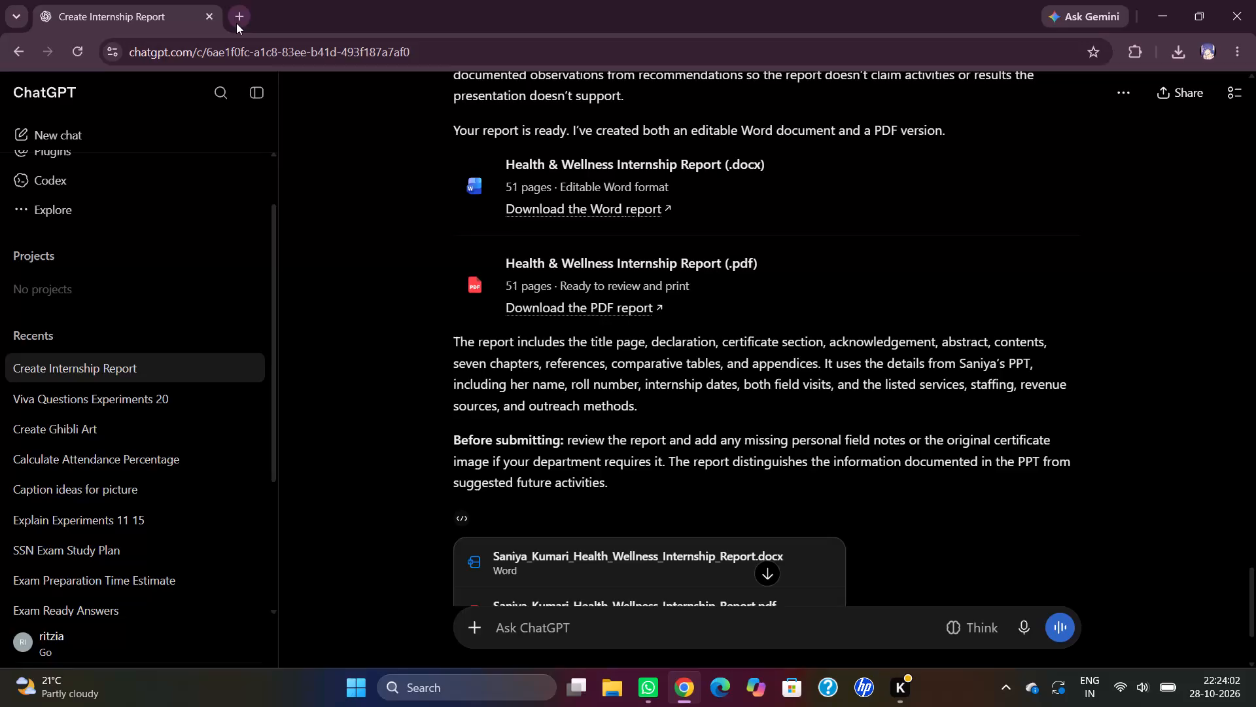
Search Google for "pdf to word converter" in a new browser tab and open iLovePDF's PDF to Word converter.
{"action": "left_click", "coordinate": [236, 23]}
{"action": "left_click", "coordinate": [455, 310]}
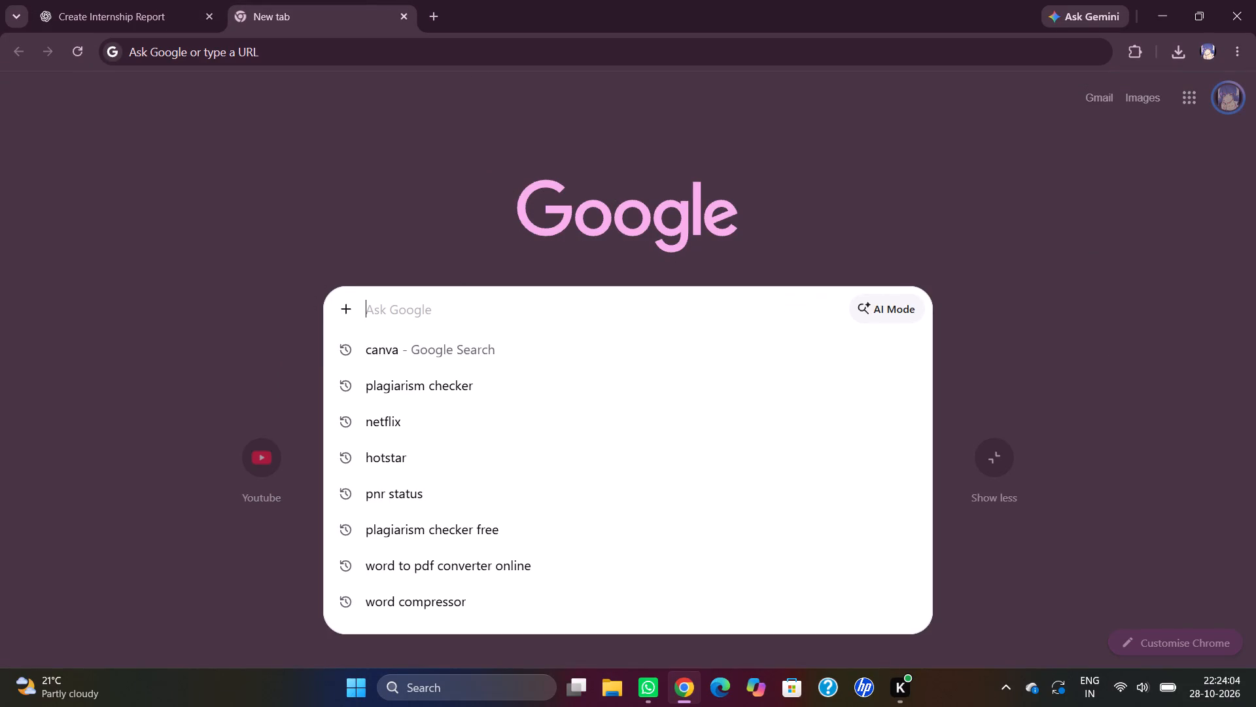
{"action": "type", "text": "pdf"}
{"action": "key", "text": "space"}
{"action": "key", "text": "Return"}
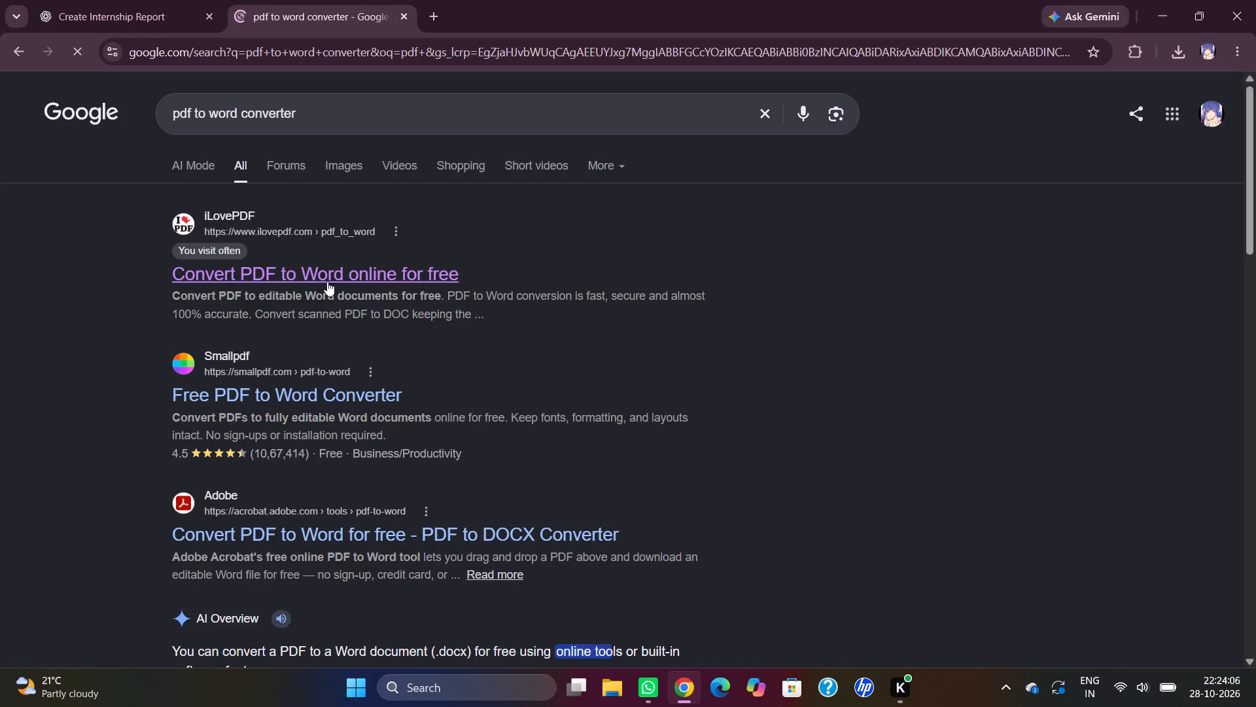
{"action": "left_click", "coordinate": [306, 275]}
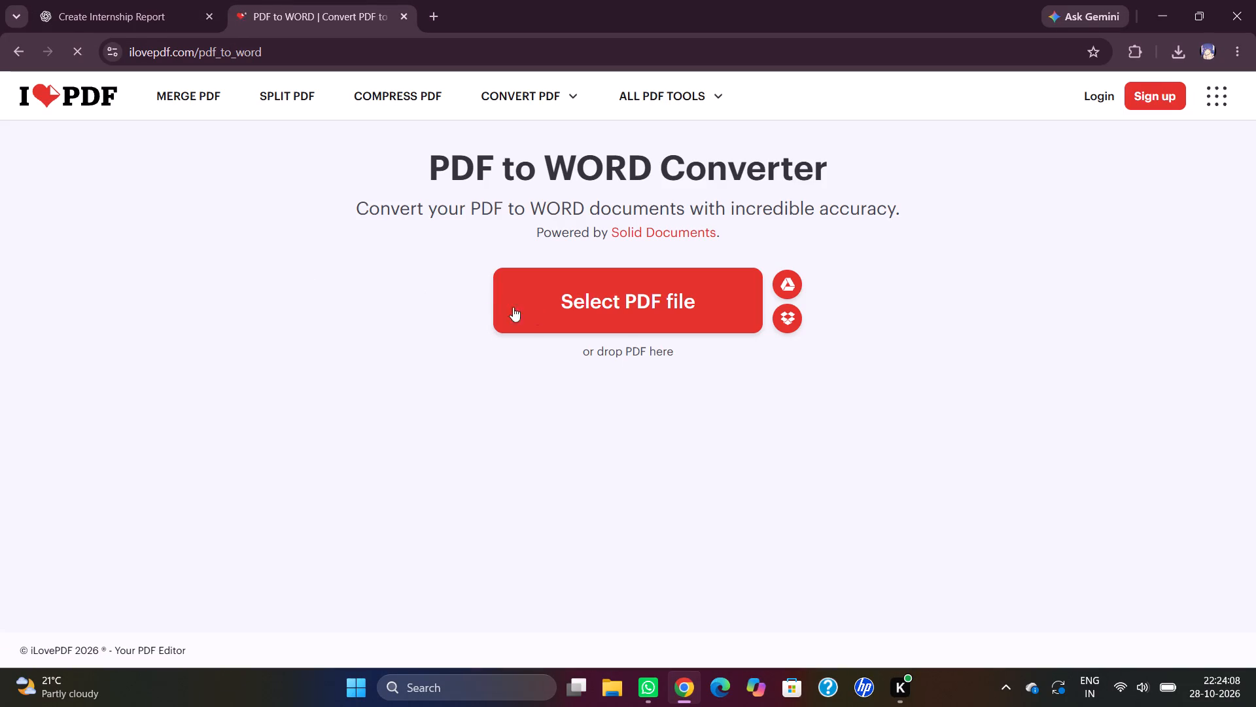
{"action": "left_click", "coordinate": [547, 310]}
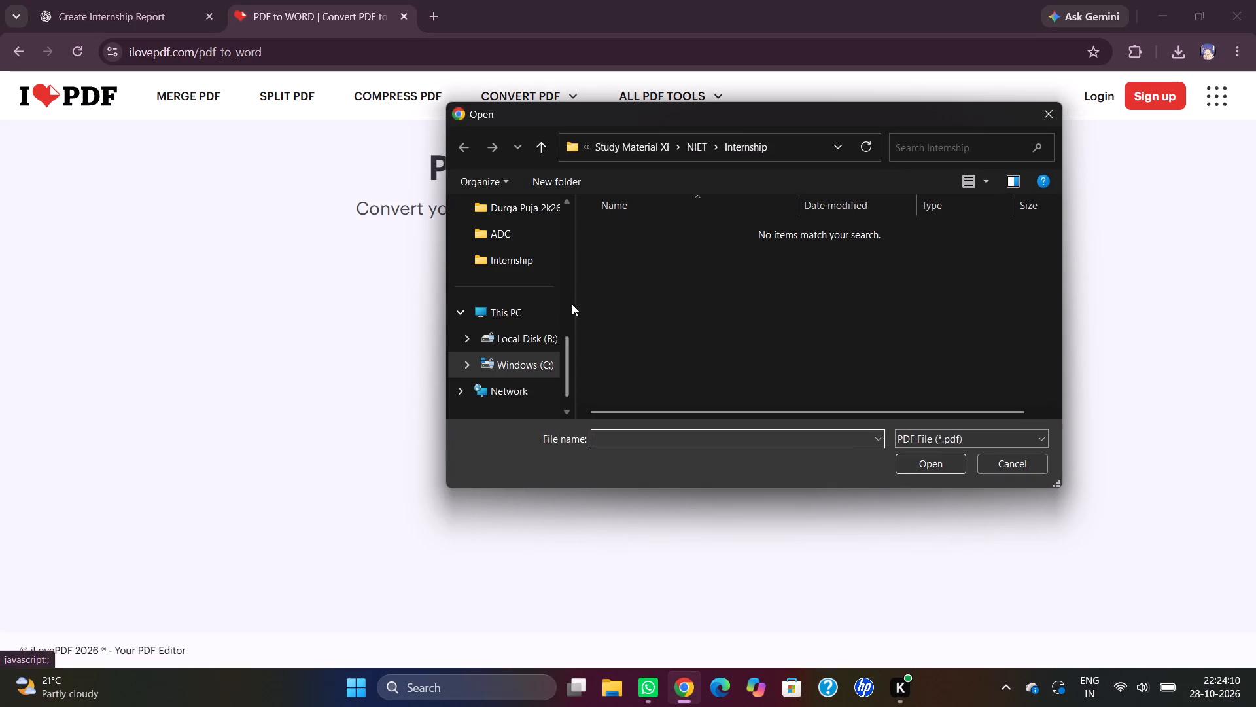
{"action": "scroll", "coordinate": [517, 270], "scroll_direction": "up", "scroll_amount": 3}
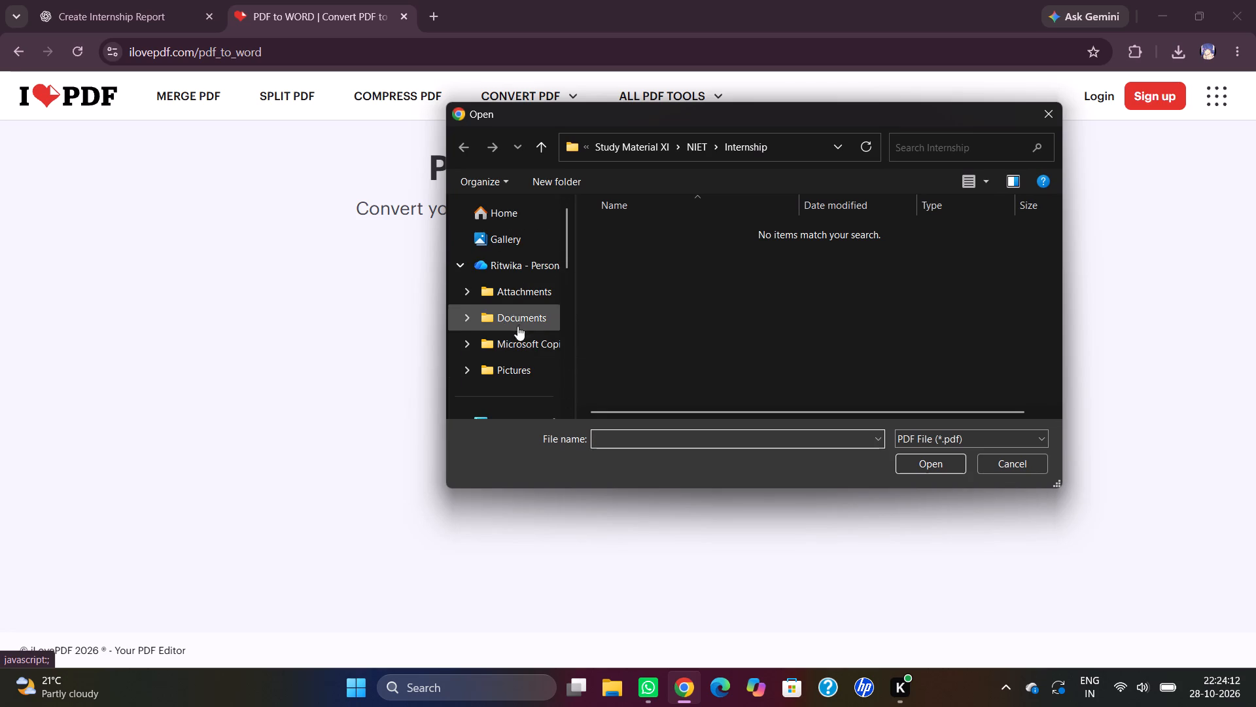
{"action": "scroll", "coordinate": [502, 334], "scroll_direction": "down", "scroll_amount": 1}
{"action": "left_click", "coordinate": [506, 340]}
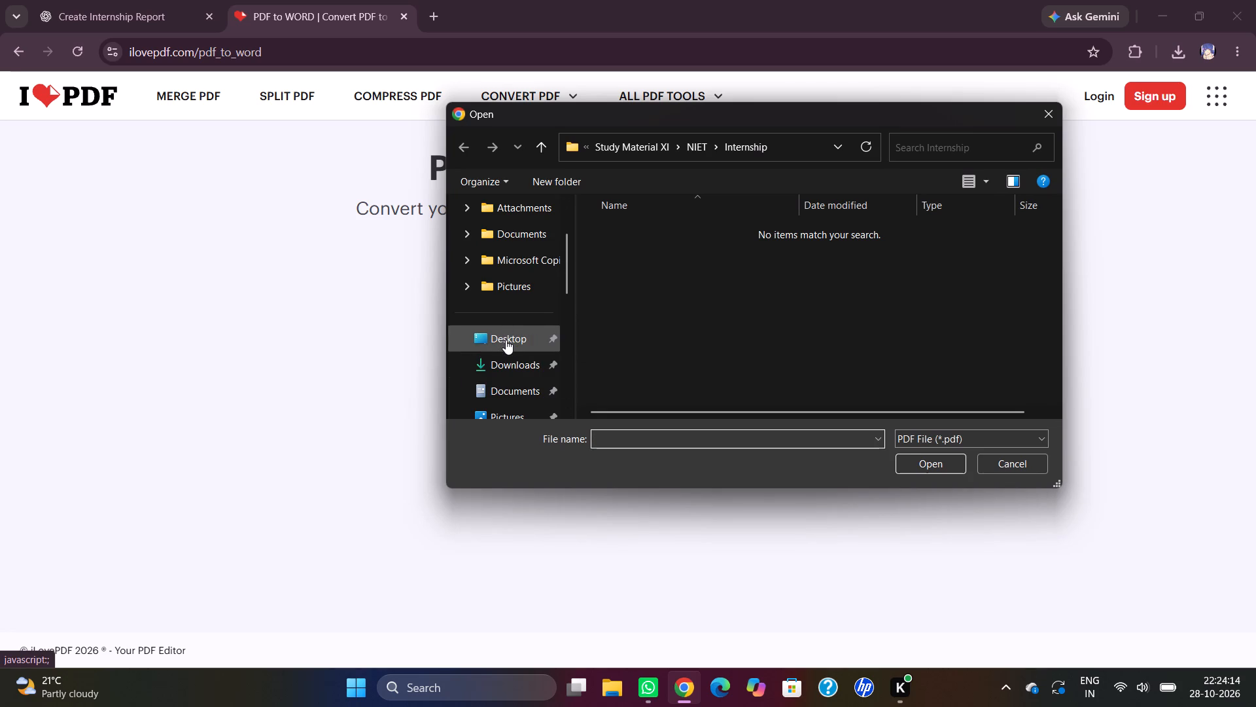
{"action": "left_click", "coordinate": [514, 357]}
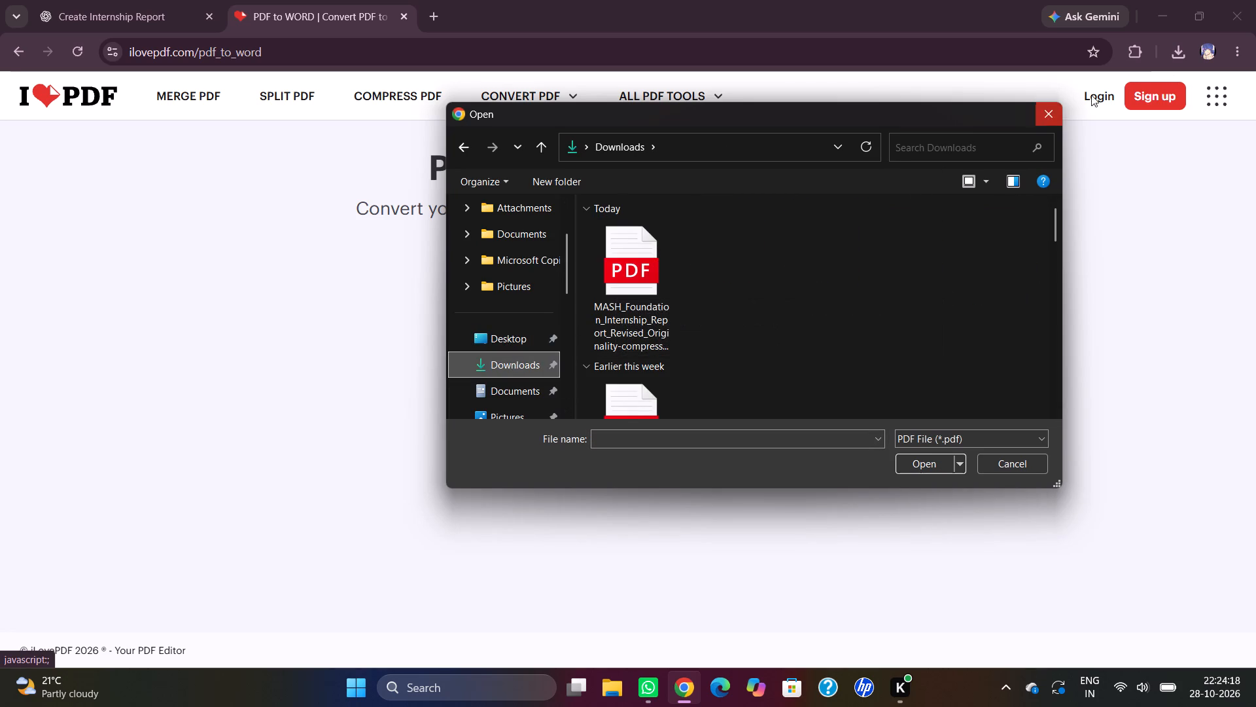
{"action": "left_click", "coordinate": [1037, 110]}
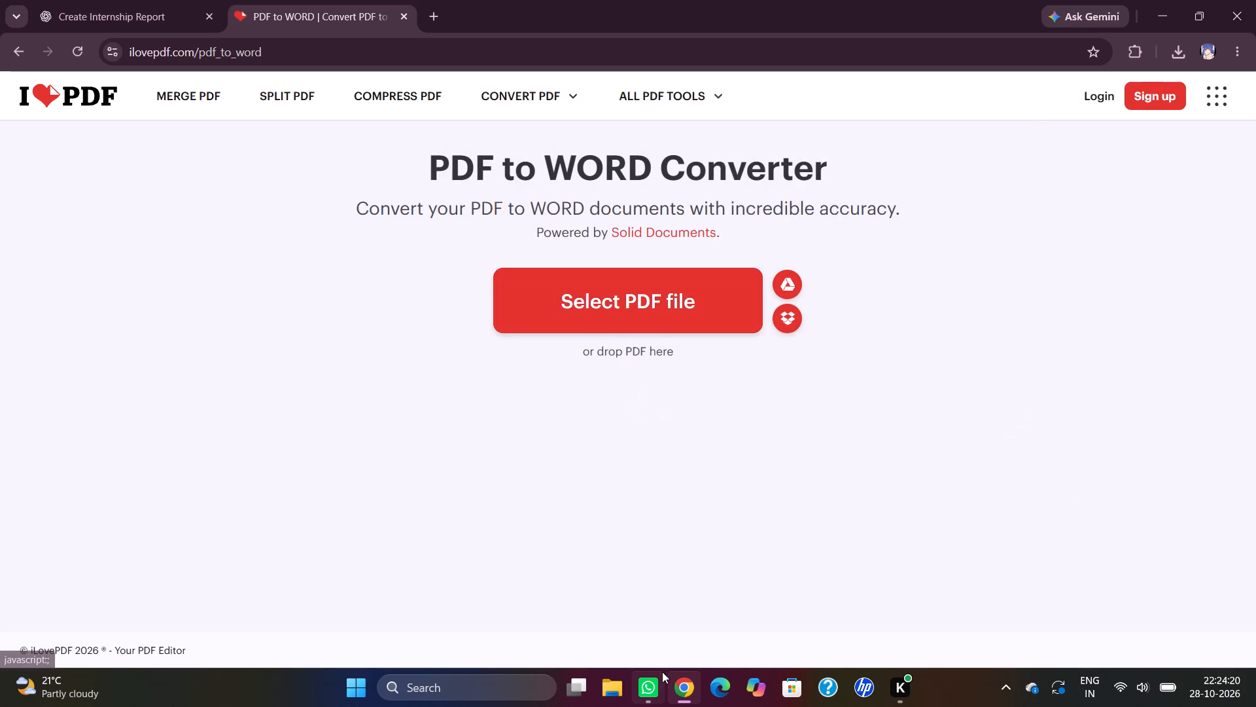
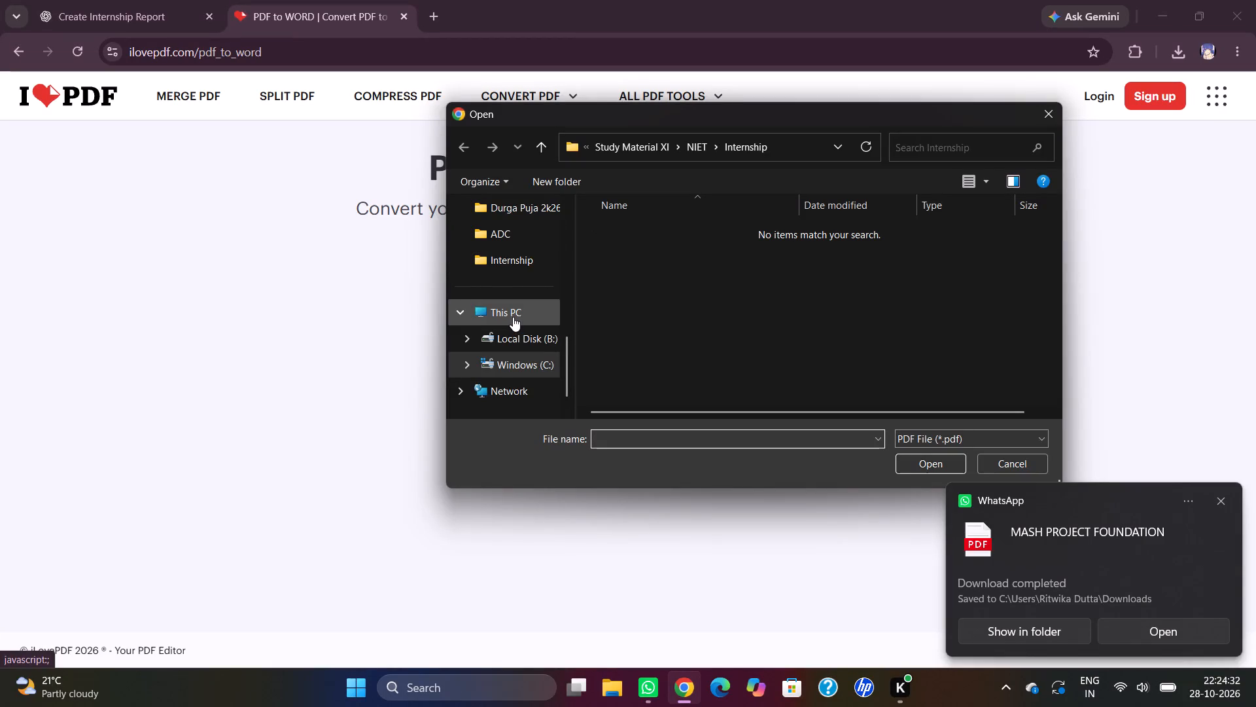
Choose MASH PROJECT FOUNDATION.pdf from the Downloads folder as the file to convert.
{"action": "scroll", "coordinate": [513, 317], "scroll_direction": "up", "scroll_amount": 2}
{"action": "scroll", "coordinate": [513, 310], "scroll_direction": "down", "scroll_amount": 1}
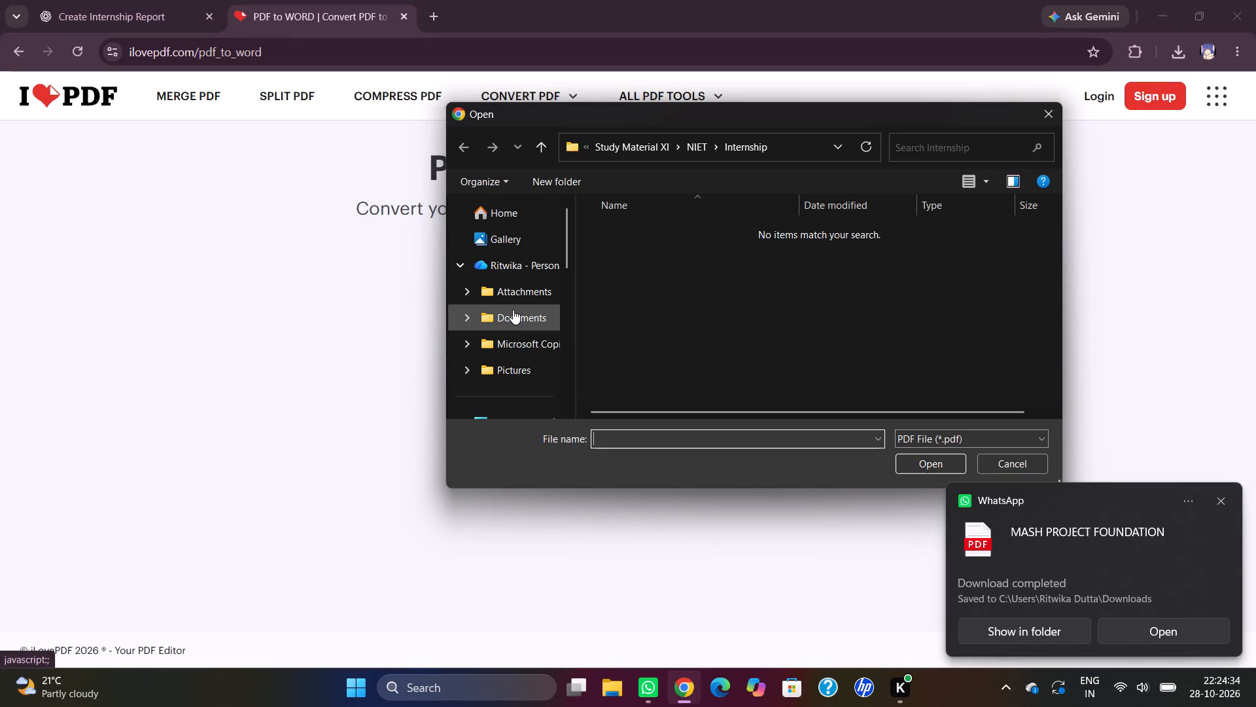
{"action": "scroll", "coordinate": [513, 310], "scroll_direction": "down", "scroll_amount": 1}
{"action": "left_click", "coordinate": [512, 365]}
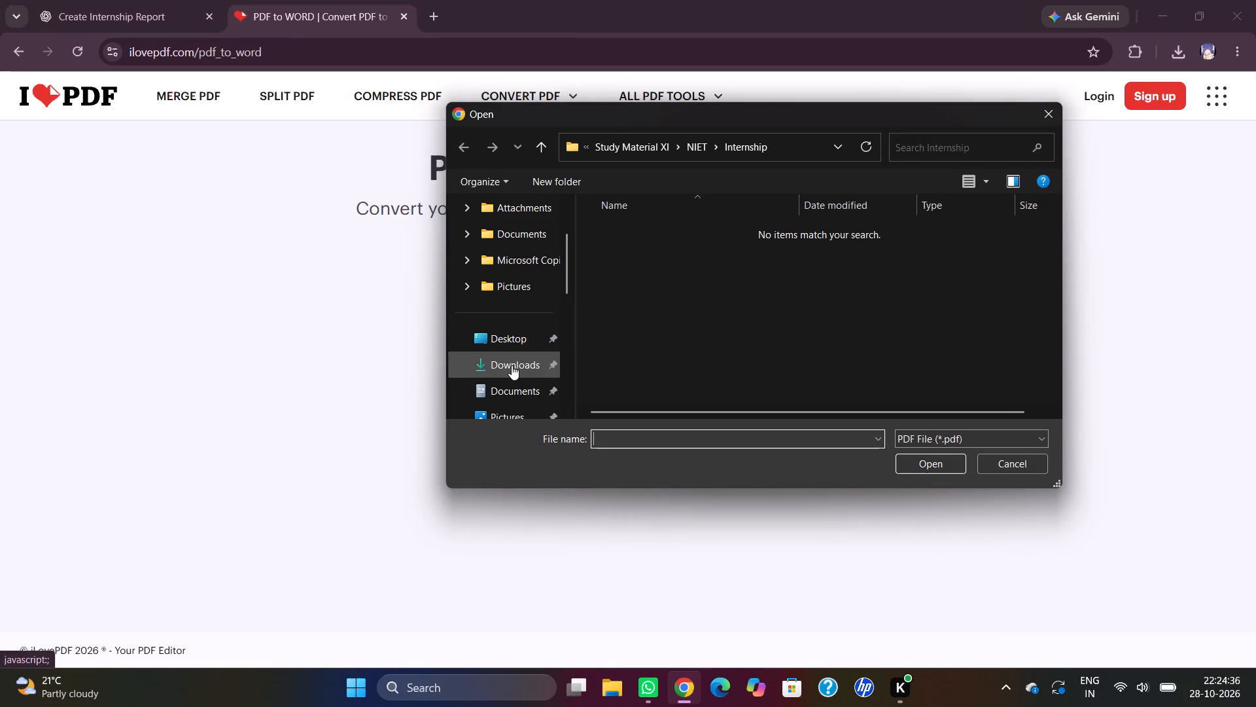
{"action": "left_click", "coordinate": [624, 281]}
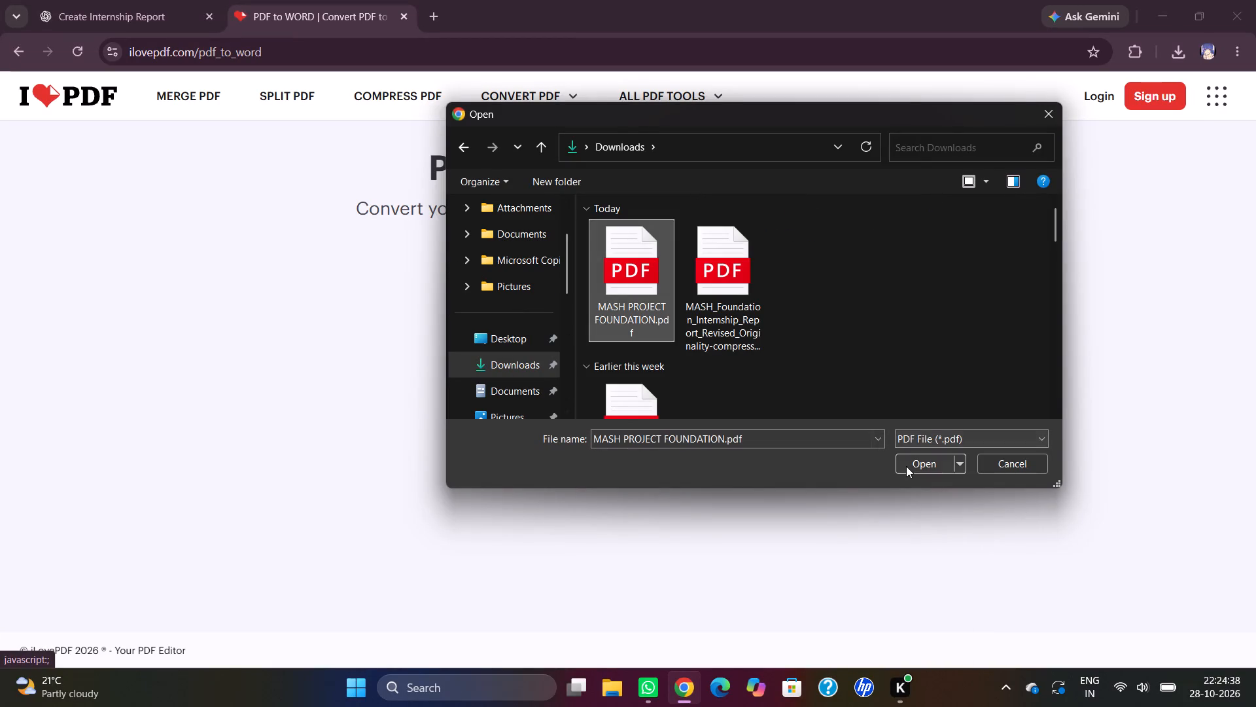
{"action": "left_click", "coordinate": [906, 466]}
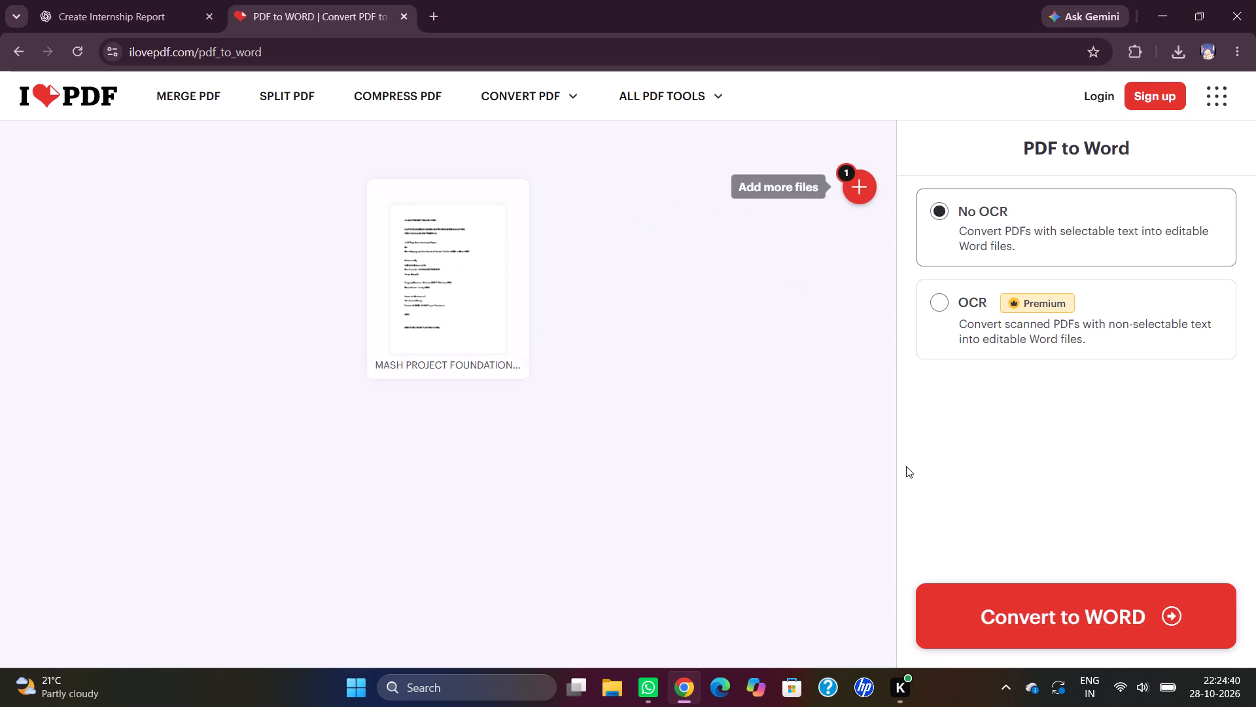
Convert the uploaded PDF to Word without OCR and open the downloaded MASH PROJECT FOUNDATION.docx in Word.
{"action": "left_click", "coordinate": [1059, 623]}
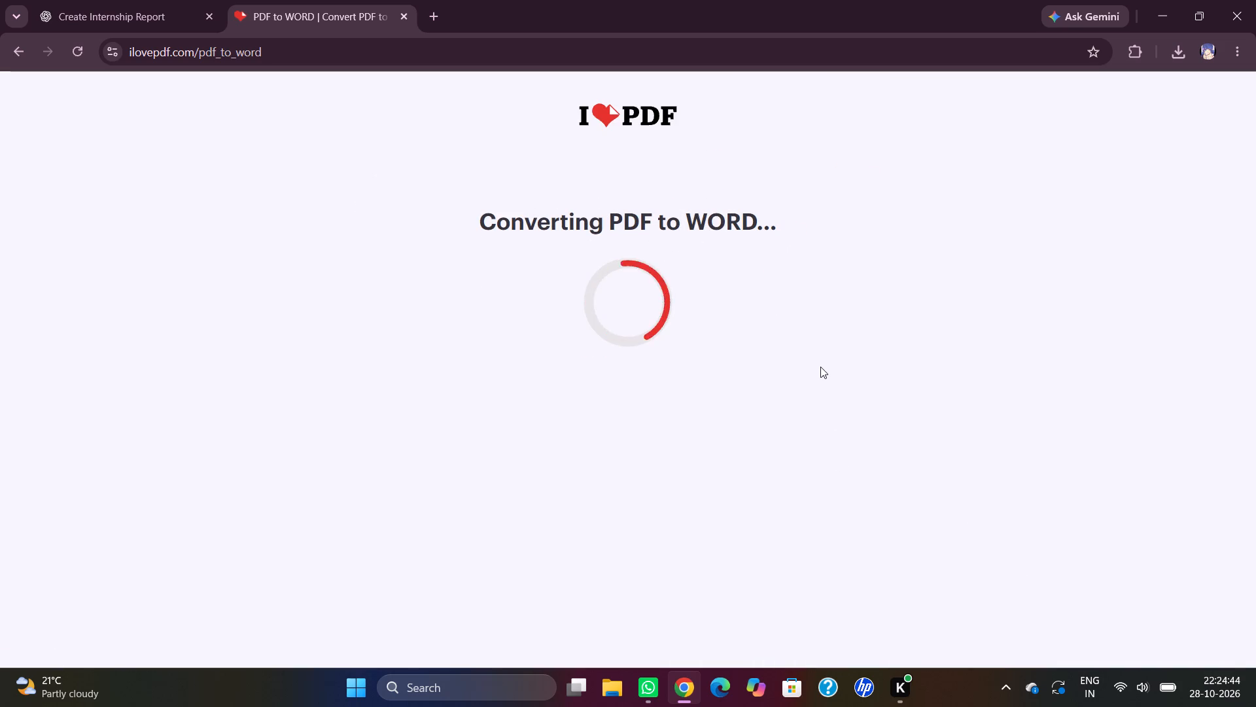
{"action": "left_click", "coordinate": [679, 241]}
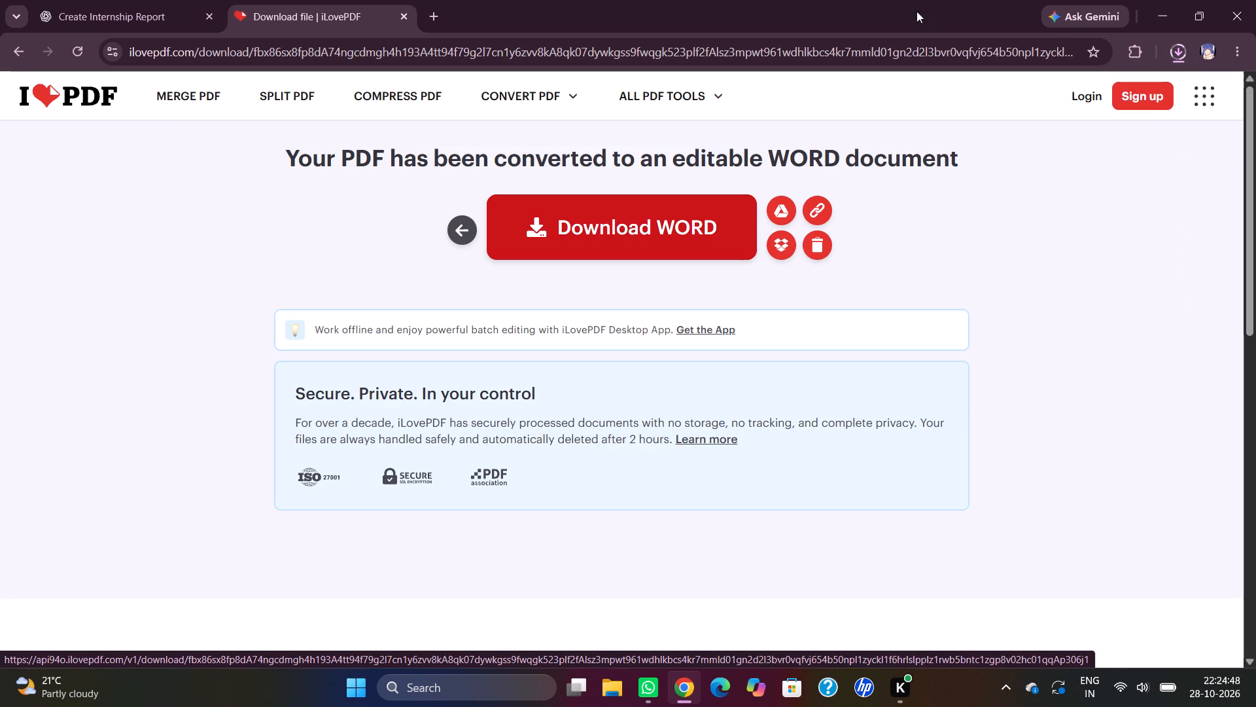
{"action": "left_click", "coordinate": [1158, 89]}
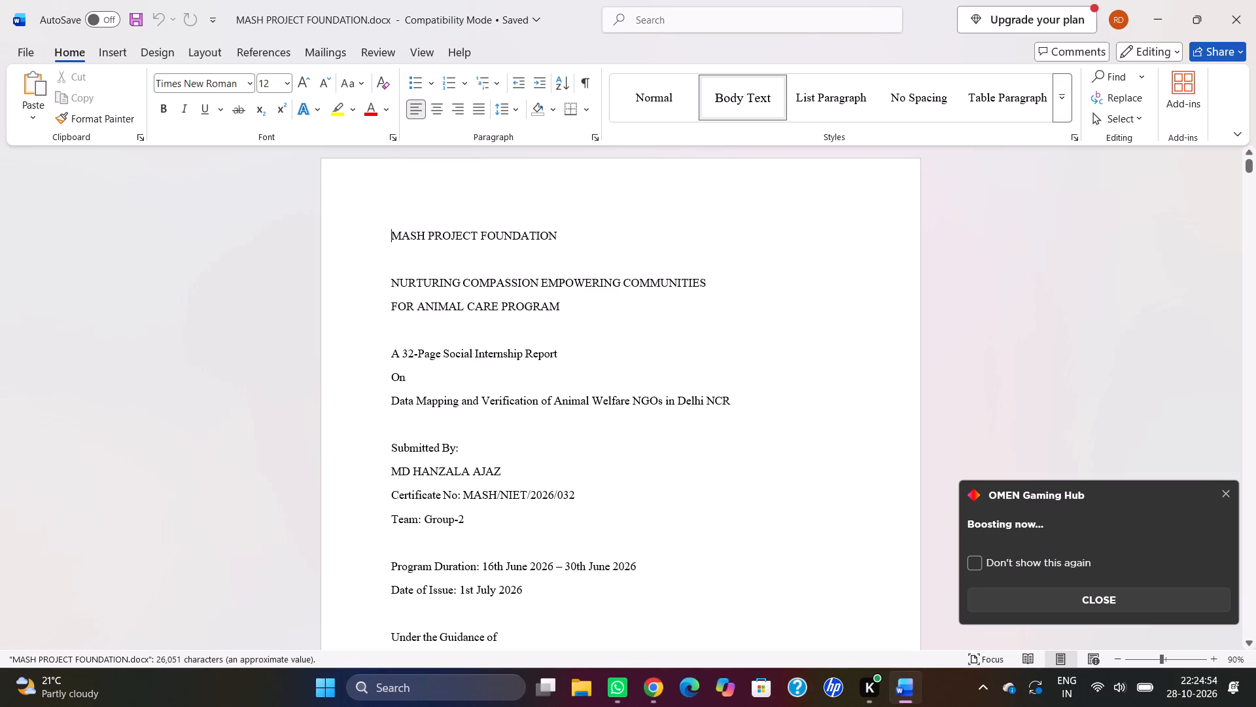
{"action": "scroll", "coordinate": [570, 272], "scroll_direction": "down", "scroll_amount": 1}
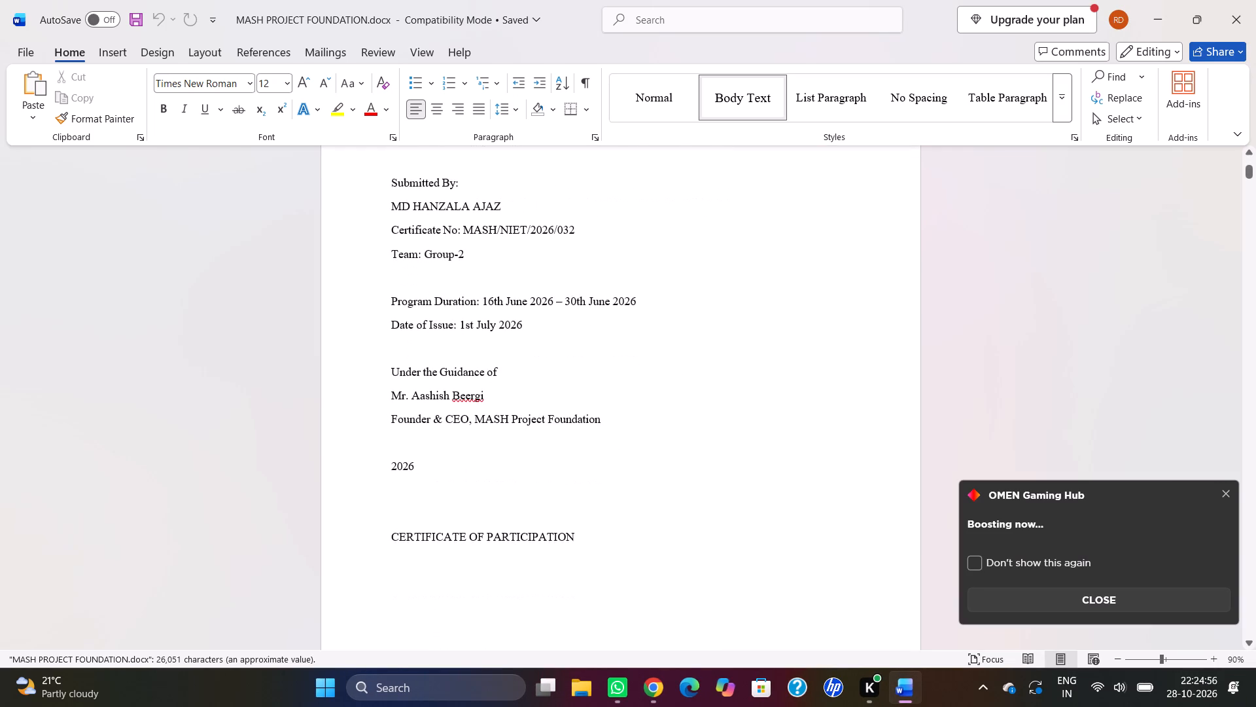
{"action": "scroll", "coordinate": [570, 272], "scroll_direction": "up", "scroll_amount": 1}
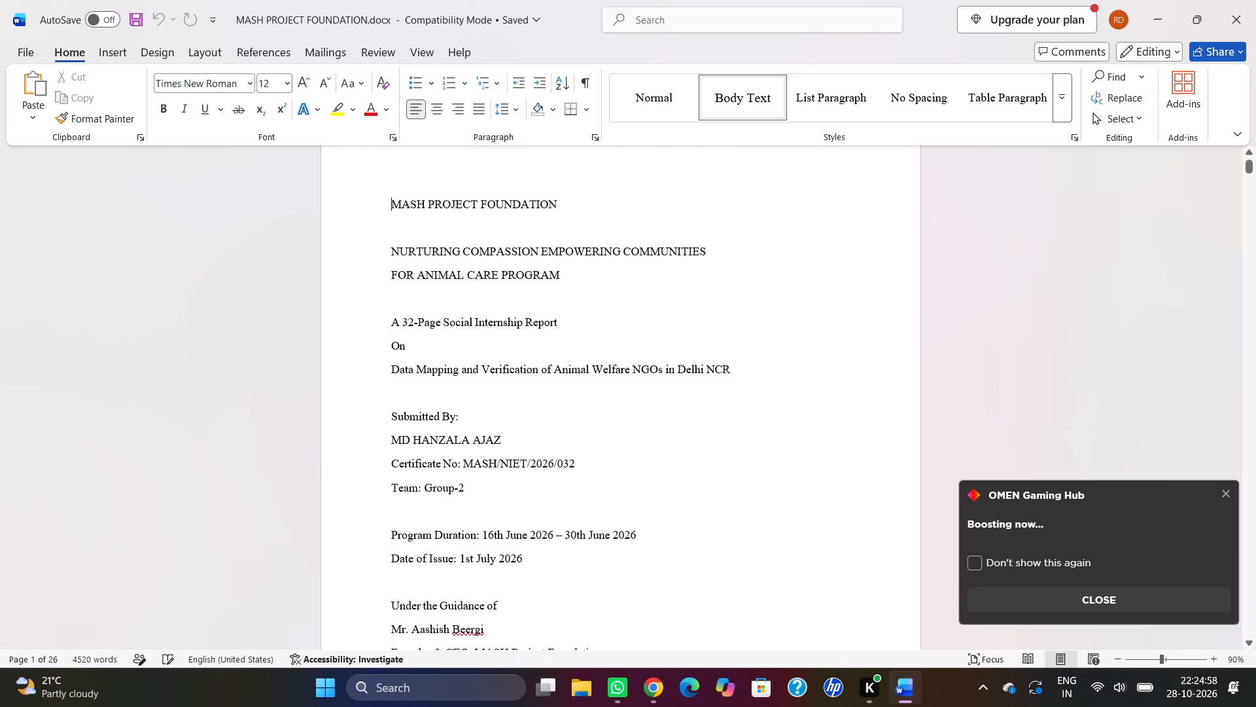
{"action": "scroll", "coordinate": [570, 272], "scroll_direction": "up", "scroll_amount": 1}
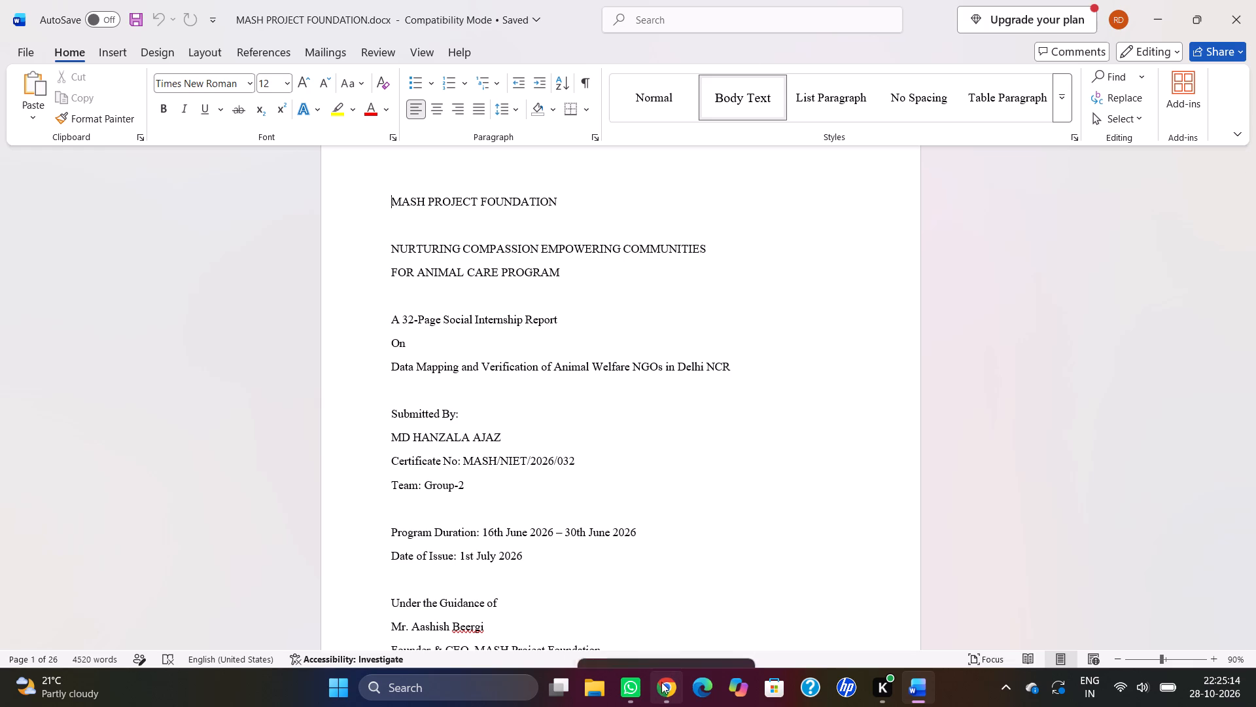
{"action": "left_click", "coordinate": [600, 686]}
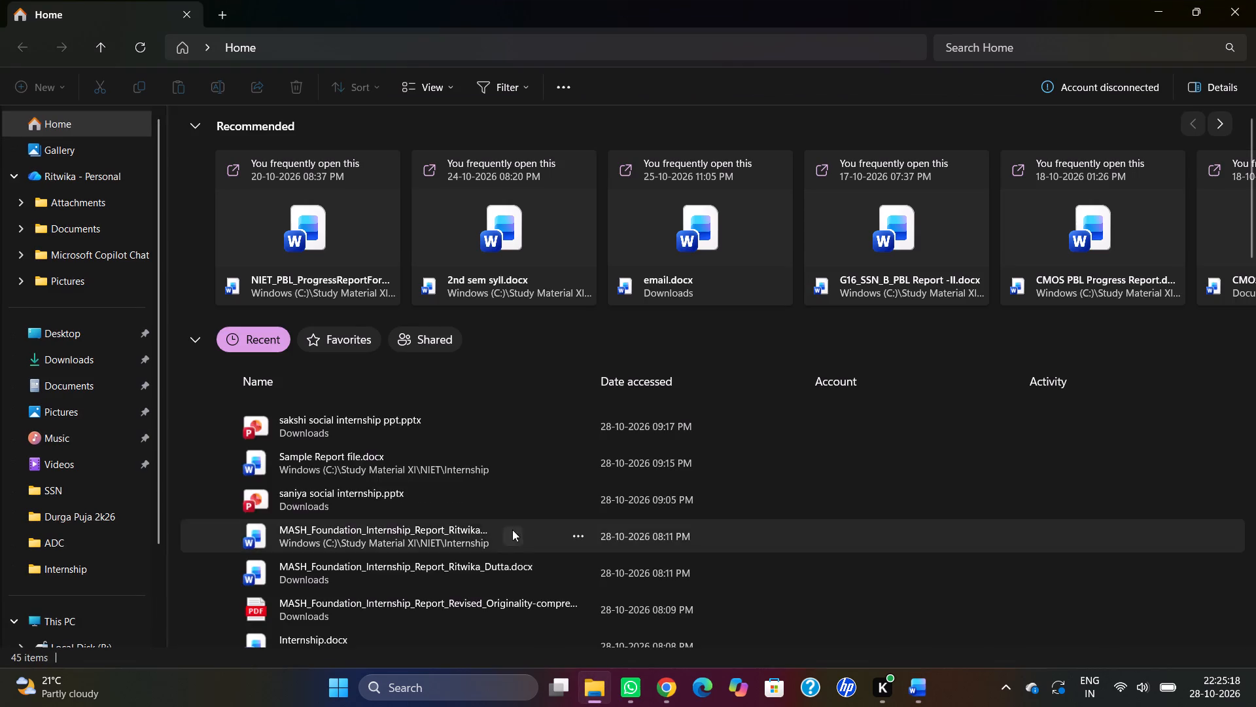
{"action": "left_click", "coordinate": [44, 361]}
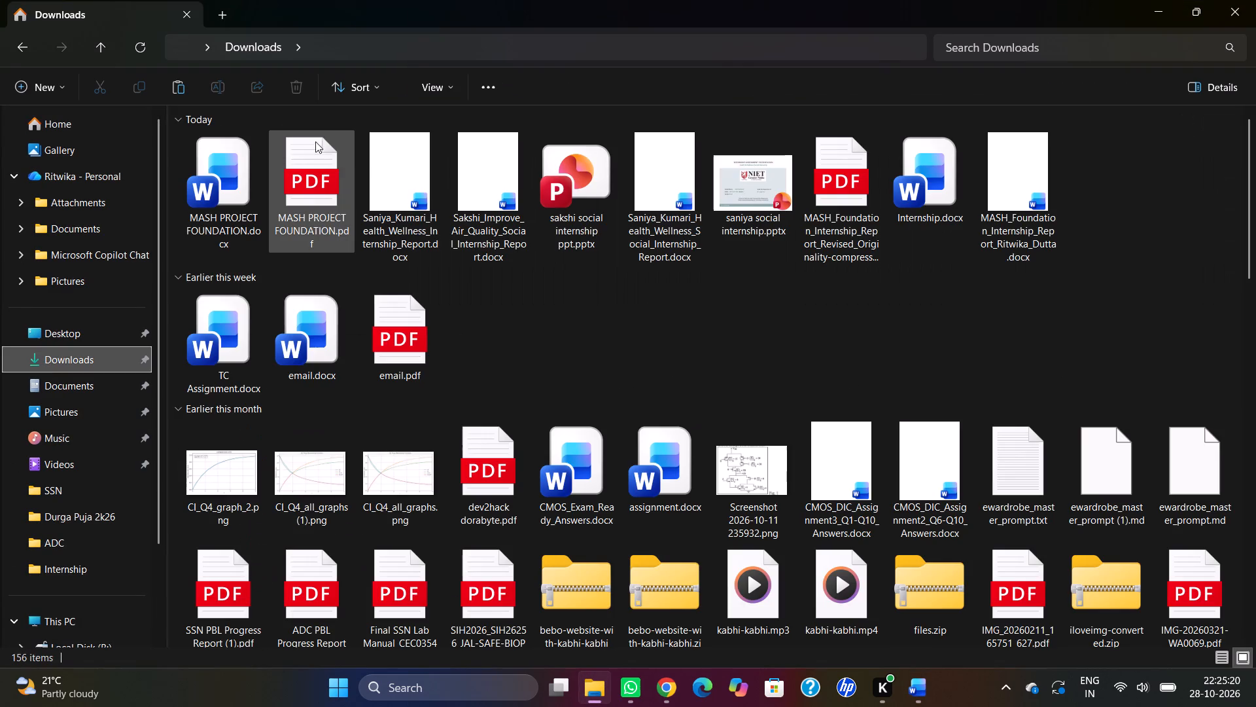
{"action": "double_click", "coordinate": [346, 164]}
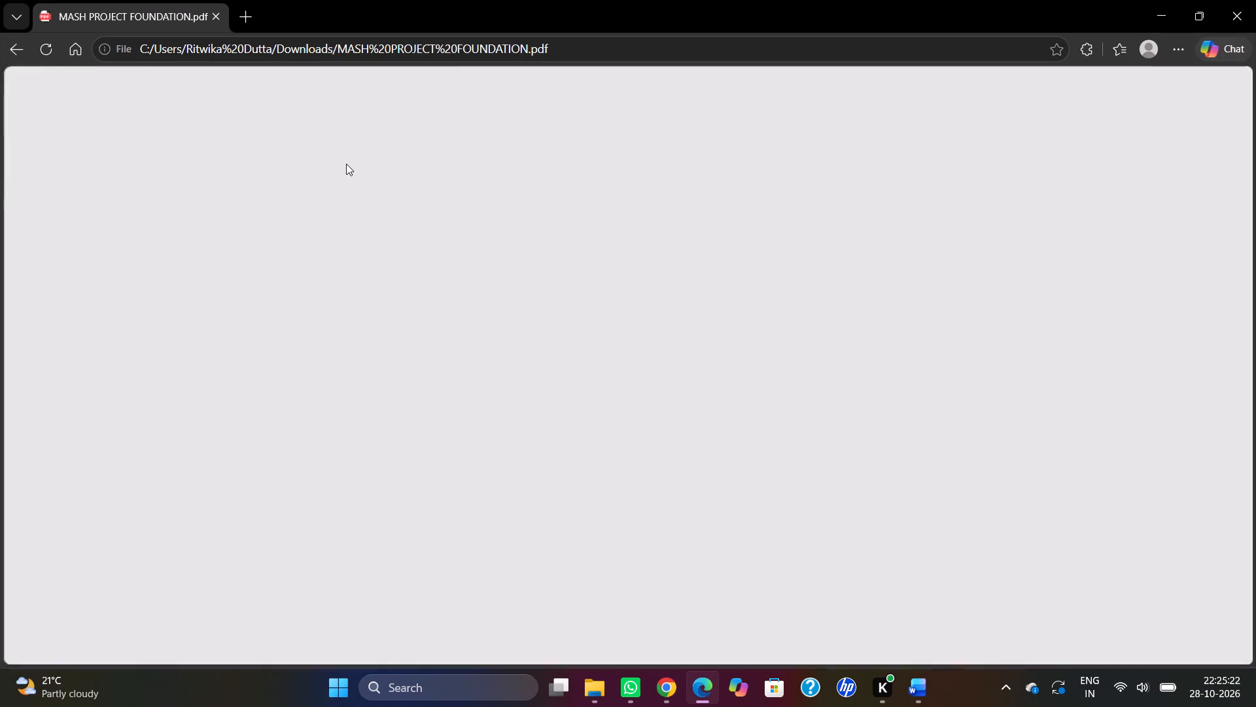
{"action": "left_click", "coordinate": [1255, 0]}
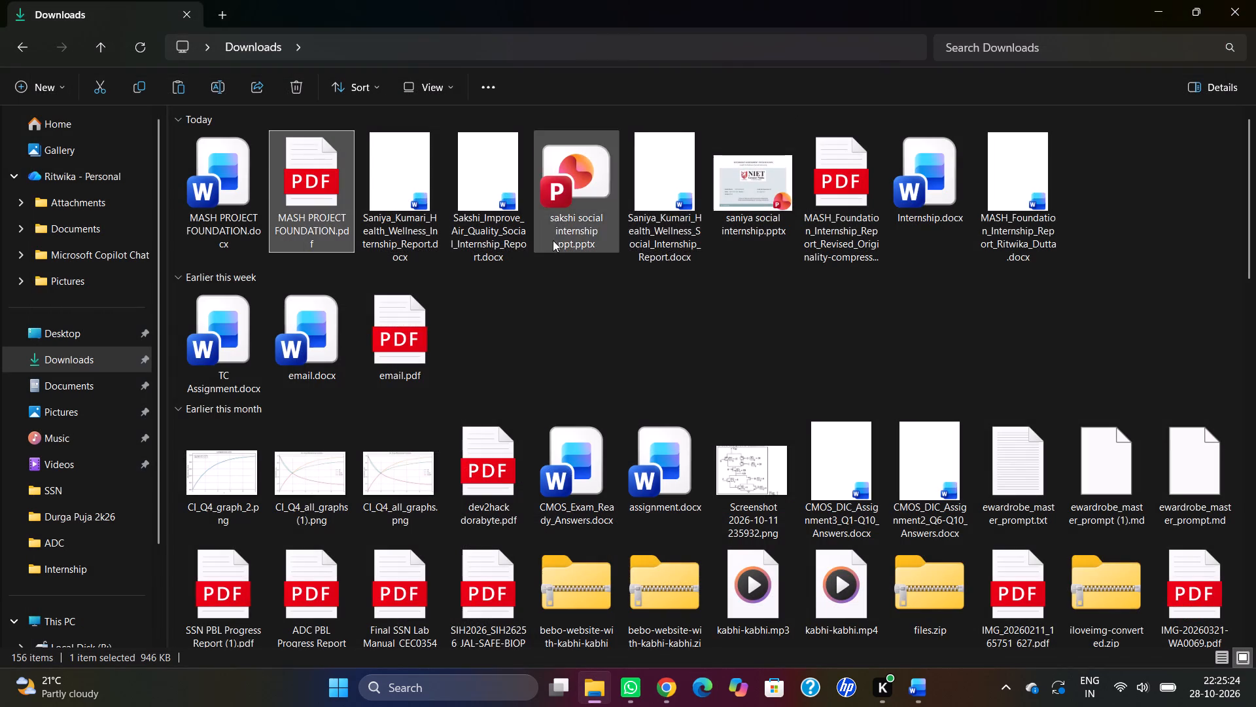
In File Explorer, open the MASH_Foundation_Internship_Report Word document stored in the Internship folder.
{"action": "left_click", "coordinate": [72, 566]}
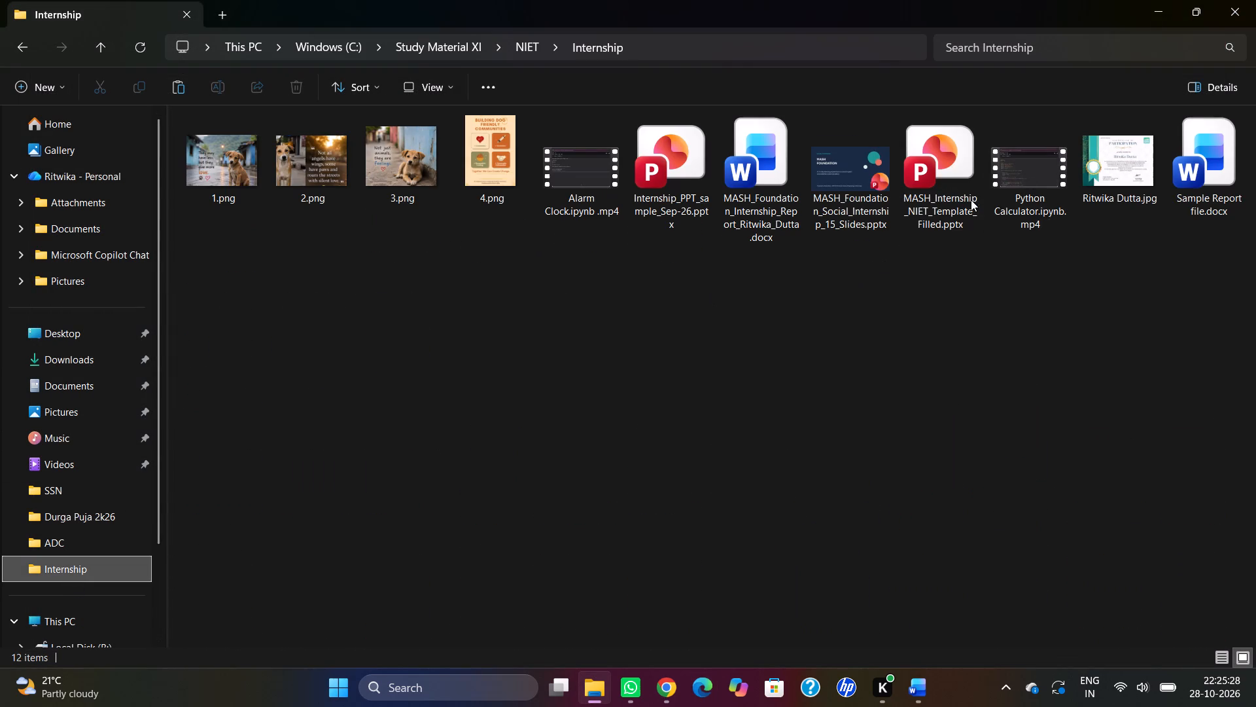
{"action": "double_click", "coordinate": [761, 204]}
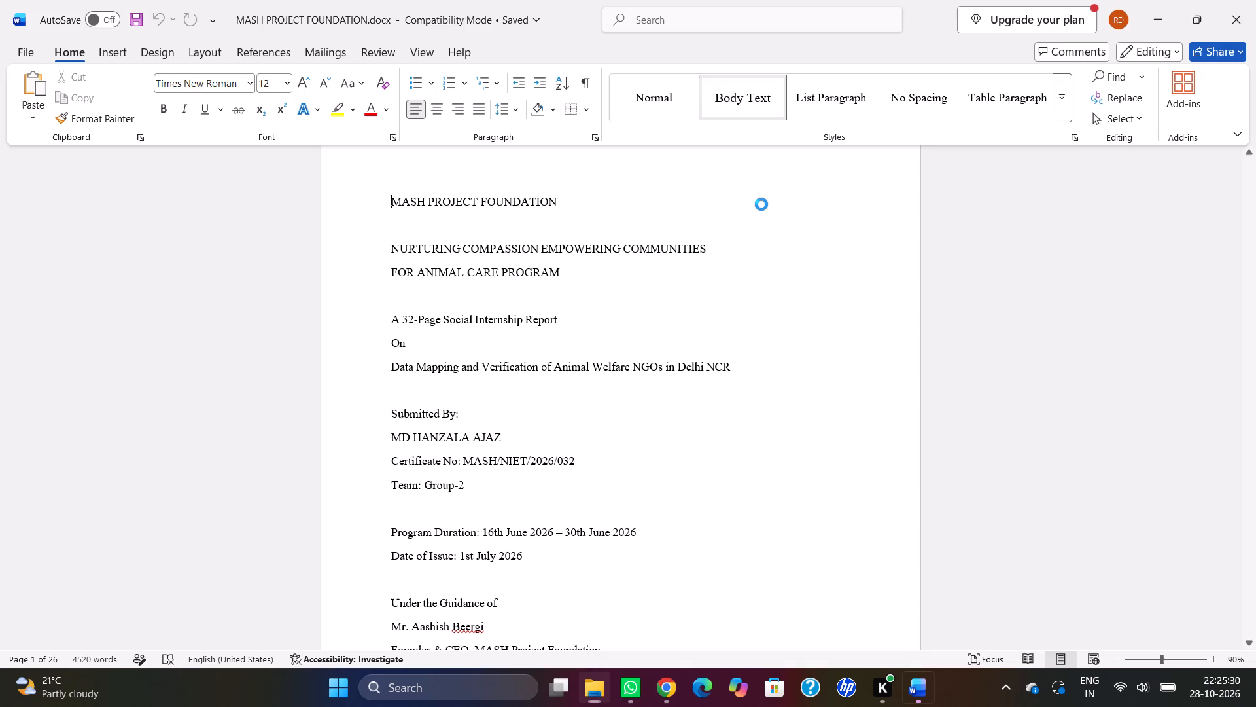
Copy the front matter of the reference report, from the heading "A SOCIAL INTERNSHIP REPORT" through the date "October 2026".
{"action": "scroll", "coordinate": [595, 435], "scroll_direction": "down", "scroll_amount": 1}
{"action": "scroll", "coordinate": [595, 435], "scroll_direction": "up", "scroll_amount": 1}
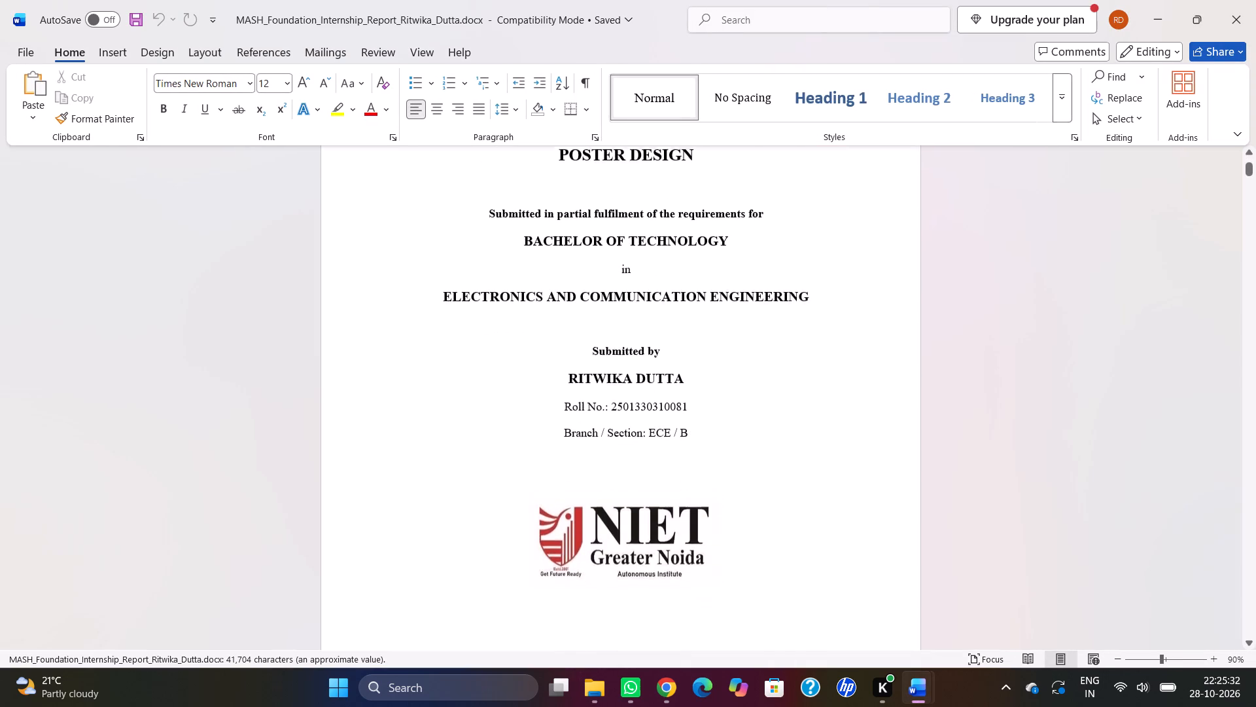
{"action": "scroll", "coordinate": [595, 435], "scroll_direction": "up", "scroll_amount": 1}
{"action": "scroll", "coordinate": [595, 435], "scroll_direction": "down", "scroll_amount": 1}
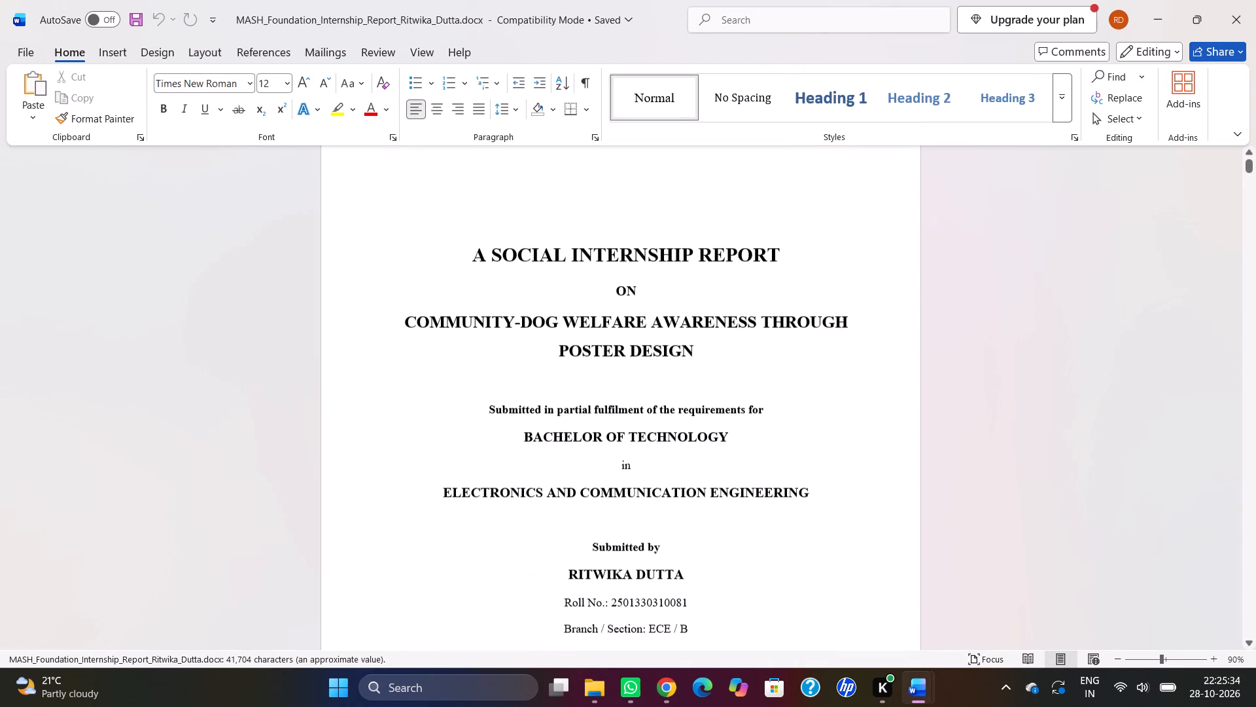
{"action": "scroll", "coordinate": [595, 435], "scroll_direction": "down", "scroll_amount": 2}
{"action": "scroll", "coordinate": [595, 435], "scroll_direction": "up", "scroll_amount": 1}
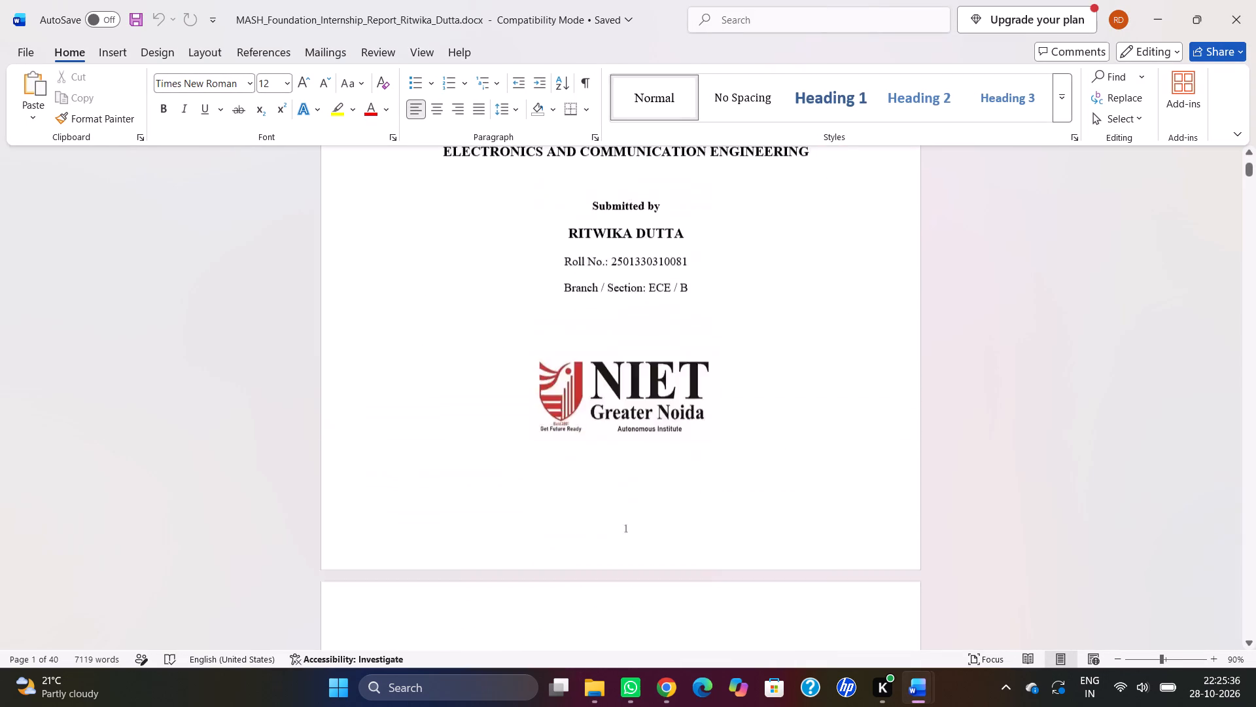
{"action": "scroll", "coordinate": [595, 435], "scroll_direction": "up", "scroll_amount": 1}
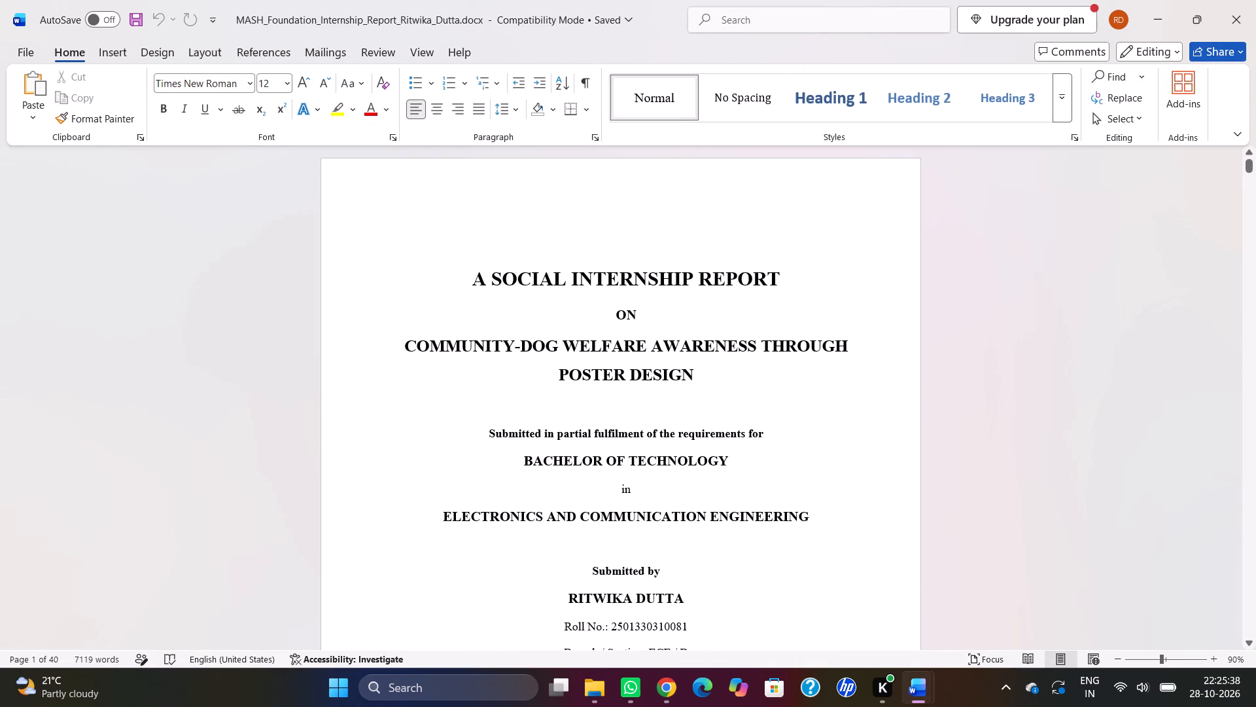
{"action": "key", "text": "BackSpace"}
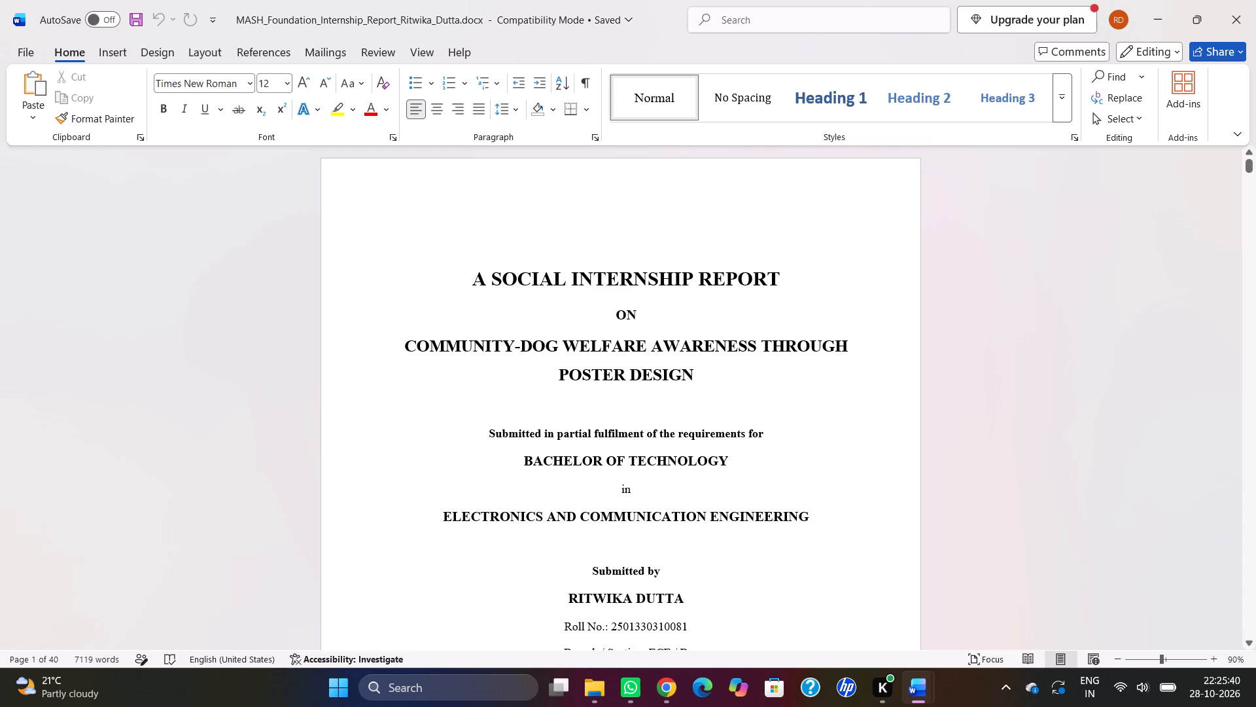
{"action": "left_click", "coordinate": [473, 276]}
{"action": "left_click_drag", "start_coordinate": [473, 276], "coordinate": [474, 274]}
{"action": "left_click_drag", "start_coordinate": [474, 274], "coordinate": [690, 630]}
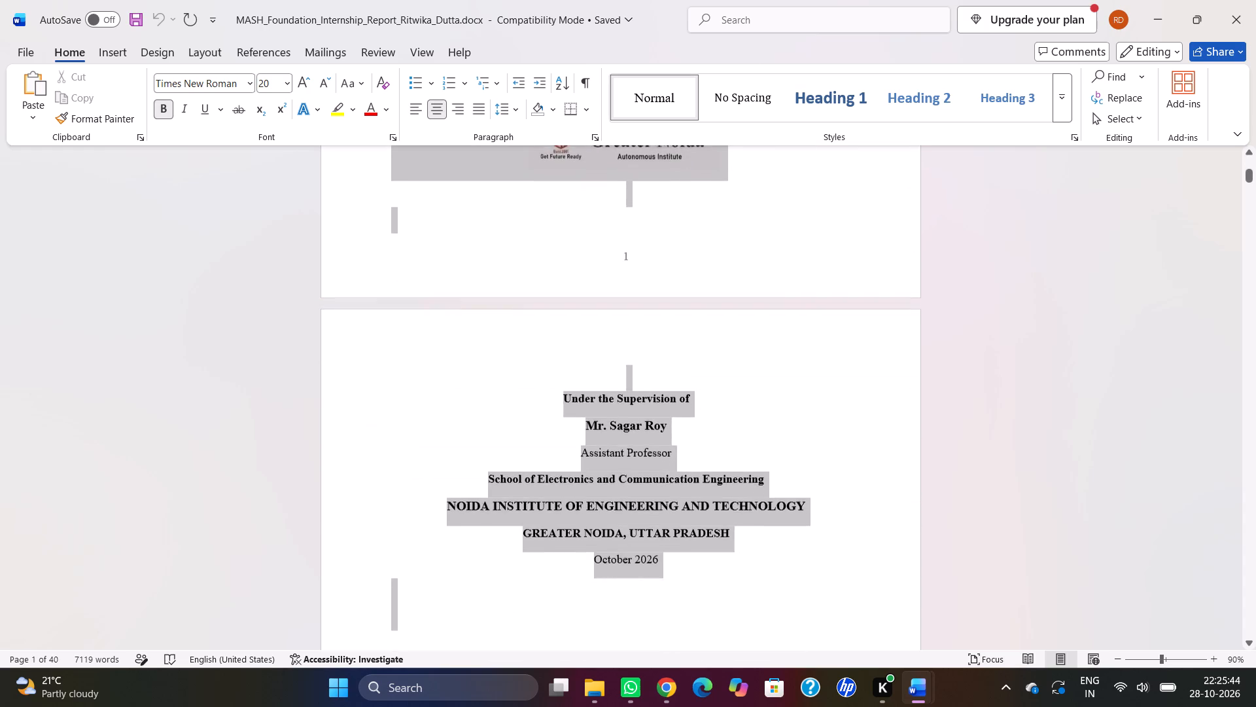
{"action": "left_click_drag", "start_coordinate": [690, 630], "coordinate": [668, 553]}
{"action": "key", "text": "ctrl+c"}
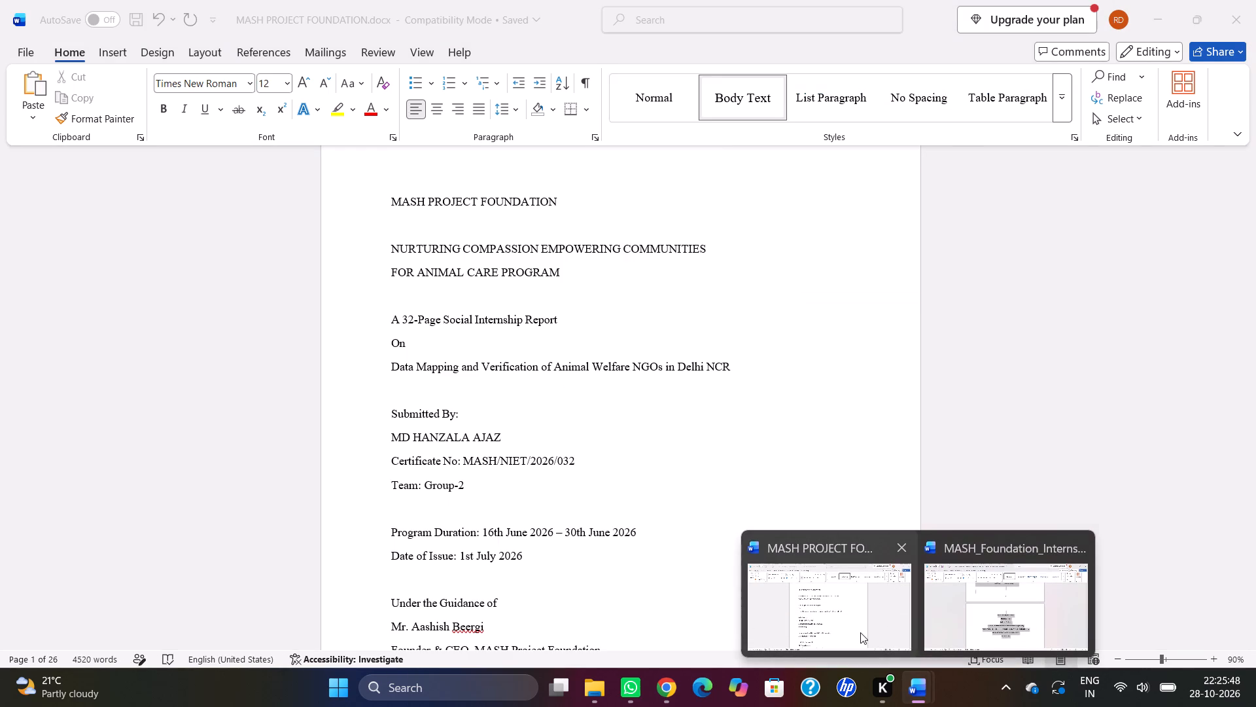
Switch to the converted MASH PROJECT FOUNDATION.docx and go to the start of its first page.
{"action": "left_click", "coordinate": [860, 632]}
{"action": "scroll", "coordinate": [491, 455], "scroll_direction": "up", "scroll_amount": 1}
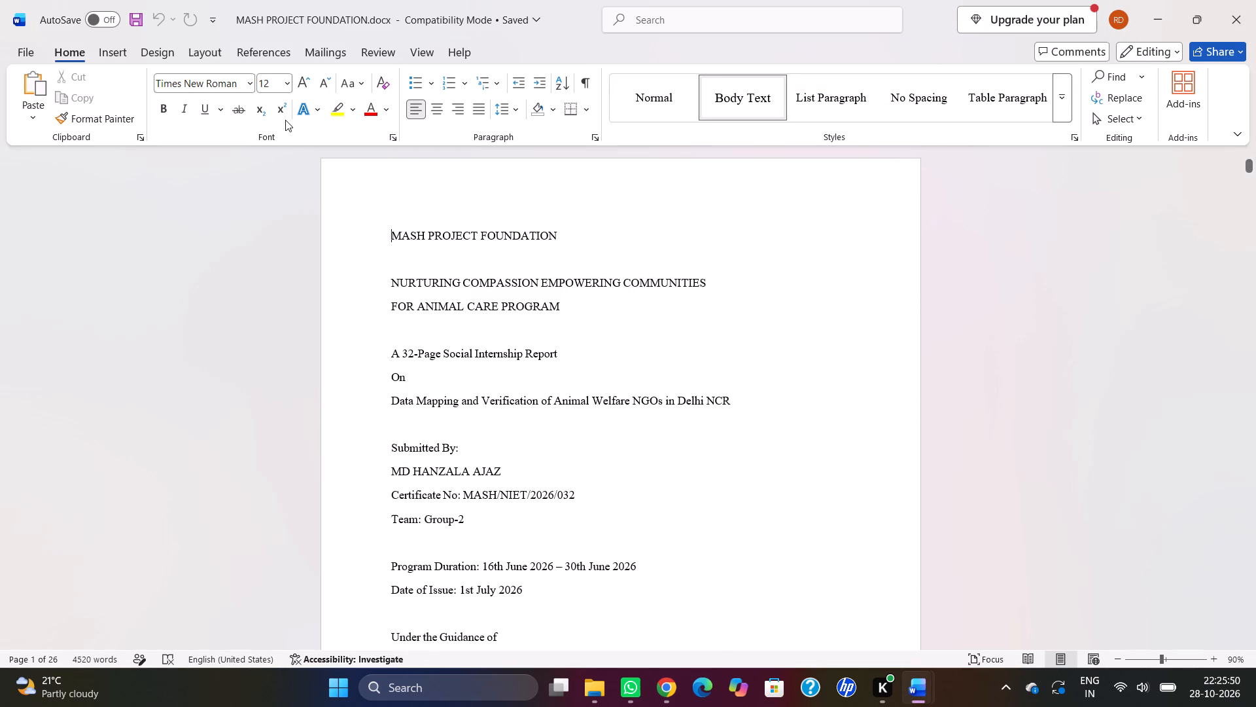
Replace the original cover text, from "MASH PROJECT FOUNDATION" through "CERTIFICATE OF PARTICIPATION", with the copied front matter.
{"action": "left_click_drag", "start_coordinate": [387, 234], "coordinate": [527, 542]}
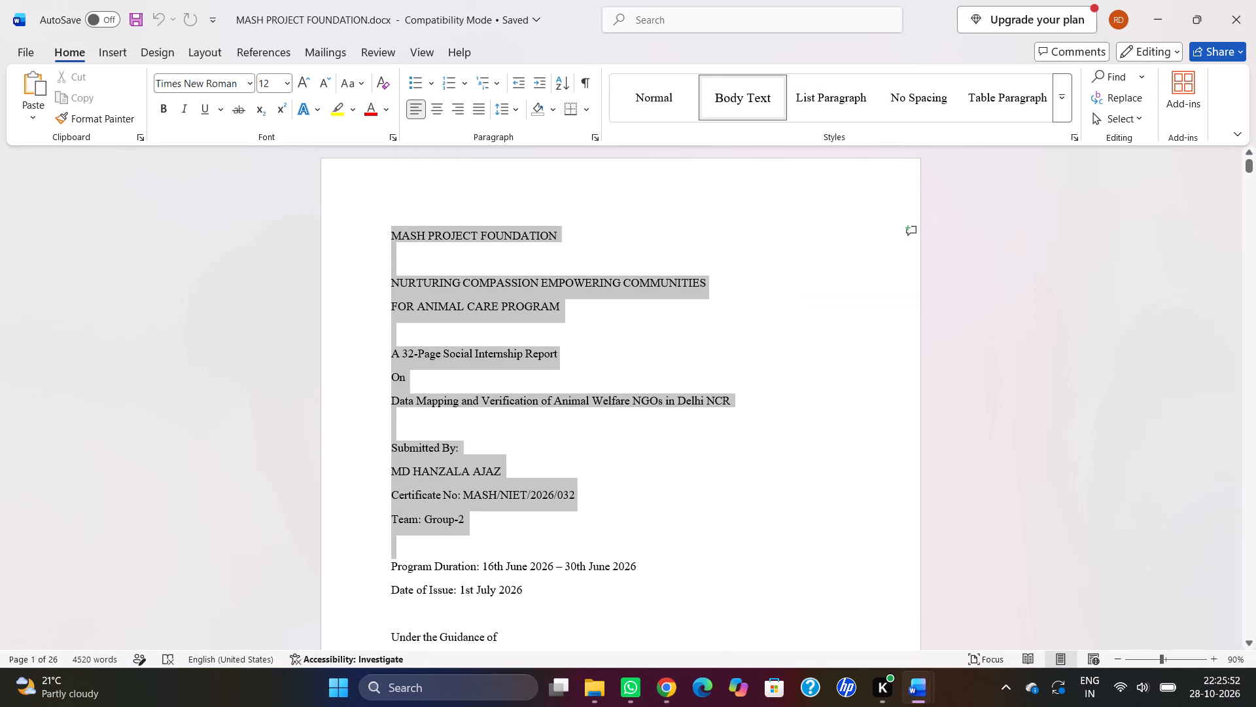
{"action": "left_click_drag", "start_coordinate": [527, 542], "coordinate": [564, 560]}
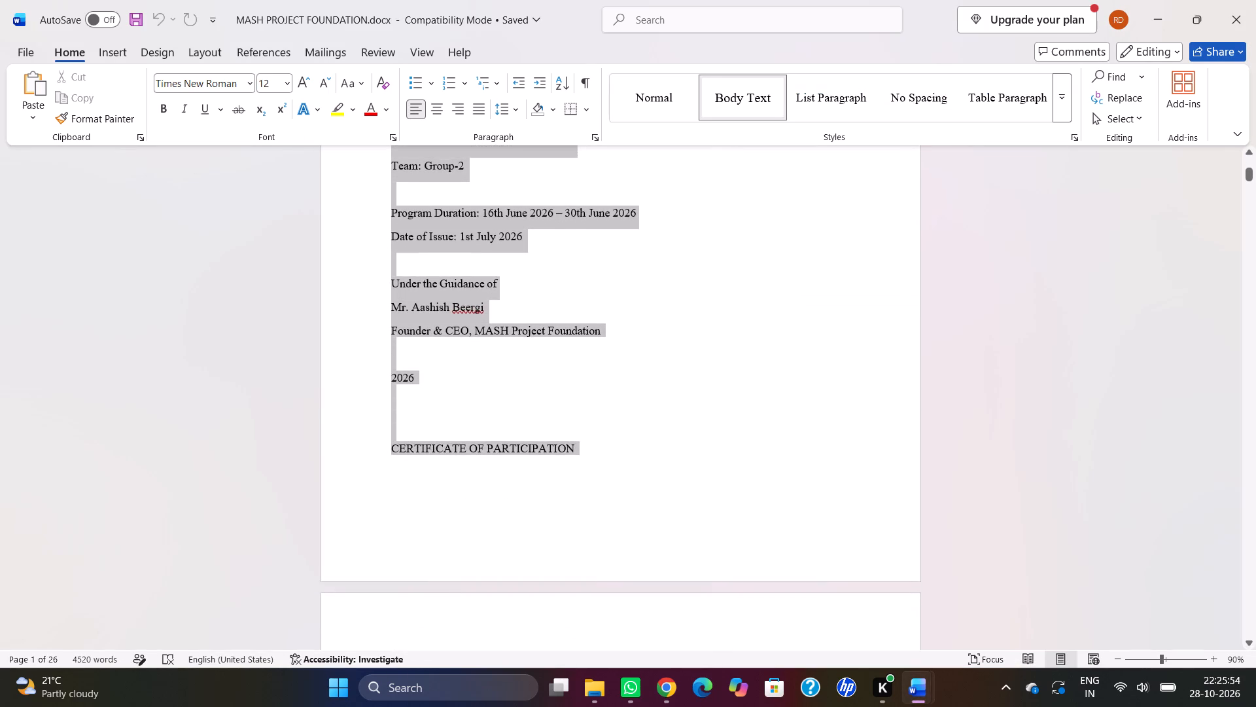
{"action": "left_click_drag", "start_coordinate": [564, 560], "coordinate": [595, 281]}
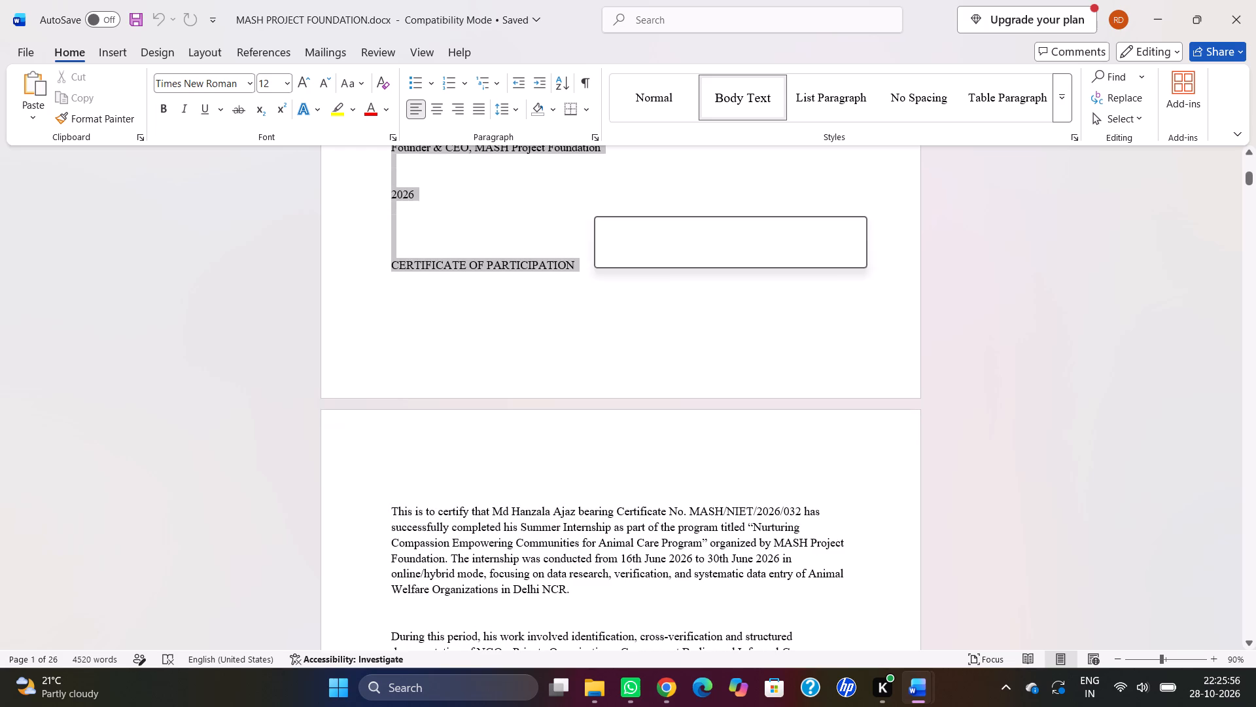
{"action": "key", "text": "ctrl+v"}
{"action": "scroll", "coordinate": [625, 311], "scroll_direction": "up", "scroll_amount": 2}
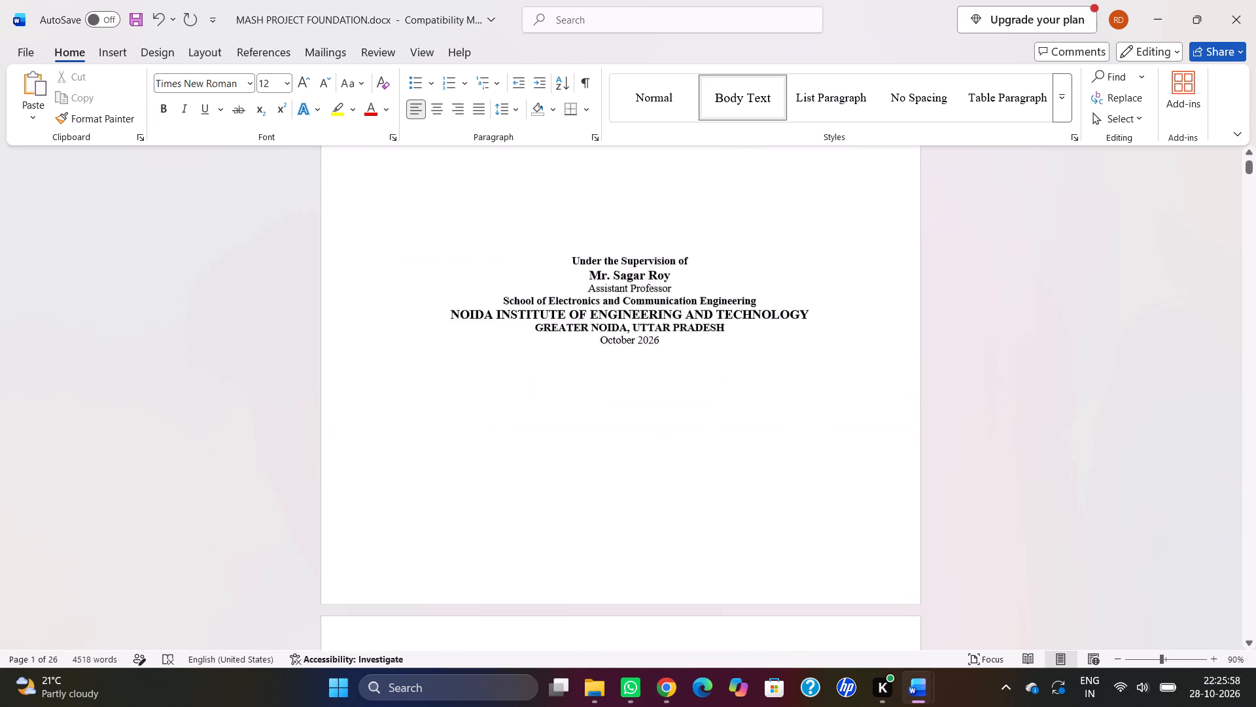
{"action": "scroll", "coordinate": [625, 311], "scroll_direction": "up", "scroll_amount": 1}
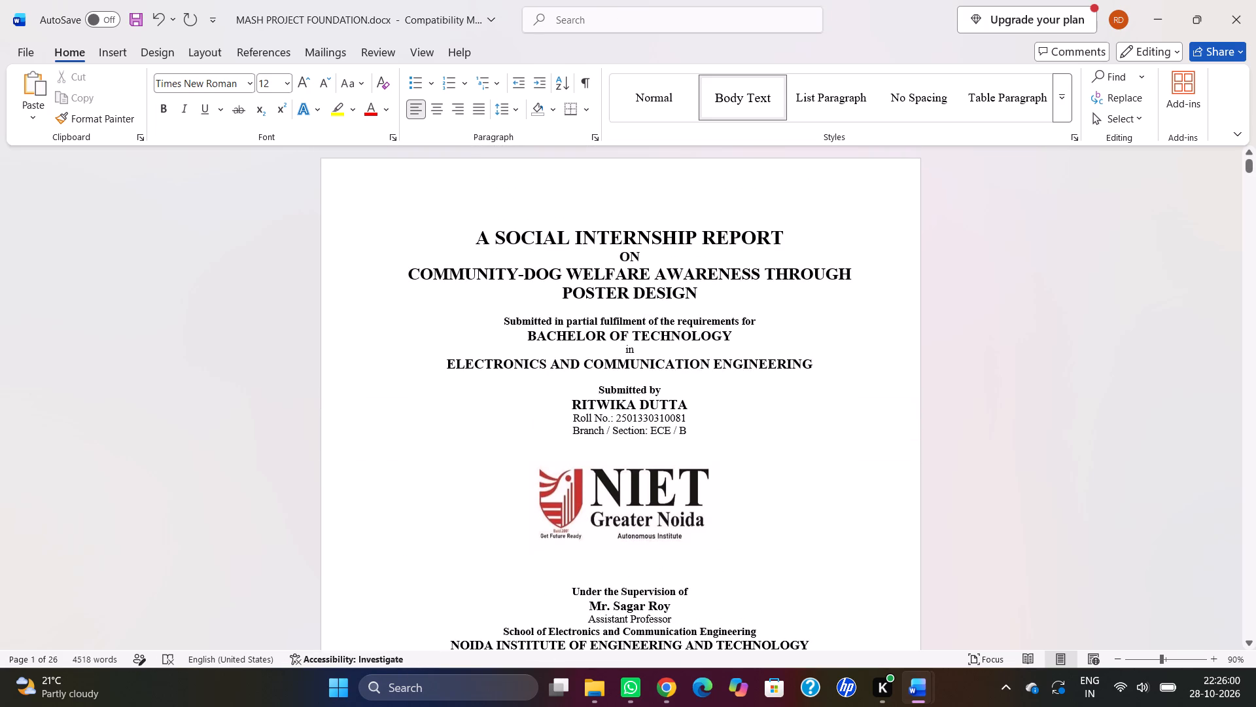
Replace the student name under "Submitted by" on the cover page with this report's author, in capitals.
{"action": "left_click", "coordinate": [689, 406]}
{"action": "key", "text": "BackSpace"}
{"action": "key", "text": "BackSpace"}
{"action": "key", "text": "BackSpace"}
{"action": "key", "text": "BackSpace"}
{"action": "key", "text": "BackSpace"}
{"action": "key", "text": "BackSpace"}
{"action": "key", "text": "BackSpace"}
{"action": "key", "text": "BackSpace"}
{"action": "key", "text": "BackSpace"}
{"action": "key", "text": "BackSpace"}
{"action": "key", "text": "BackSpace"}
{"action": "key", "text": "BackSpace"}
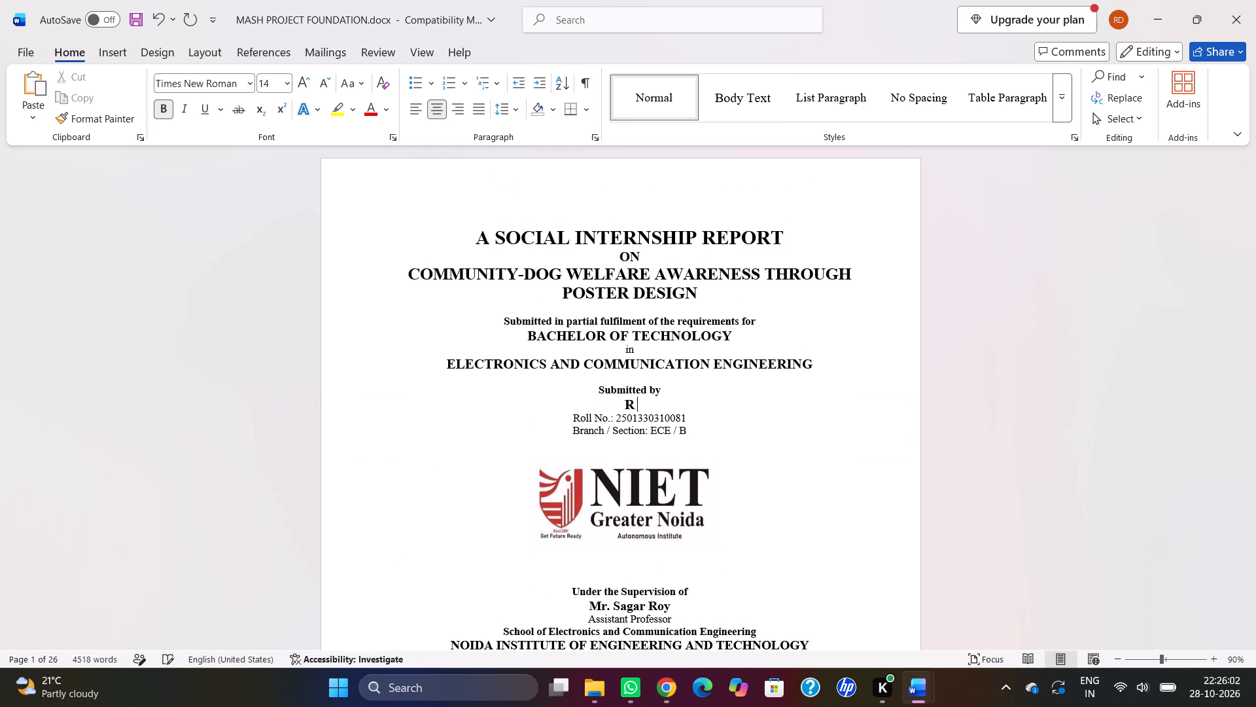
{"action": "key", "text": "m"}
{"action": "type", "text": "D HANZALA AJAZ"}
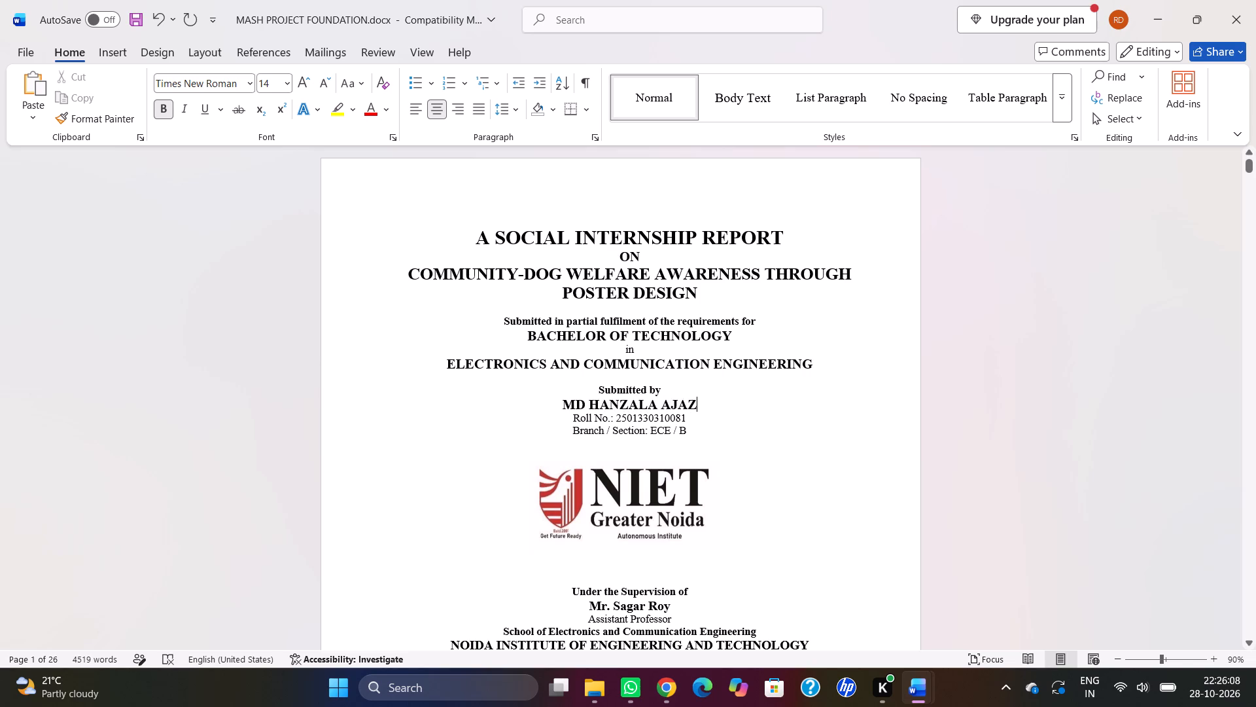
Change the last two digits of the roll number on the cover page to match the new author.
{"action": "left_click", "coordinate": [688, 418]}
{"action": "key", "text": "BackSpace"}
{"action": "key", "text": "BackSpace"}
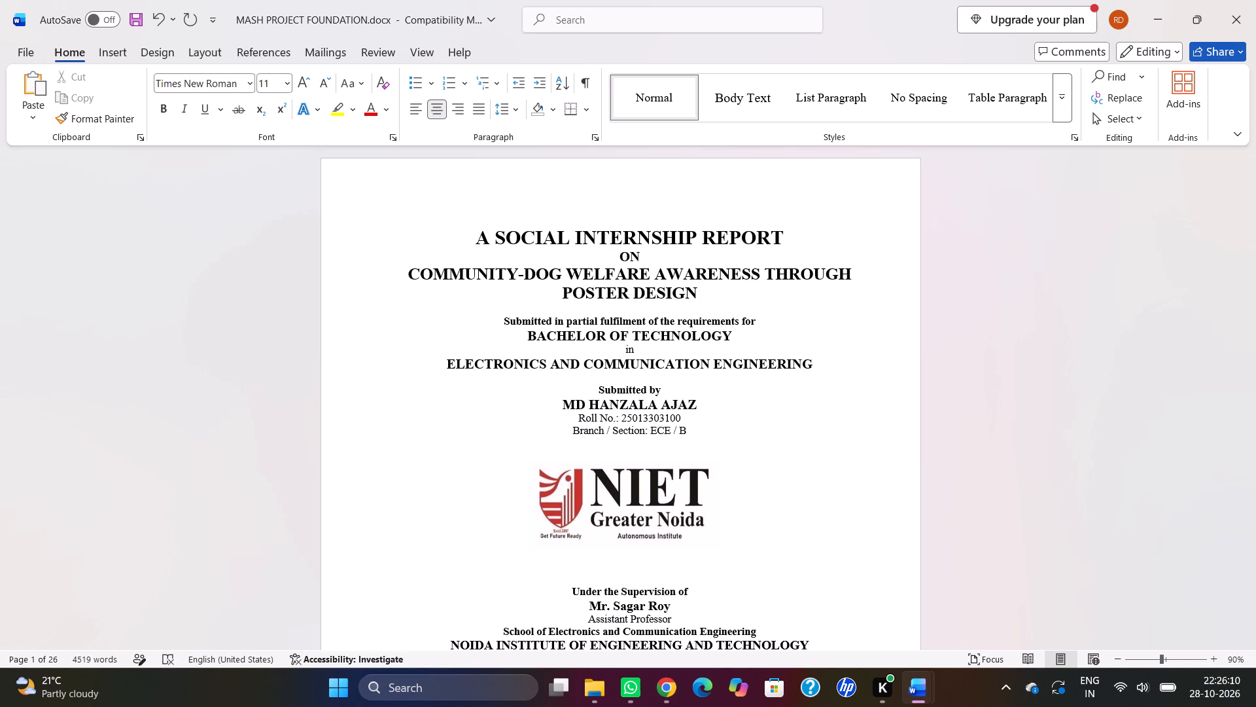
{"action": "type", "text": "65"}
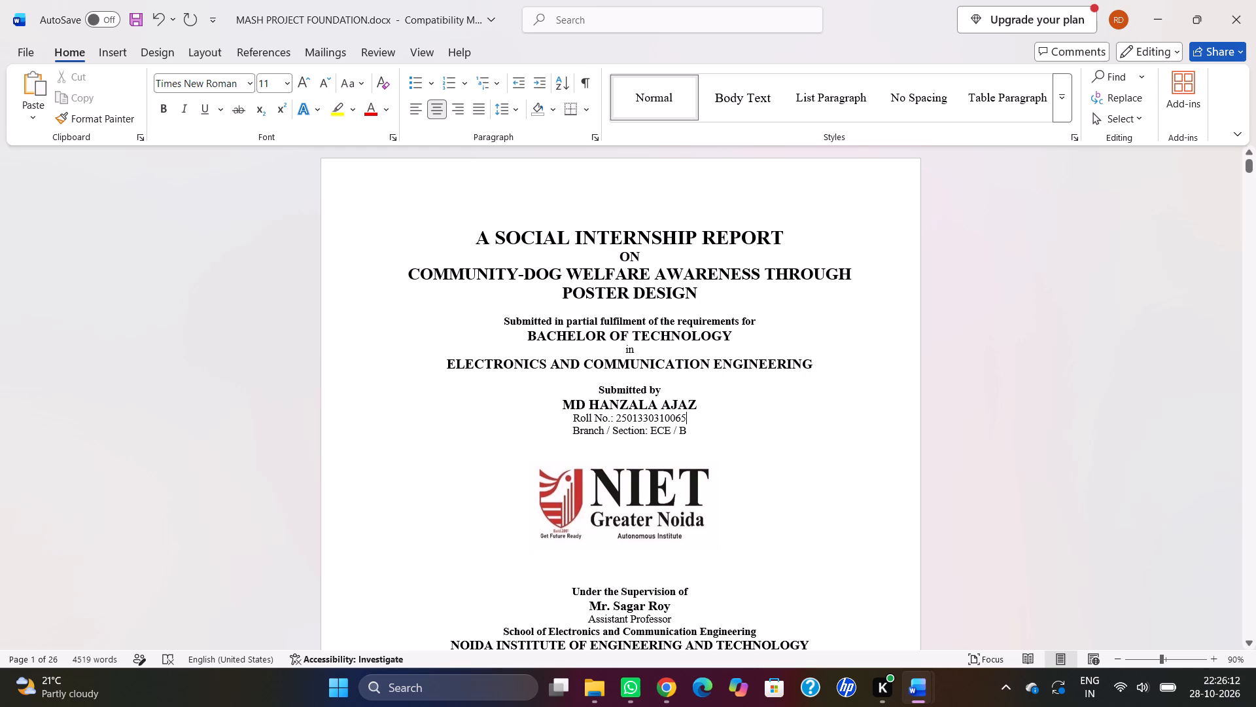
Delete the two-line report topic "COMMUNITY-DOG WELFARE AWARENESS THROUGH POSTER DESIGN" below "ON" on the cover page.
{"action": "left_click", "coordinate": [695, 289]}
{"action": "key", "text": "BackSpace"}
{"action": "key", "text": "BackSpace"}
{"action": "key", "text": "BackSpace"}
{"action": "key", "text": "BackSpace"}
{"action": "key", "text": "BackSpace"}
{"action": "key", "text": "BackSpace"}
{"action": "key", "text": "BackSpace"}
{"action": "key", "text": "BackSpace"}
{"action": "key", "text": "BackSpace"}
{"action": "key", "text": "BackSpace"}
{"action": "key", "text": "BackSpace"}
{"action": "key", "text": "BackSpace"}
{"action": "key", "text": "BackSpace"}
{"action": "key", "text": "BackSpace"}
{"action": "key", "text": "BackSpace"}
{"action": "key", "text": "BackSpace"}
{"action": "key", "text": "BackSpace"}
{"action": "key", "text": "BackSpace"}
{"action": "key", "text": "BackSpace"}
{"action": "key", "text": "BackSpace"}
{"action": "key", "text": "BackSpace"}
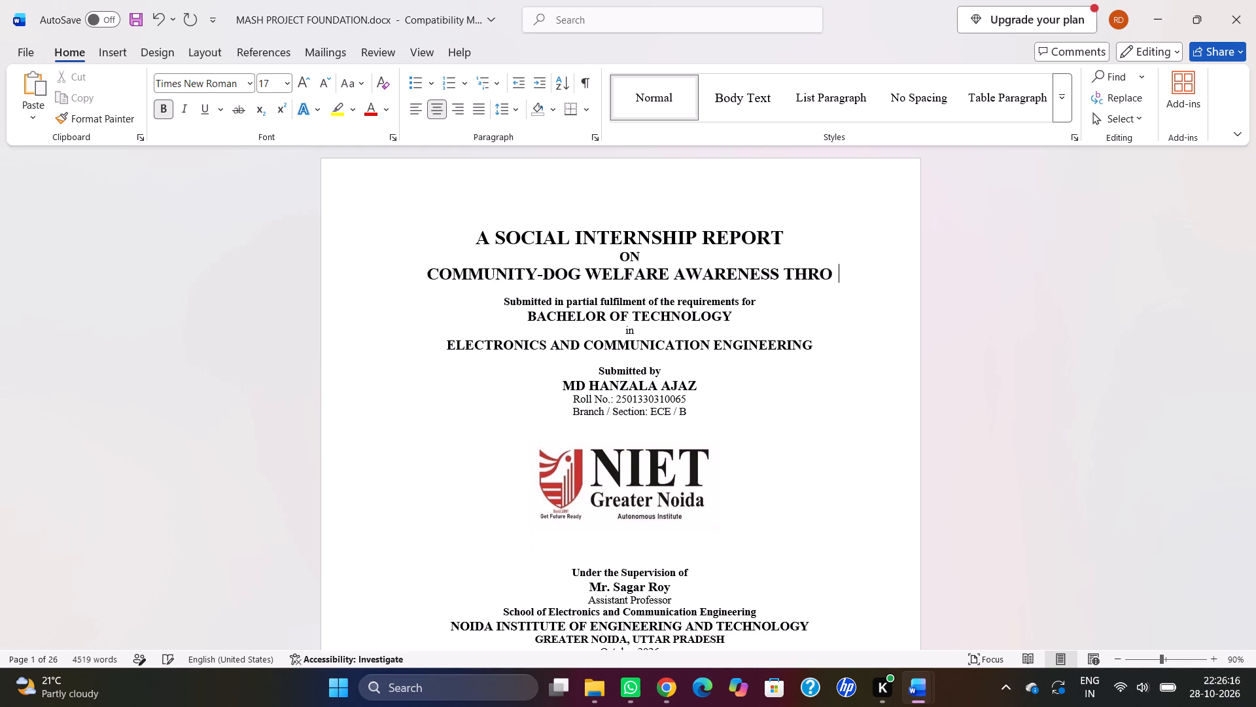
{"action": "key", "text": "BackSpace"}
{"action": "key", "text": "BackSpace"}
{"action": "key", "text": "BackSpace"}
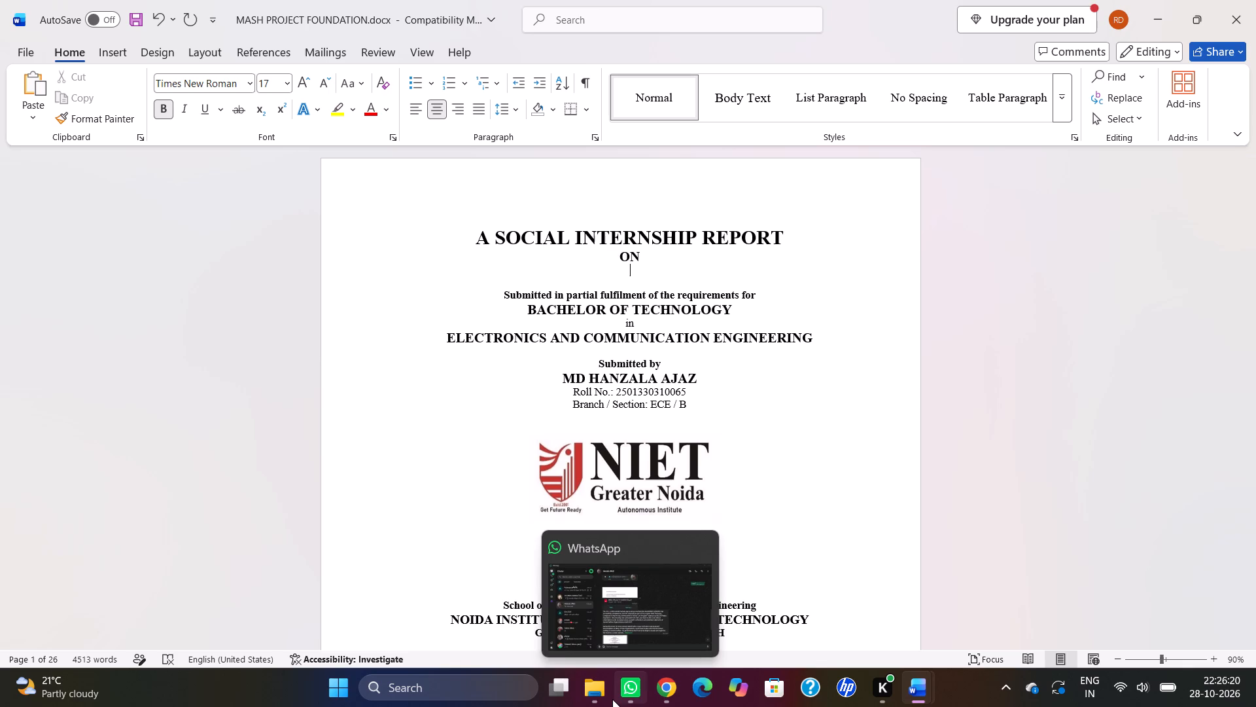
Switch to the File Explorer window with the Internship folder.
{"action": "left_click", "coordinate": [597, 691]}
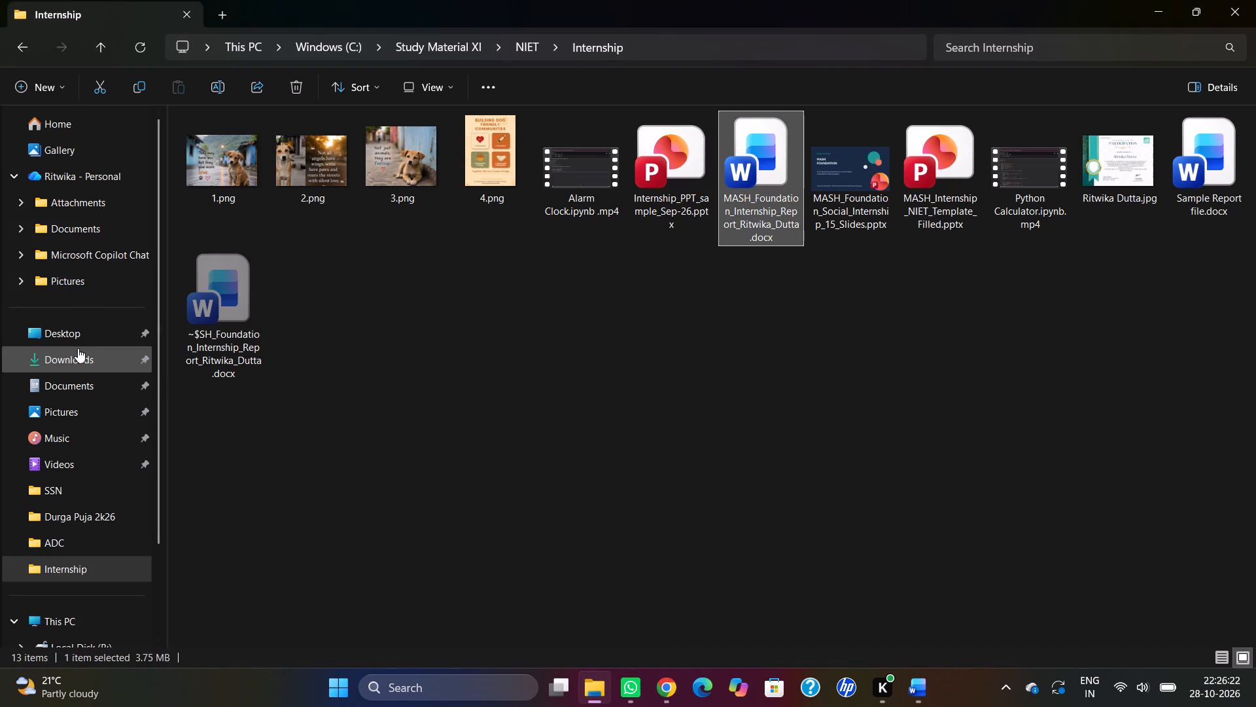
From File Explorer, open MASH PROJECT FOUNDATION.pdf in Downloads to check the report's title.
{"action": "left_click", "coordinate": [77, 354]}
{"action": "double_click", "coordinate": [283, 213]}
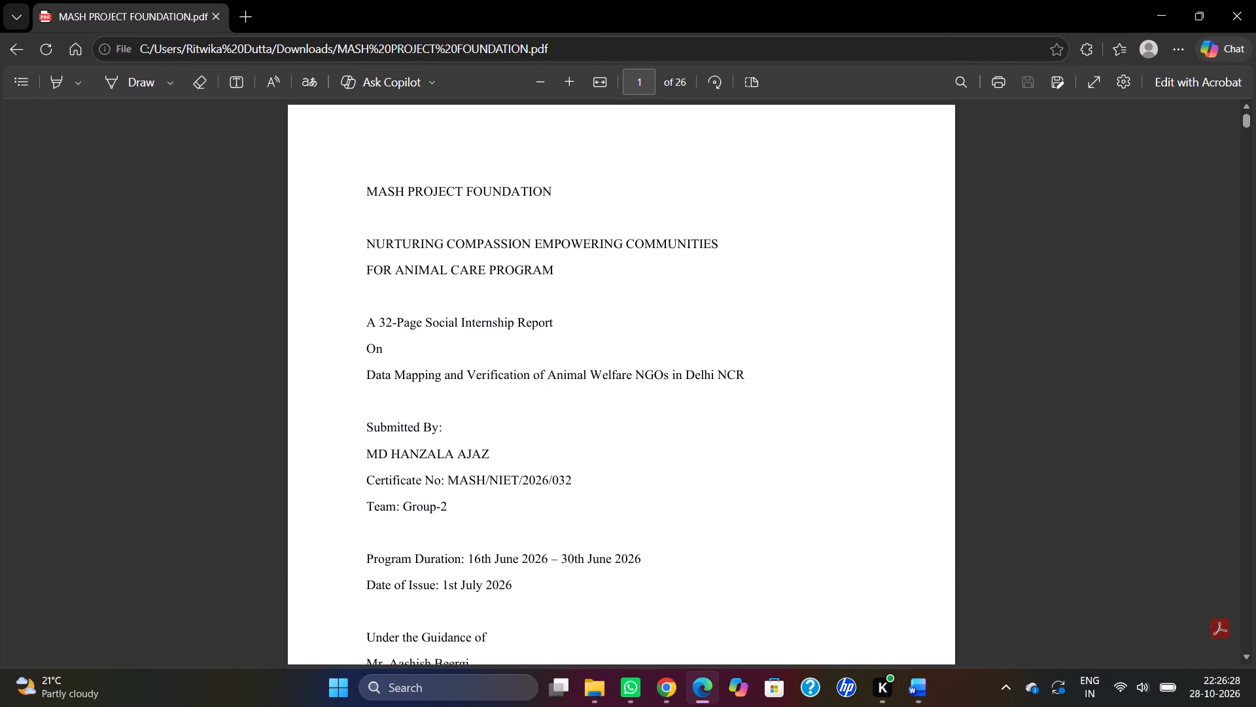
In MASH PROJECT FOUNDATION.docx, enter the title "DATA MAPPING AND VERIFICATION OF ANIMAL WELFARE NGO'S IN DELHI NCR" below "ON" on the cover page.
{"action": "left_click", "coordinate": [924, 688]}
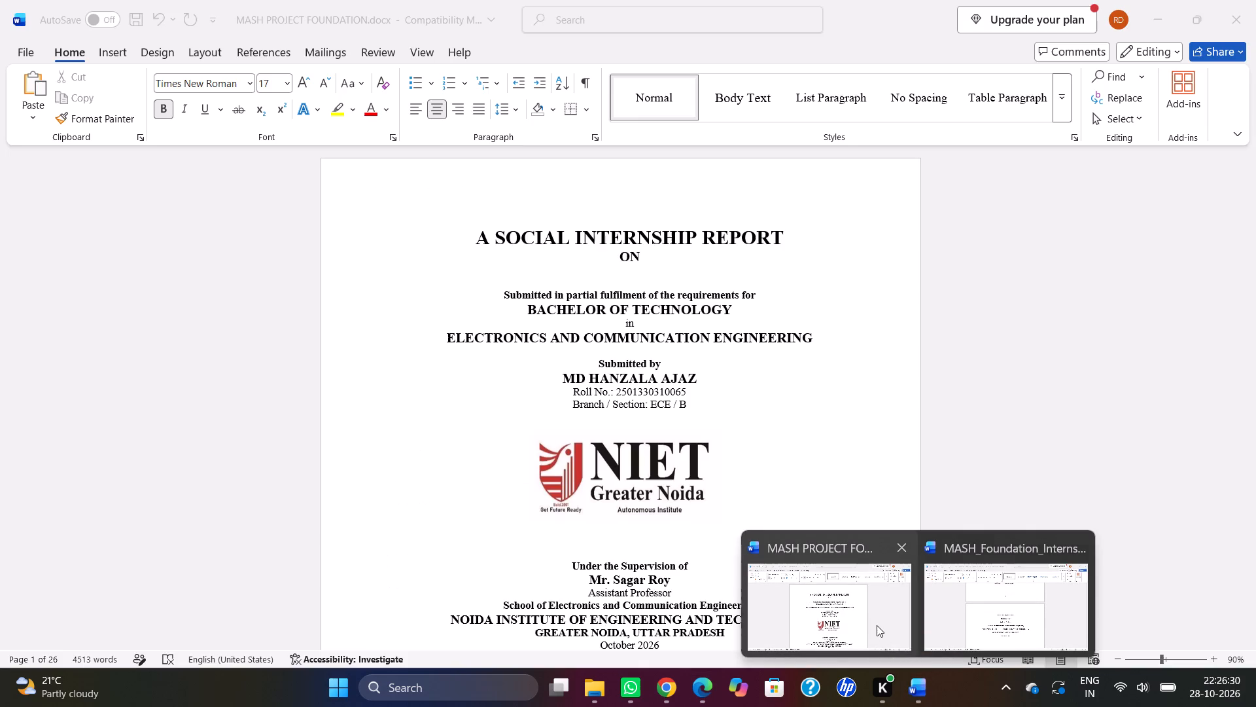
{"action": "left_click", "coordinate": [877, 625]}
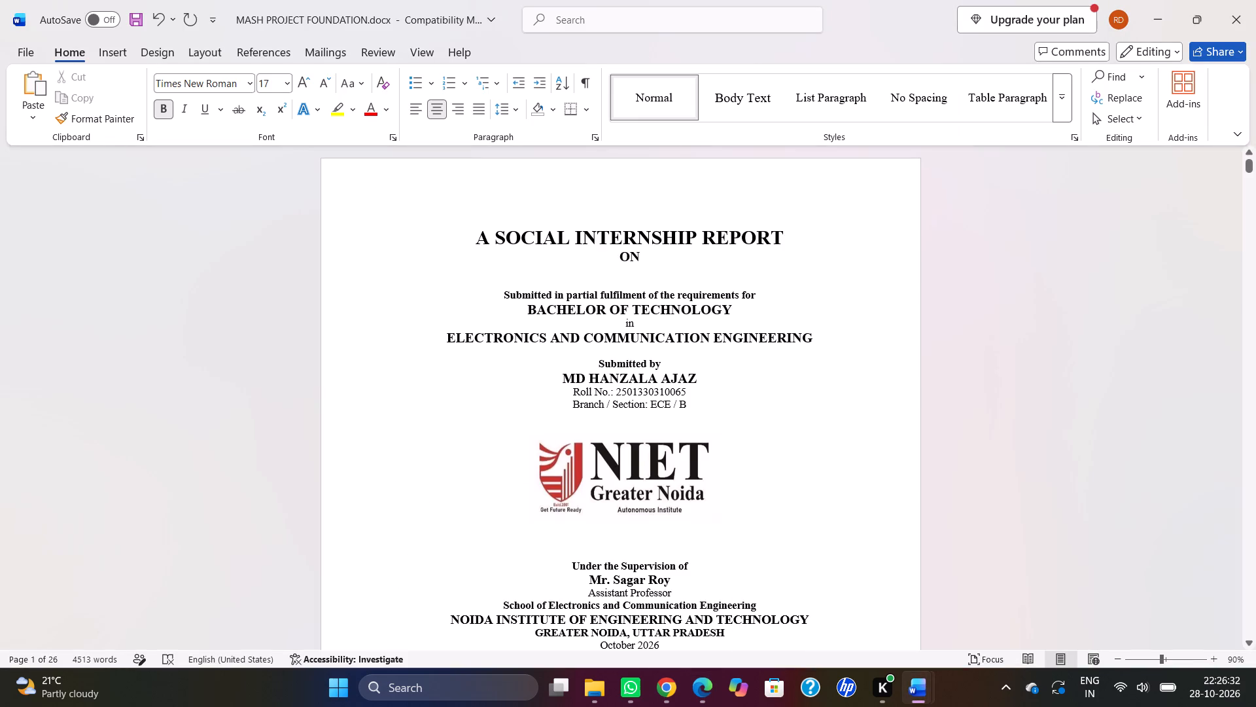
{"action": "type", "text": "DATA MAPPING AND VERIFICATIONG O"}
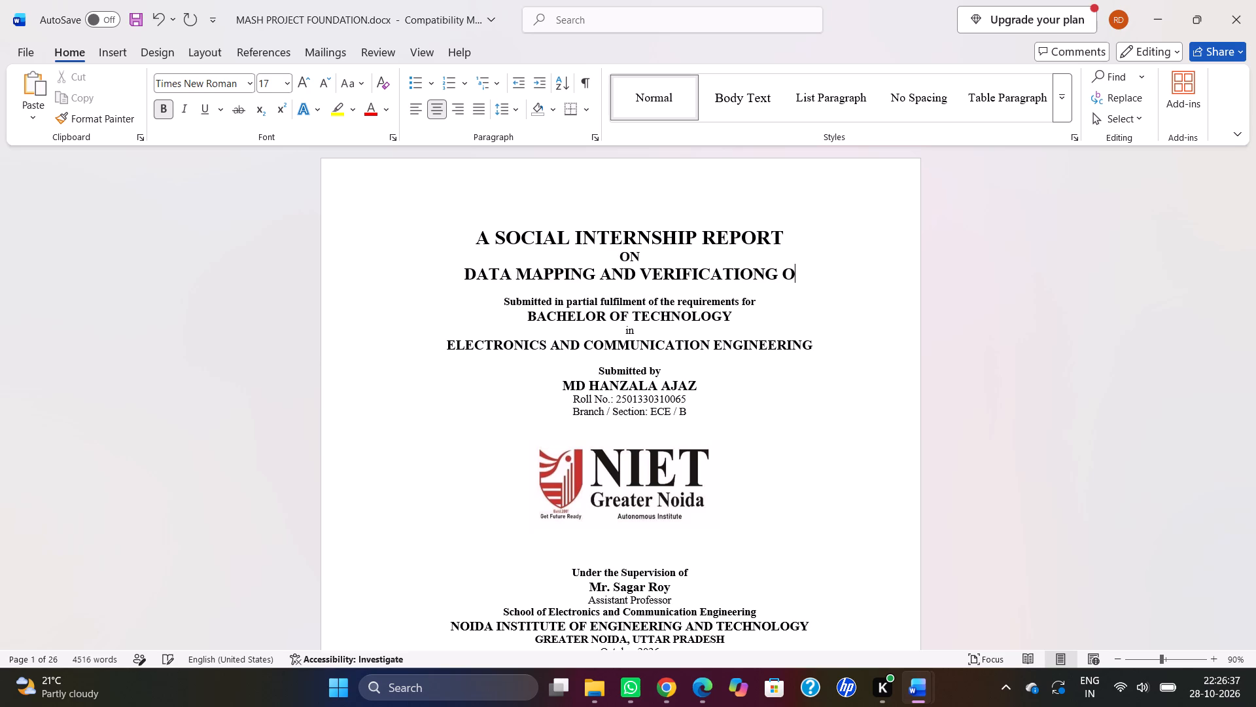
{"action": "key", "text": "BackSpace"}
{"action": "key", "text": "BackSpace"}
{"action": "key", "text": "BackSpace"}
{"action": "key", "text": "space"}
{"action": "type", "text": "OD"}
{"action": "key", "text": "BackSpace"}
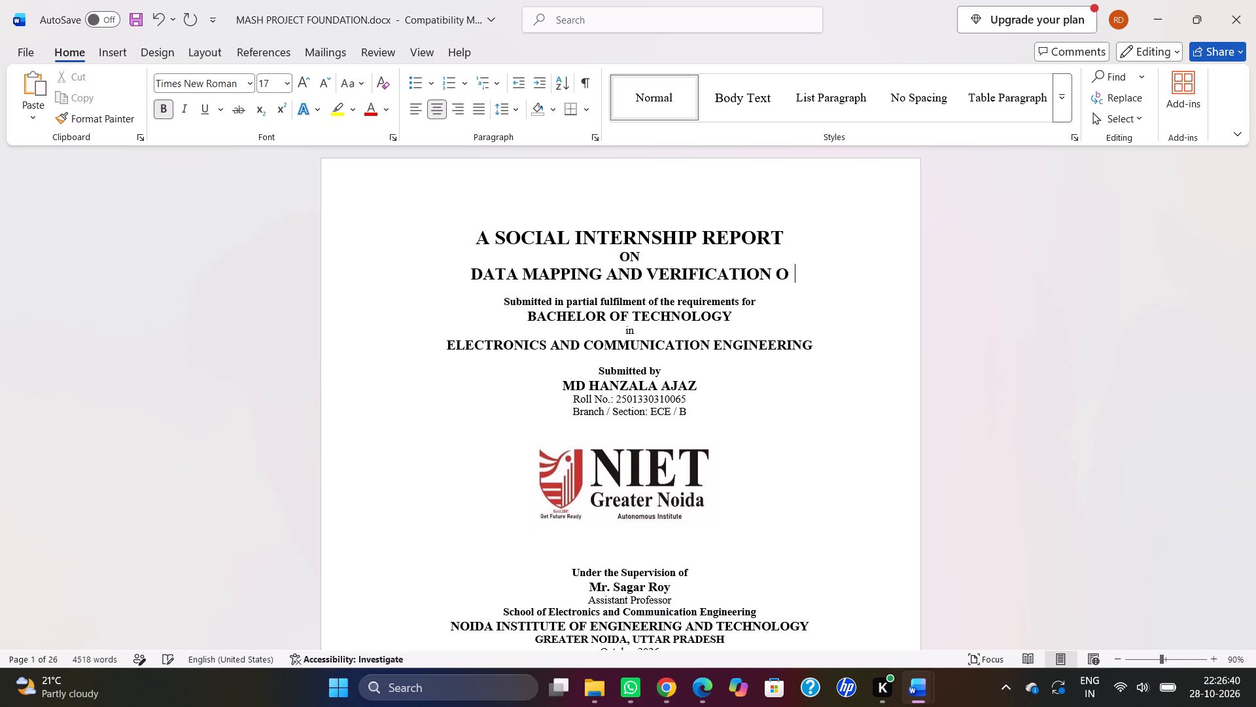
{"action": "type", "text": "F"}
{"action": "key", "text": "space"}
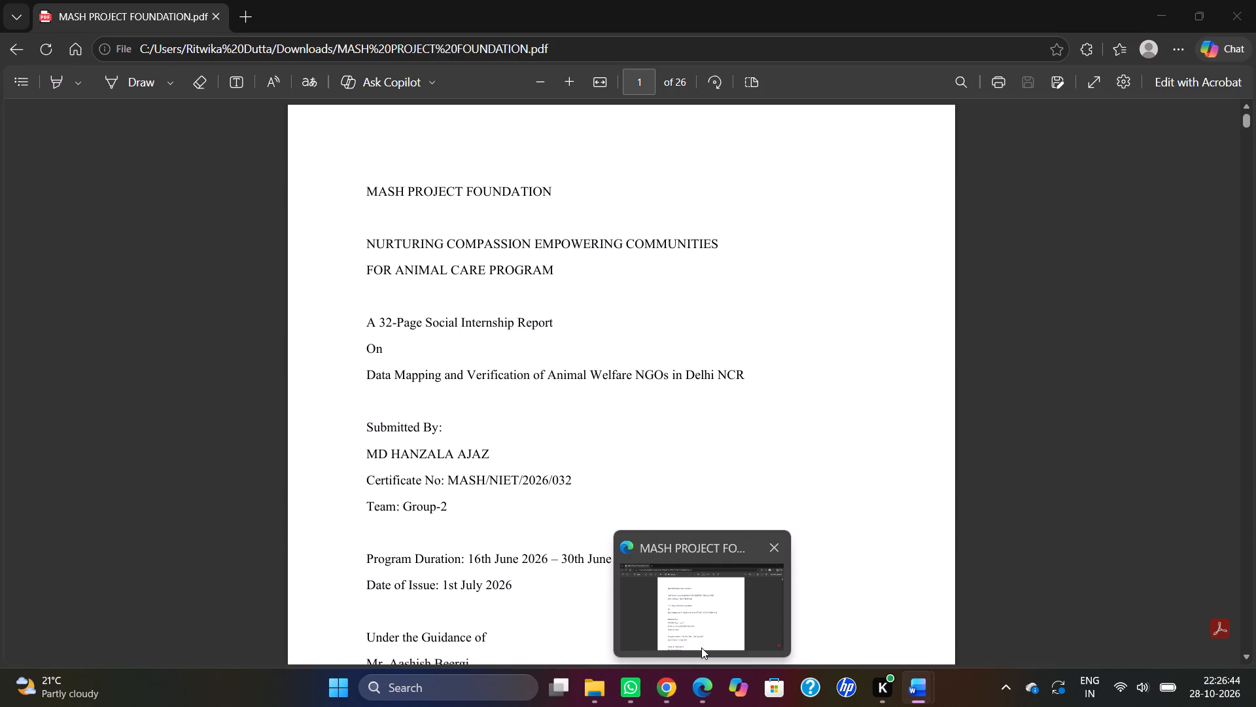
{"action": "type", "text": "ANIMAL WELFARE NGO'S"}
{"action": "key", "text": "space"}
{"action": "type", "text": "IN DELHI NCR"}
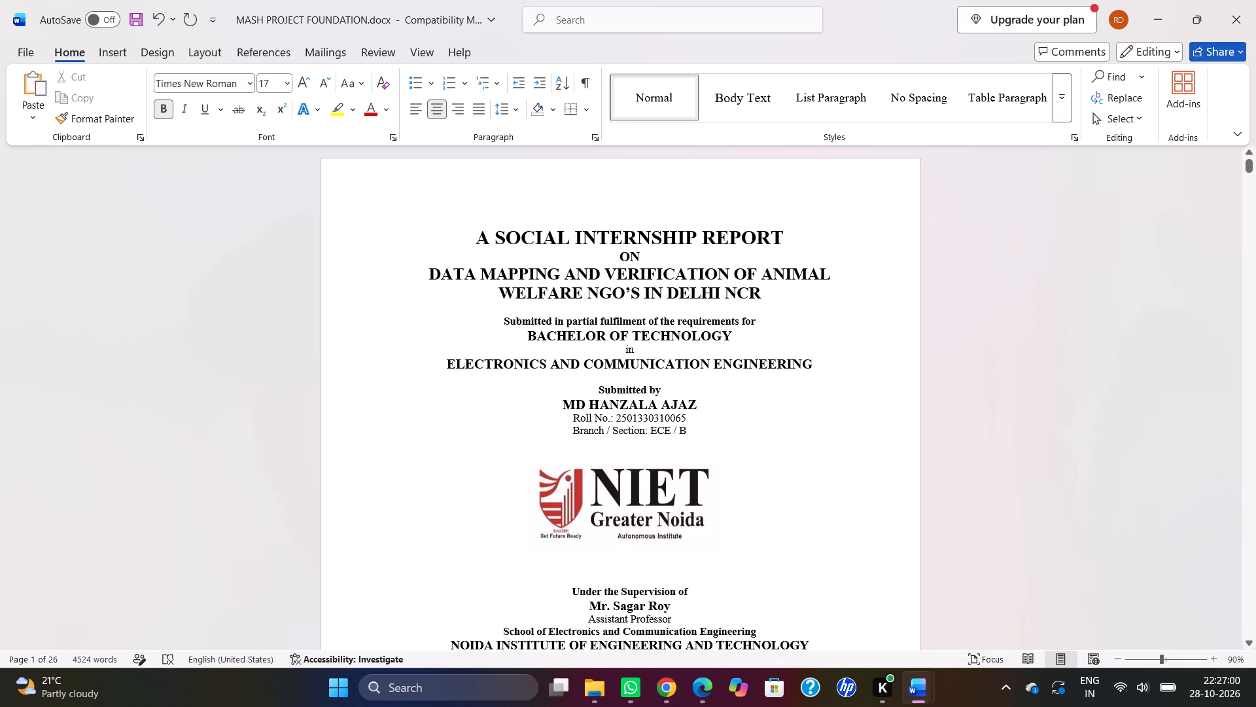
Review the new cover page and the certificate page that follows it in MASH PROJECT FOUNDATION.docx.
{"action": "scroll", "coordinate": [646, 390], "scroll_direction": "down", "scroll_amount": 1}
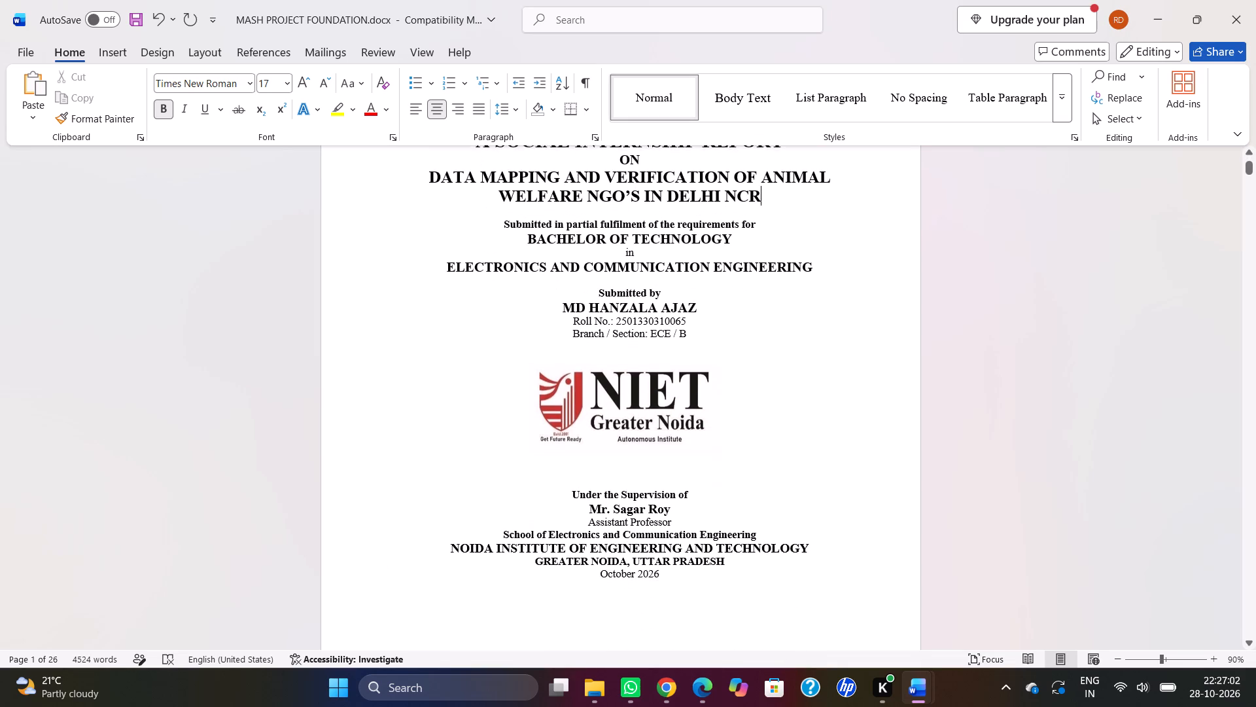
{"action": "scroll", "coordinate": [646, 390], "scroll_direction": "down", "scroll_amount": 3}
{"action": "scroll", "coordinate": [646, 390], "scroll_direction": "up", "scroll_amount": 1}
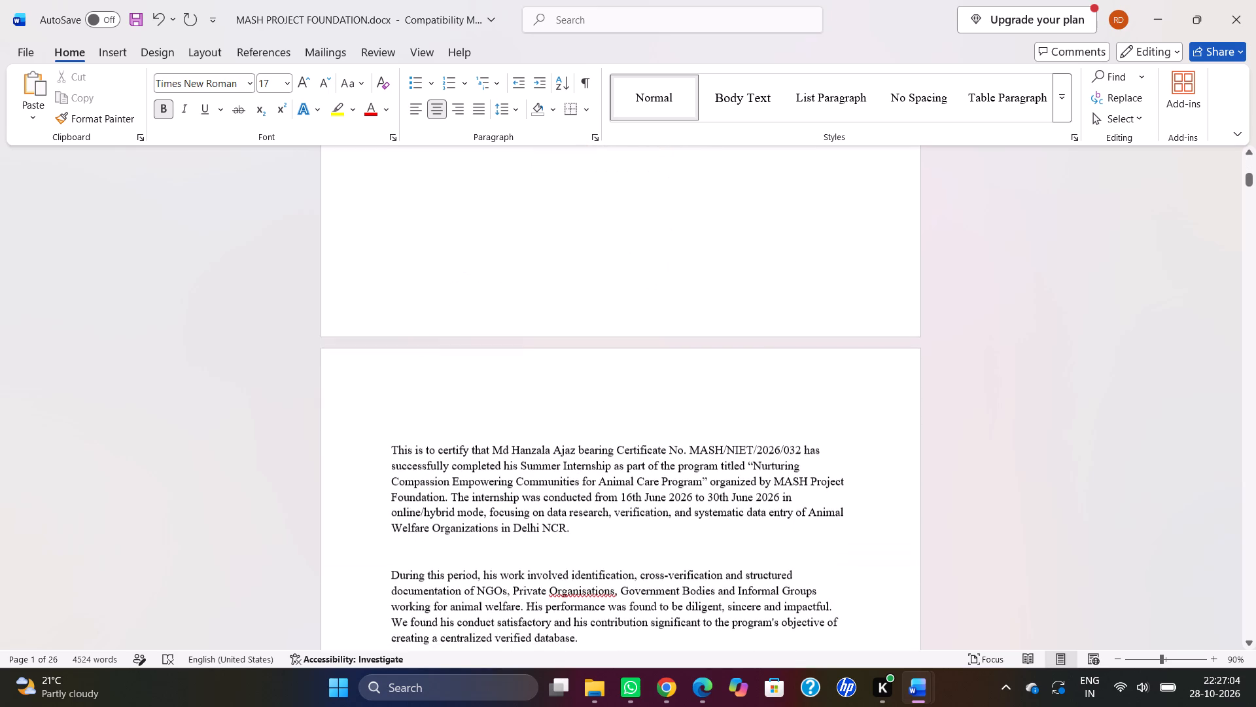
{"action": "scroll", "coordinate": [646, 390], "scroll_direction": "up", "scroll_amount": 1}
{"action": "scroll", "coordinate": [315, 296], "scroll_direction": "down", "scroll_amount": 2}
{"action": "scroll", "coordinate": [315, 296], "scroll_direction": "up", "scroll_amount": 1}
{"action": "scroll", "coordinate": [315, 296], "scroll_direction": "down", "scroll_amount": 1}
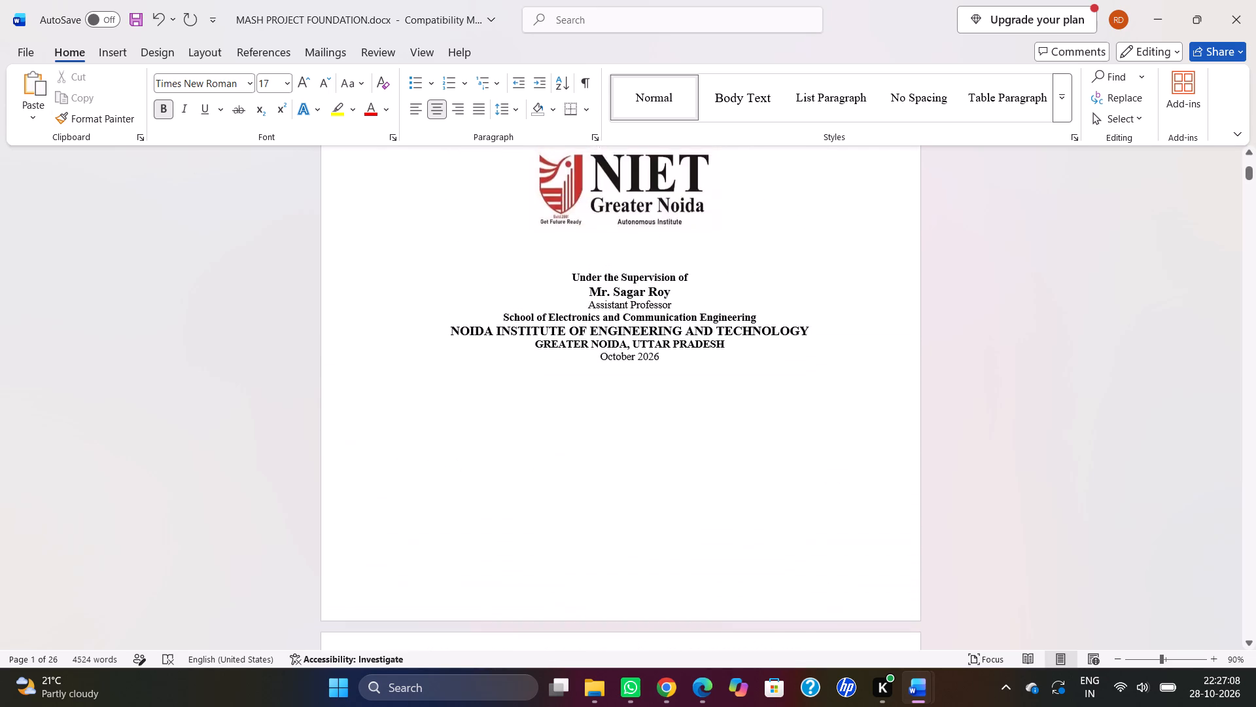
{"action": "scroll", "coordinate": [315, 296], "scroll_direction": "down", "scroll_amount": 3}
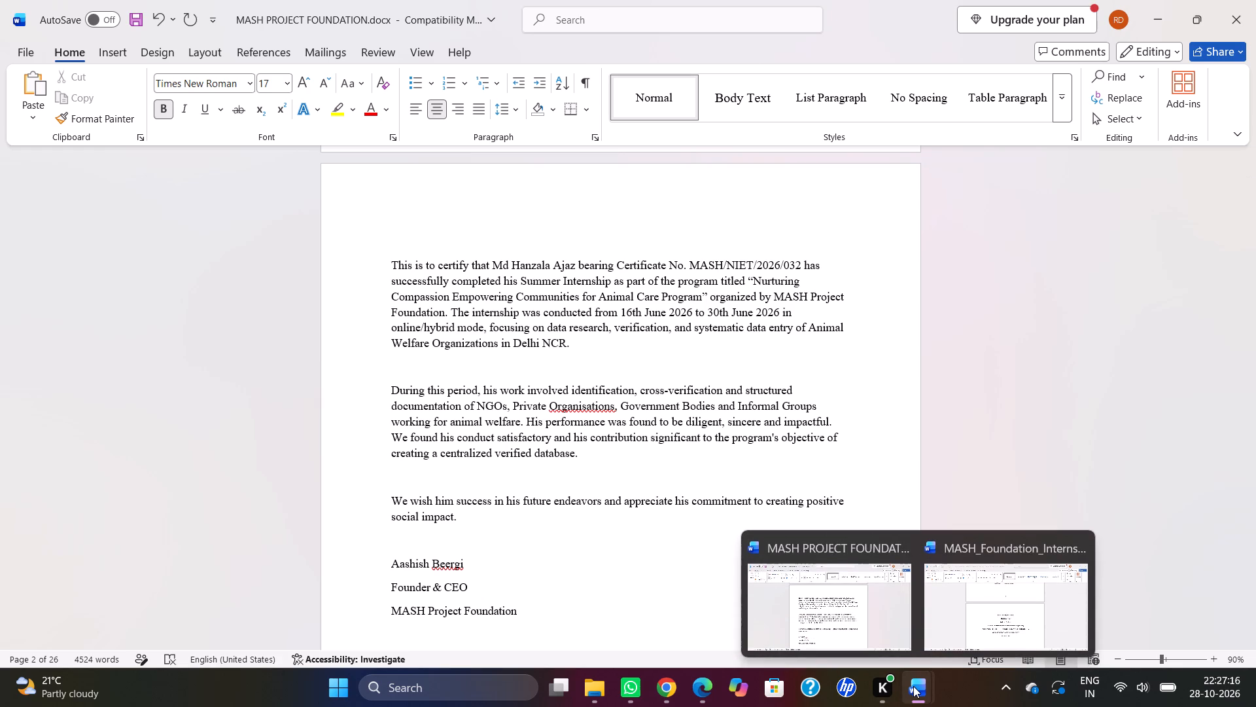
Examine the page after the cover in the reference report and compare it with the second page of MASH PROJECT FOUNDATION.docx.
{"action": "left_click", "coordinate": [969, 614]}
{"action": "scroll", "coordinate": [708, 520], "scroll_direction": "down", "scroll_amount": 2}
{"action": "left_click", "coordinate": [708, 520]}
{"action": "scroll", "coordinate": [708, 520], "scroll_direction": "down", "scroll_amount": 1}
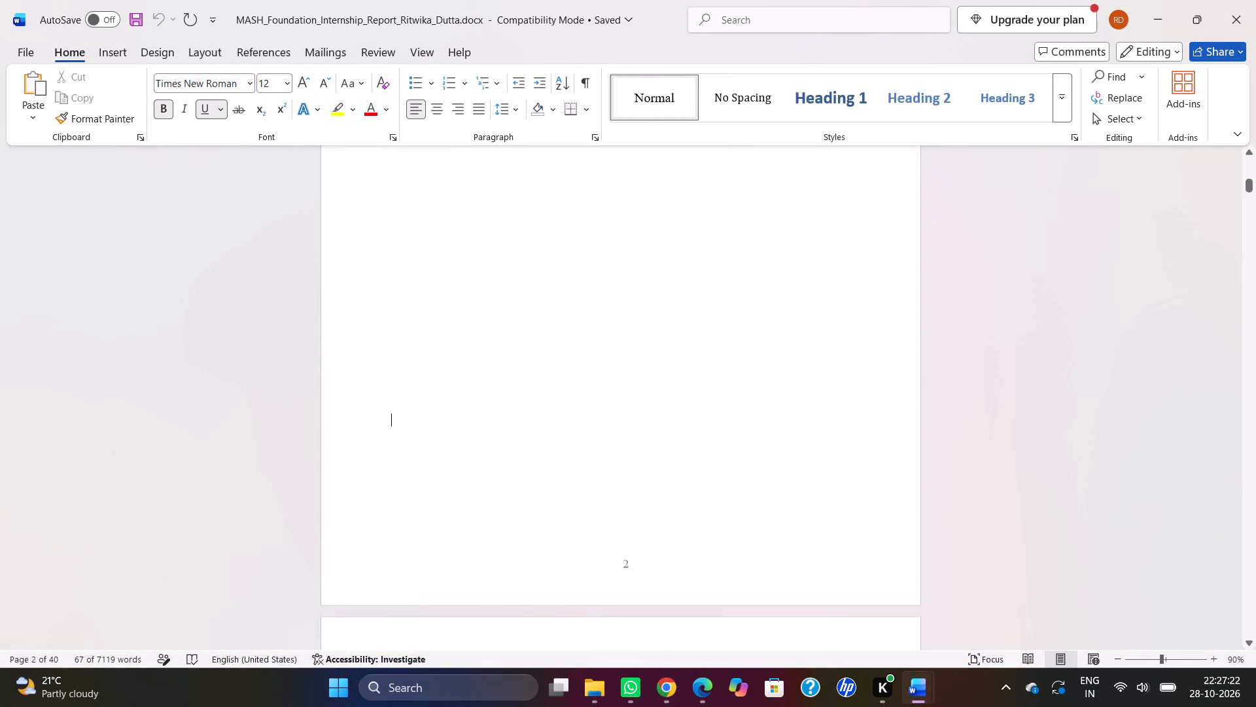
{"action": "scroll", "coordinate": [708, 520], "scroll_direction": "down", "scroll_amount": 3}
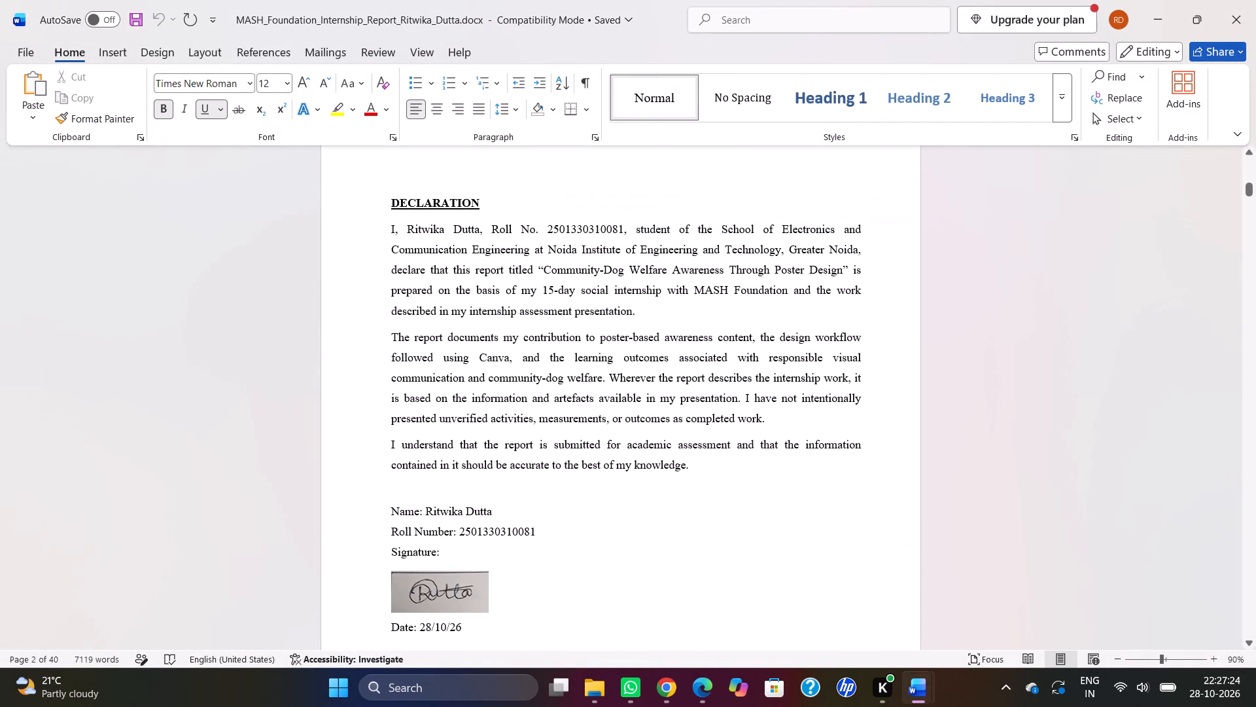
{"action": "scroll", "coordinate": [708, 520], "scroll_direction": "down", "scroll_amount": 1}
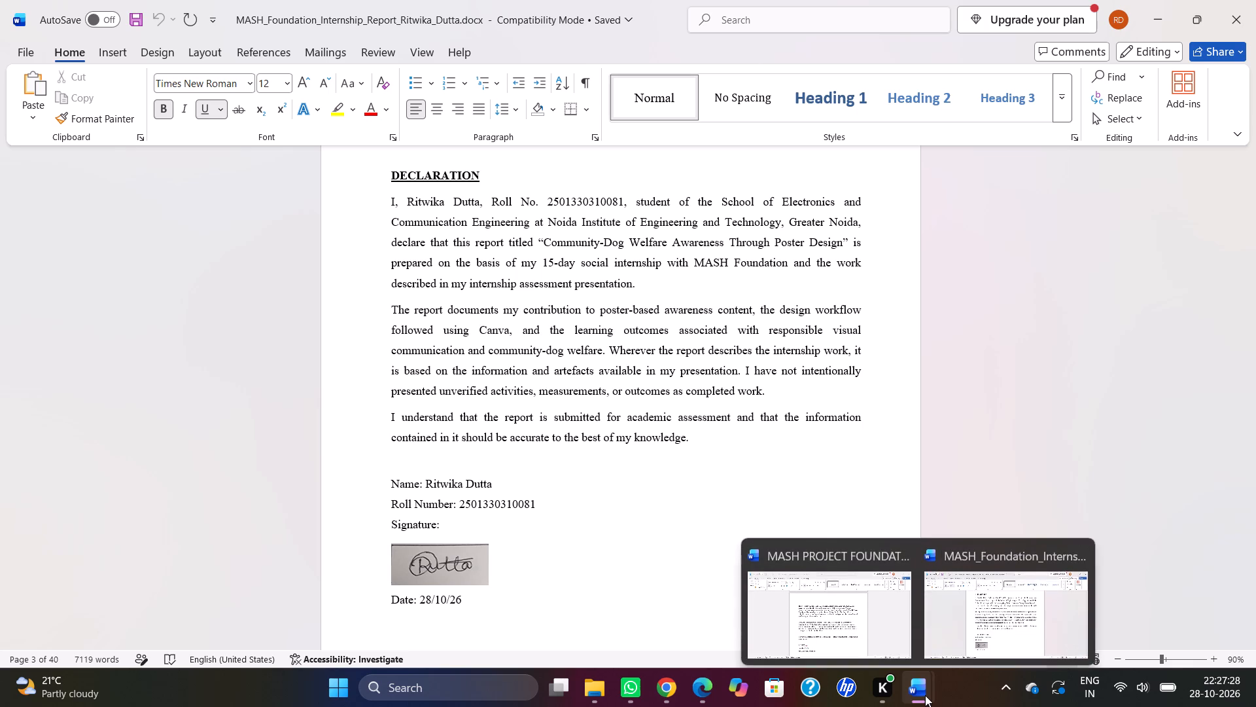
{"action": "left_click", "coordinate": [857, 600]}
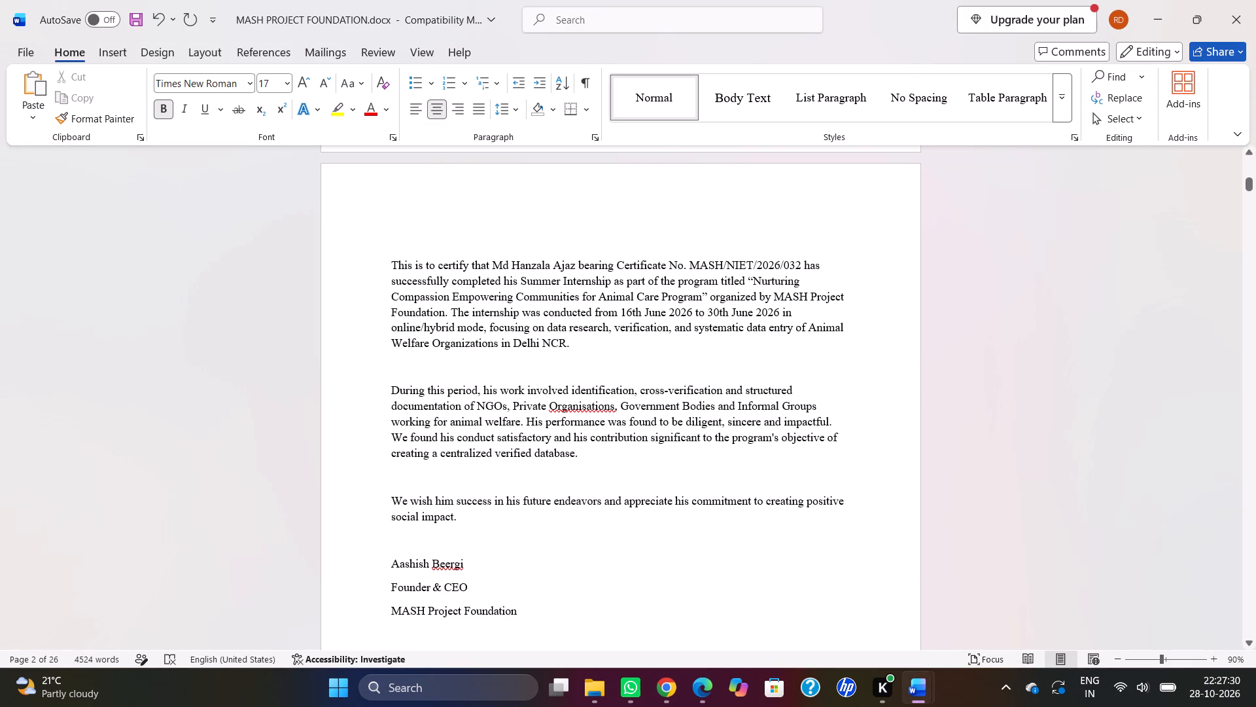
{"action": "scroll", "coordinate": [589, 540], "scroll_direction": "down", "scroll_amount": 1}
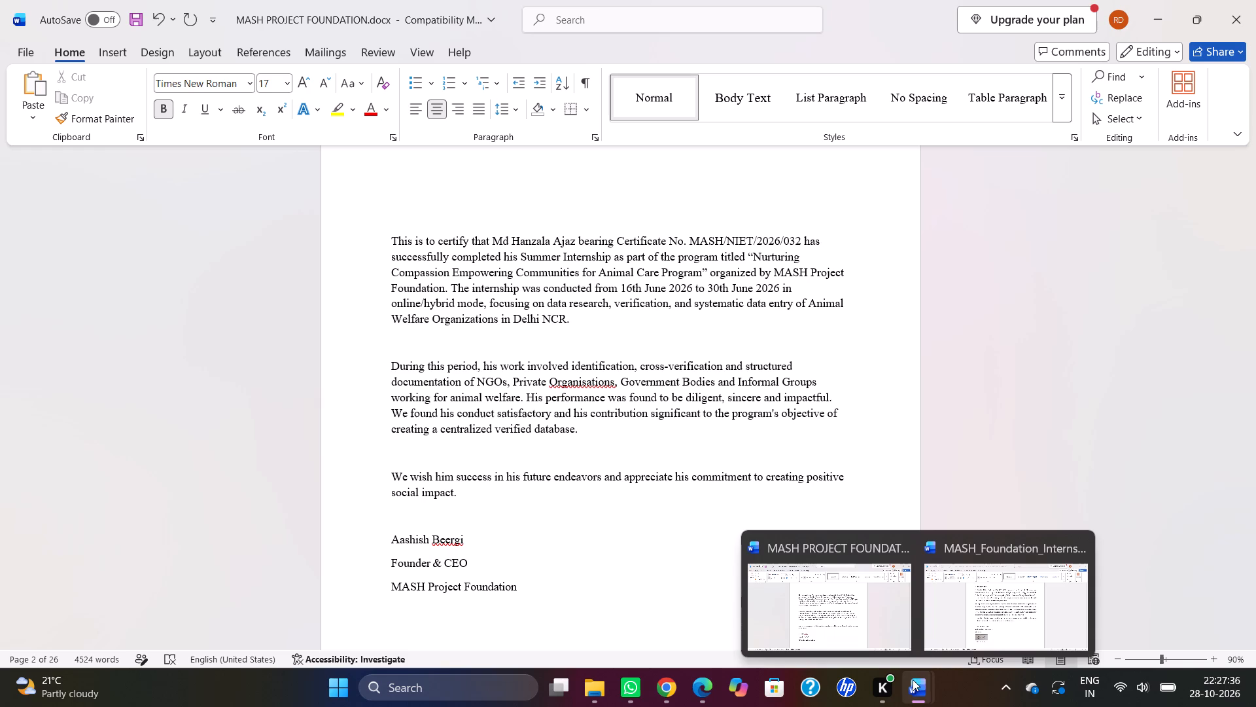
In the reference report, copy the whole declaration page, from the heading "DECLARATION" through the date line below the signature.
{"action": "left_click", "coordinate": [971, 623]}
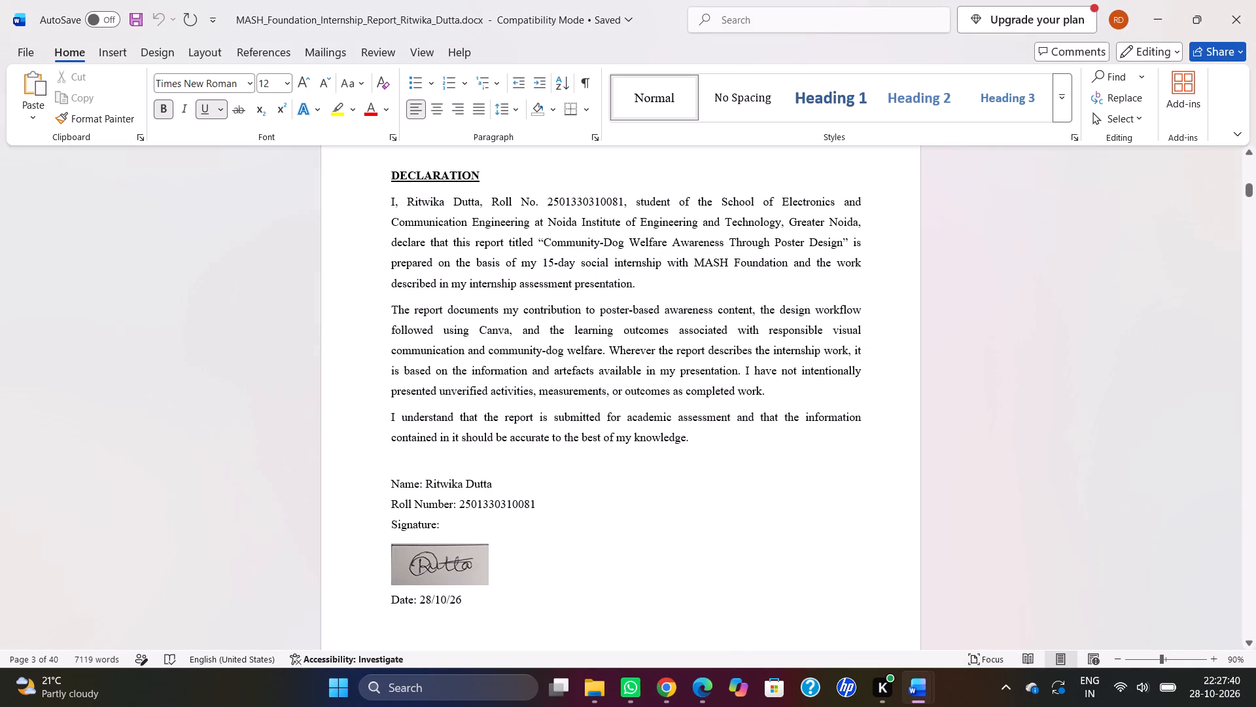
{"action": "left_click", "coordinate": [389, 175]}
{"action": "left_click_drag", "start_coordinate": [389, 175], "coordinate": [457, 408]}
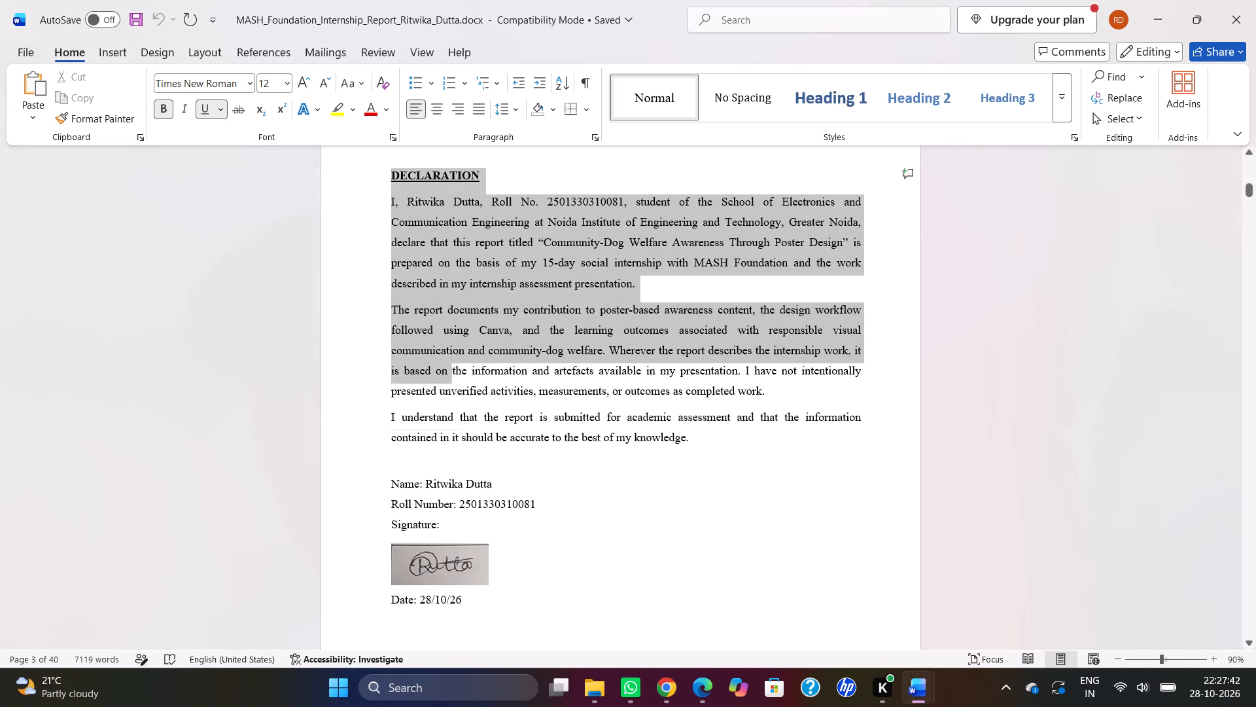
{"action": "left_click_drag", "start_coordinate": [457, 408], "coordinate": [462, 600]}
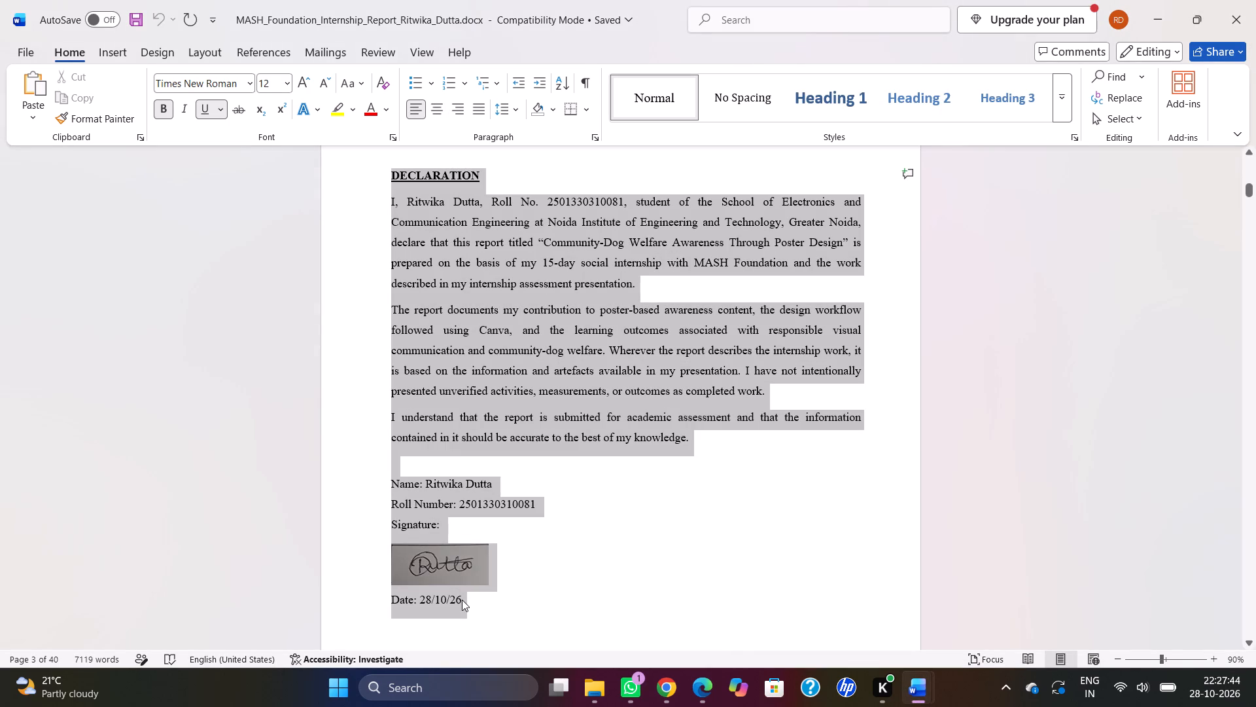
{"action": "key", "text": "ctrl+c"}
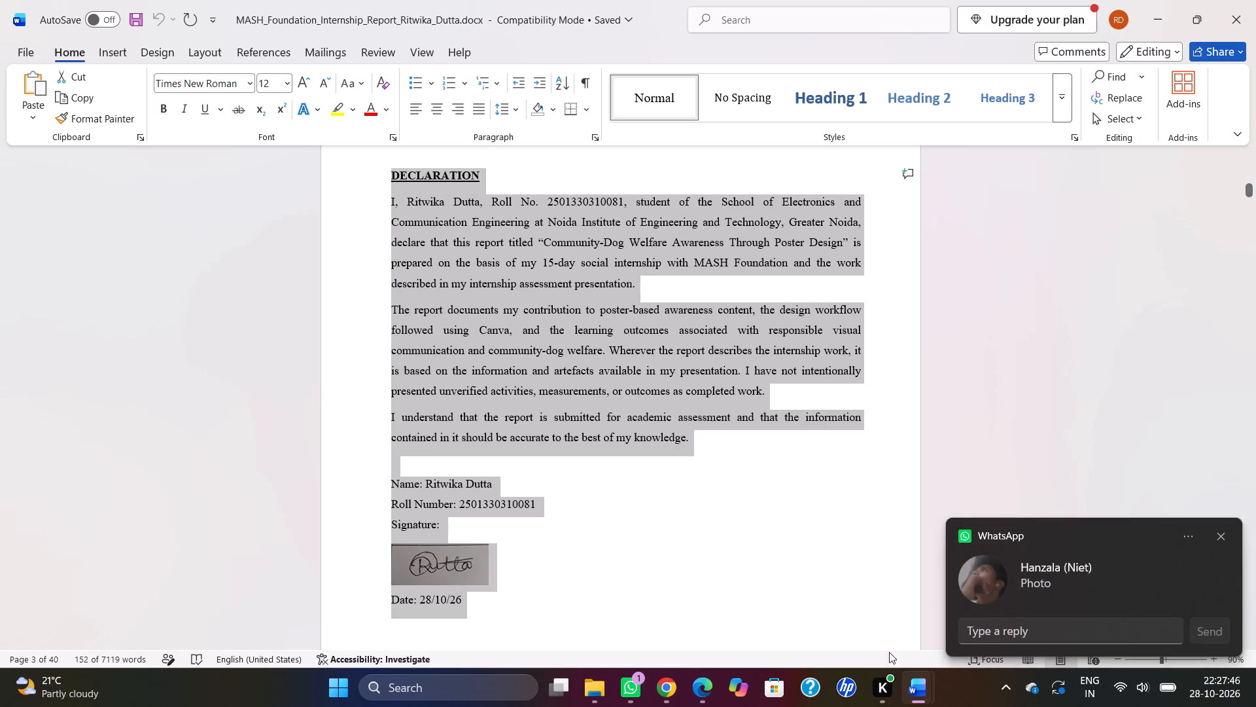
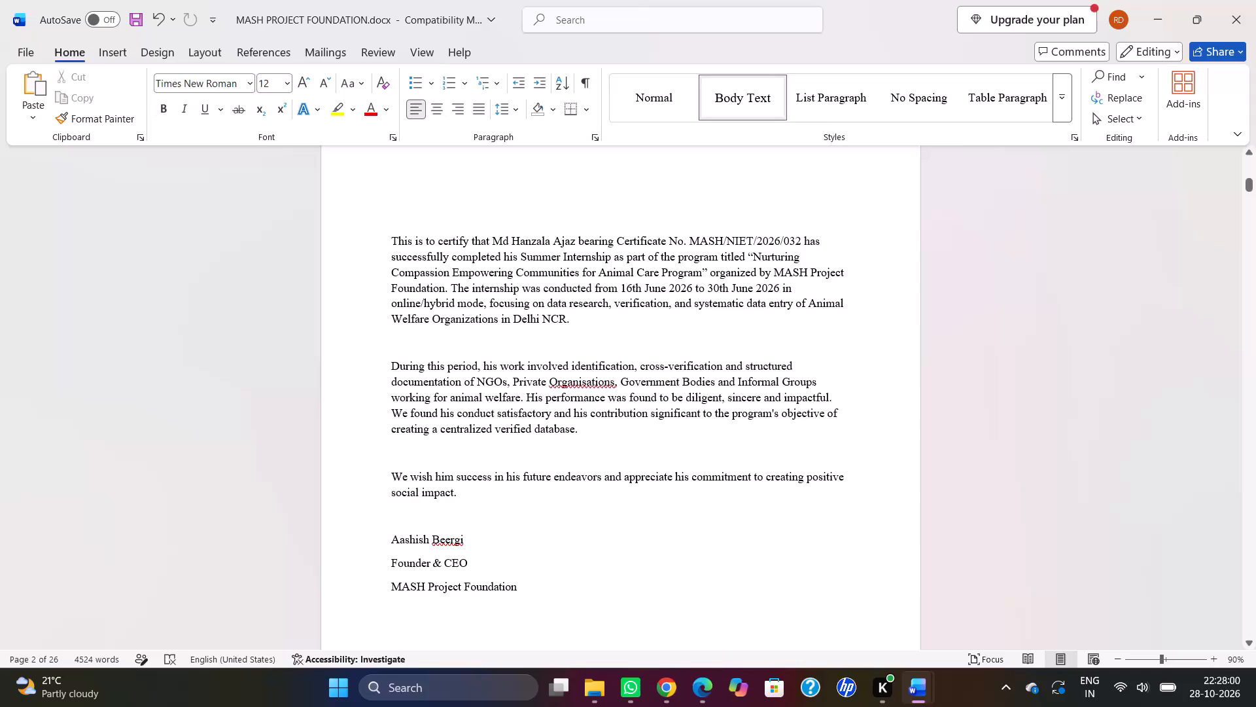
Replace the certificate text on page 2, through "MASH Project Foundation", with the copied declaration.
{"action": "left_click_drag", "start_coordinate": [391, 235], "coordinate": [512, 586]}
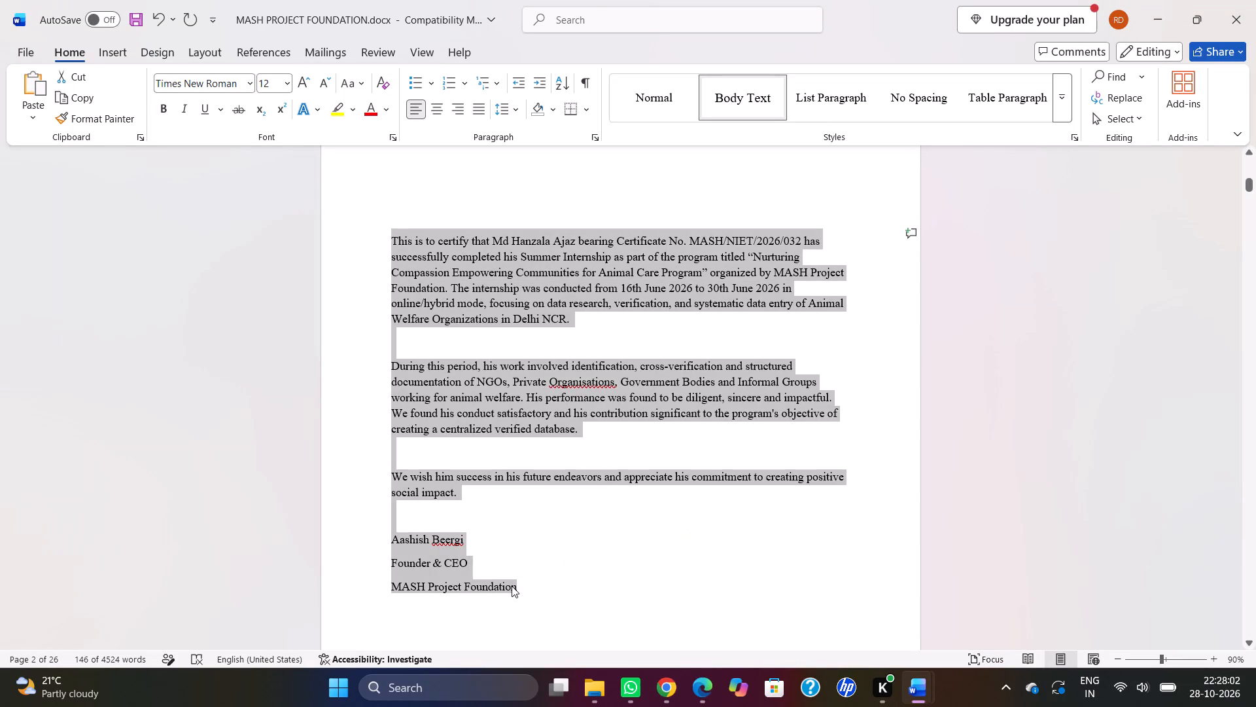
{"action": "key", "text": "ctrl+v"}
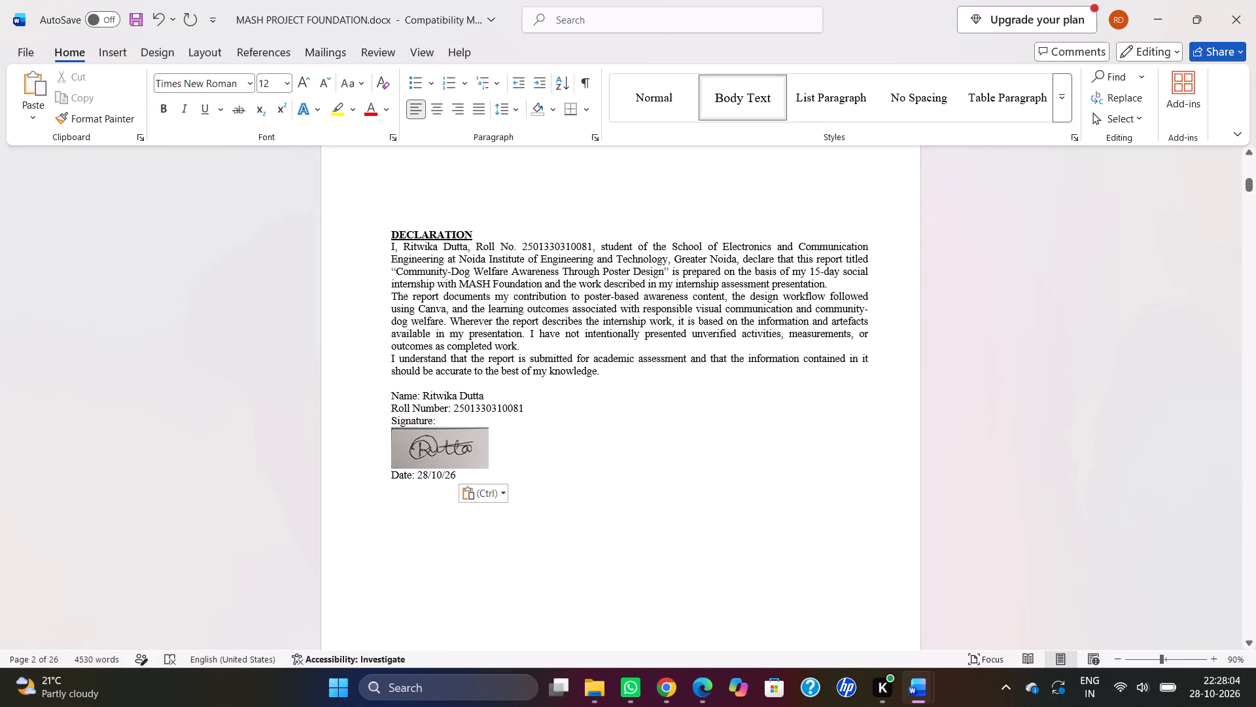
Replace the student's name in the declaration's opening sentence with the name of this report's intern.
{"action": "left_click", "coordinate": [464, 245]}
{"action": "key", "text": "Right"}
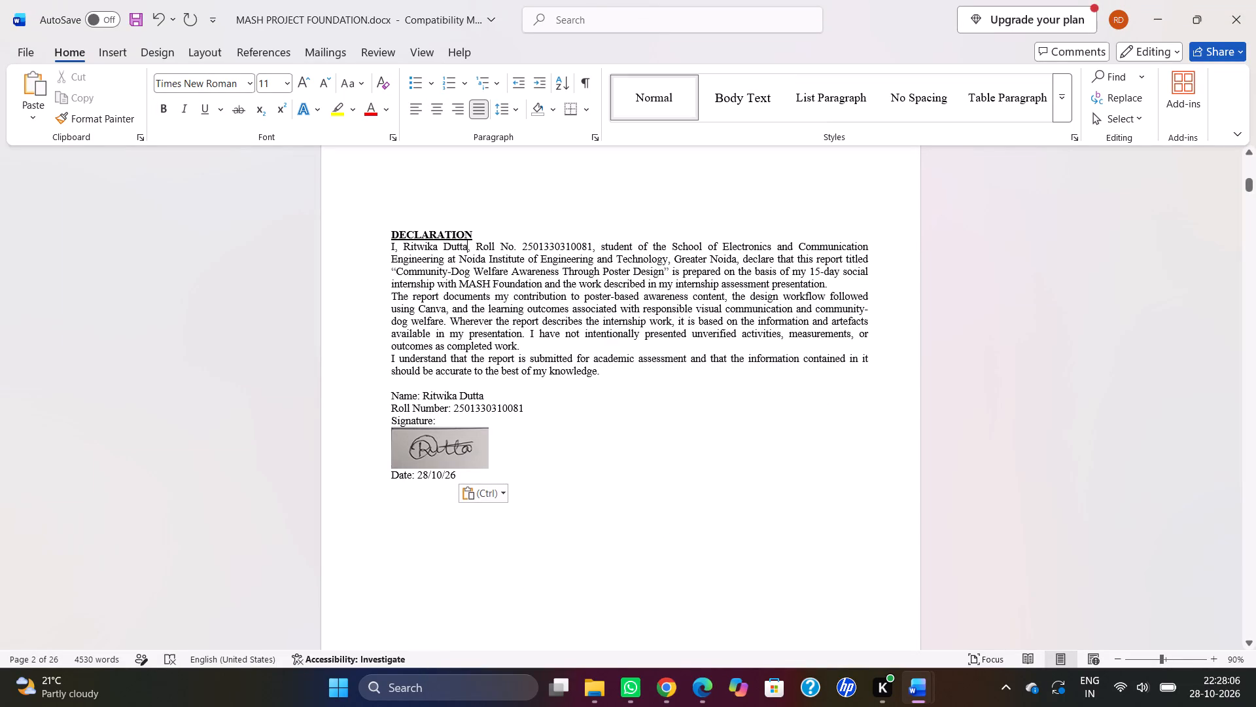
{"action": "key", "text": "BackSpace"}
{"action": "key", "text": "BackSpace"}
{"action": "key", "text": "BackSpace"}
{"action": "key", "text": "BackSpace"}
{"action": "key", "text": "BackSpace"}
{"action": "key", "text": "BackSpace"}
{"action": "key", "text": "BackSpace"}
{"action": "key", "text": "BackSpace"}
{"action": "key", "text": "BackSpace"}
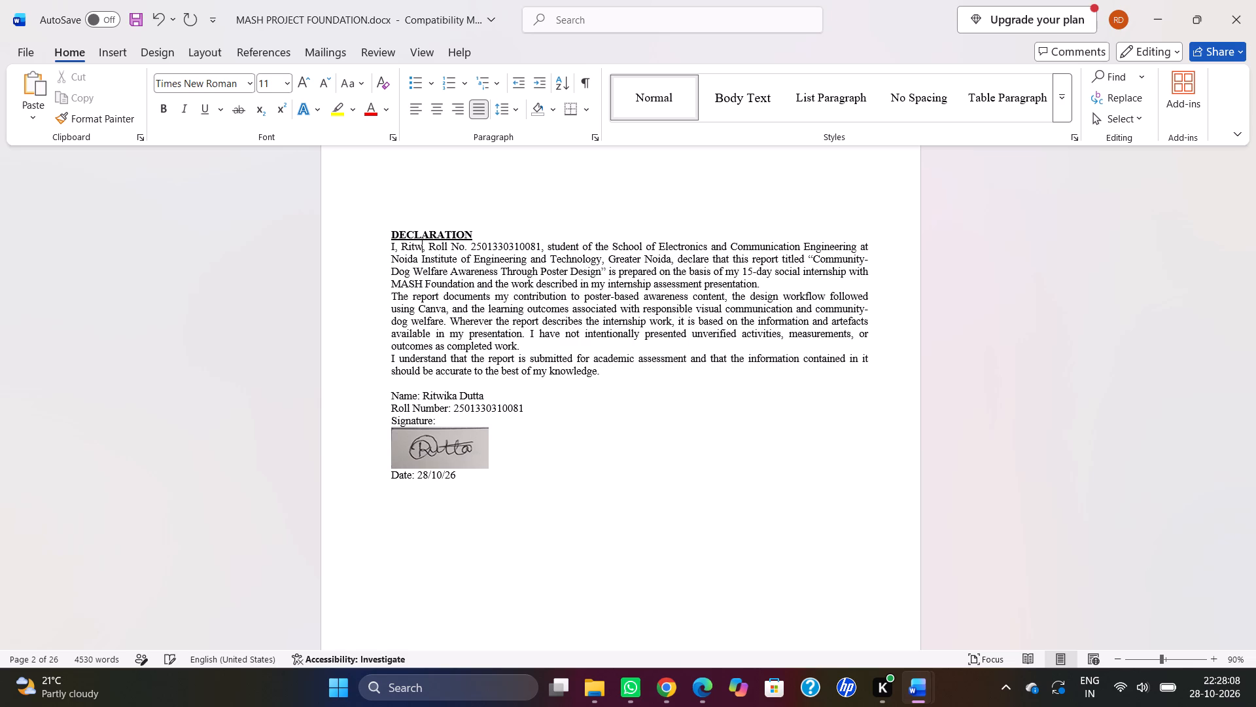
{"action": "key", "text": "BackSpace"}
{"action": "key", "text": "BackSpace"}
{"action": "key", "text": "BackSpace"}
{"action": "key", "text": "BackSpace"}
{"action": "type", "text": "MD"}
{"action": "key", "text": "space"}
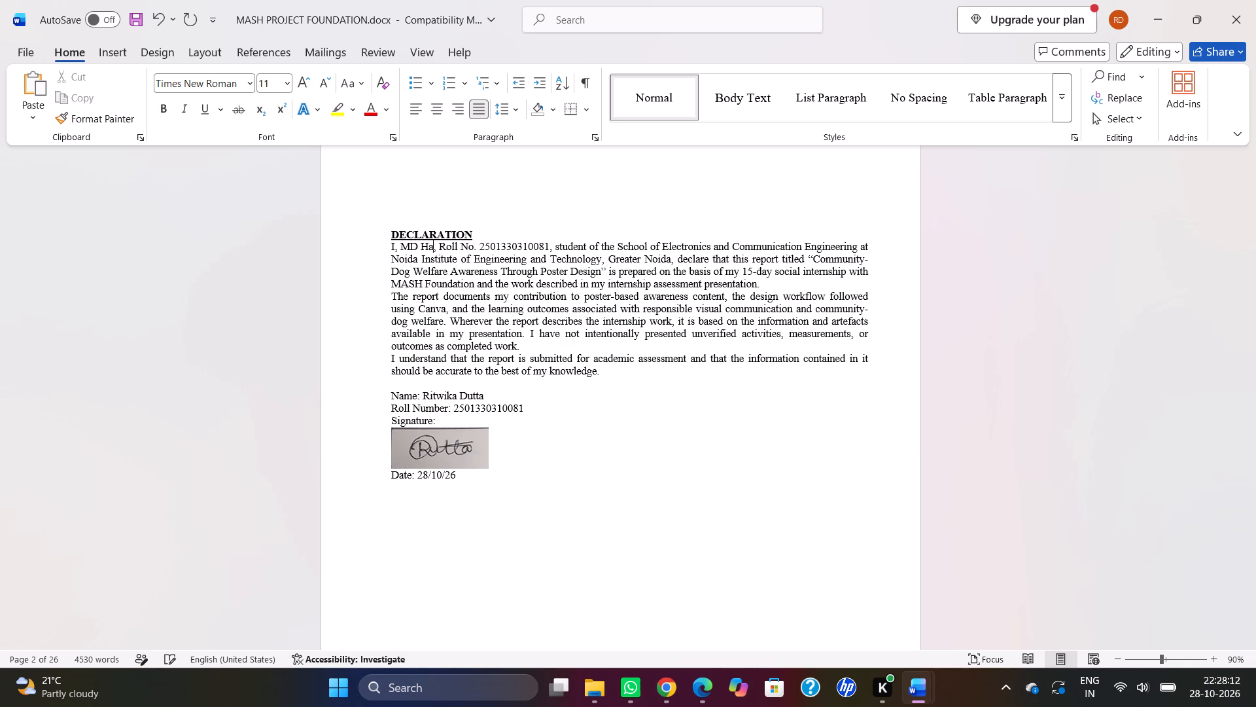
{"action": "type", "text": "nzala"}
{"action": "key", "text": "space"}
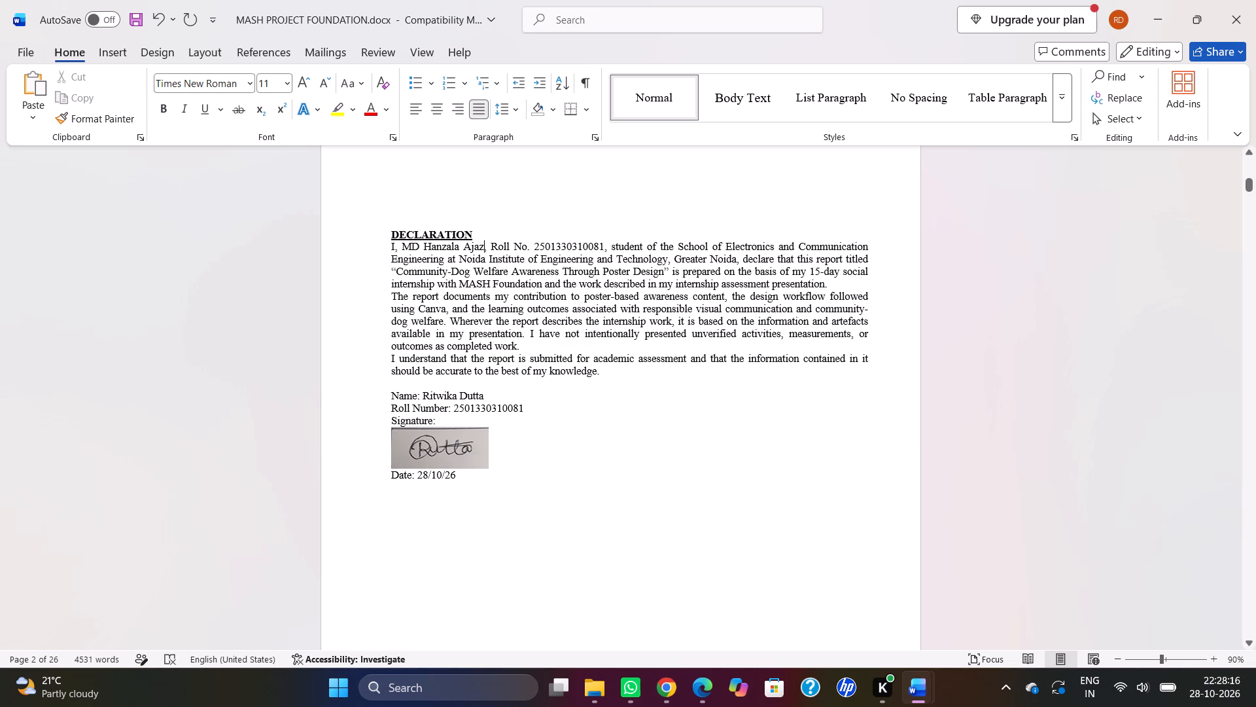
Change the last two digits of the roll number in the declaration's opening sentence to 65.
{"action": "left_click", "coordinate": [601, 242]}
{"action": "key", "text": "Right"}
{"action": "key", "text": "BackSpace"}
{"action": "key", "text": "BackSpace"}
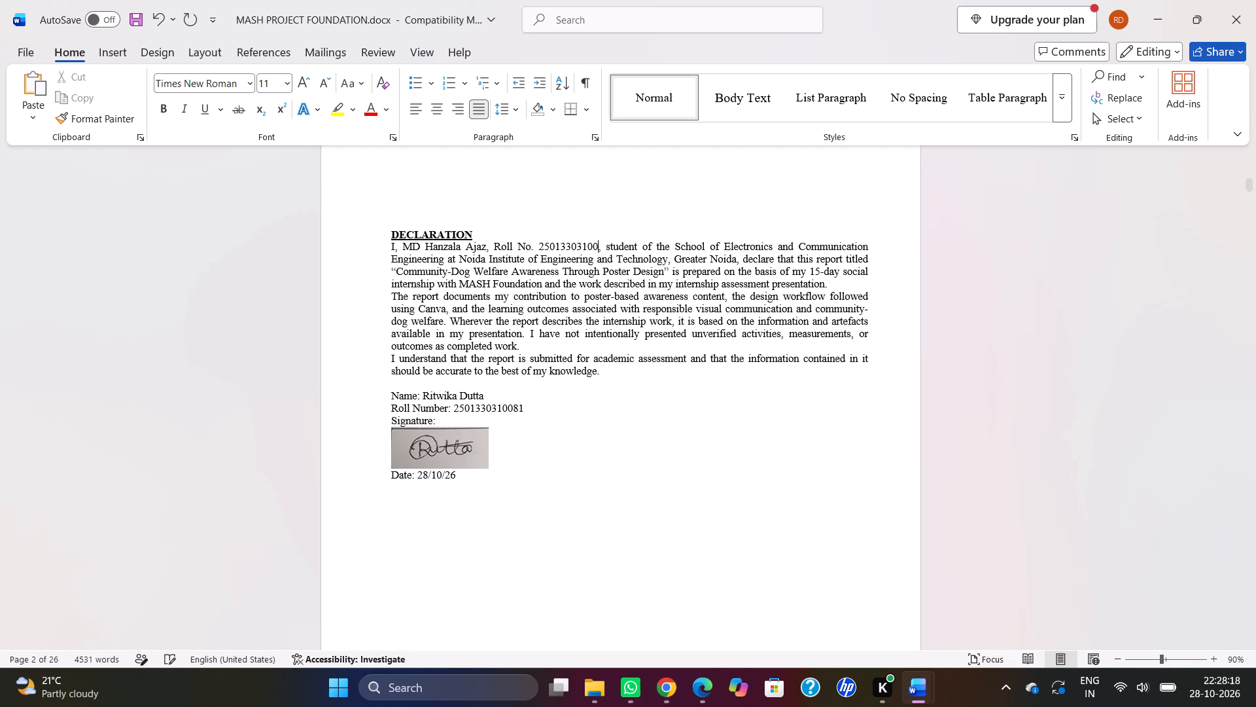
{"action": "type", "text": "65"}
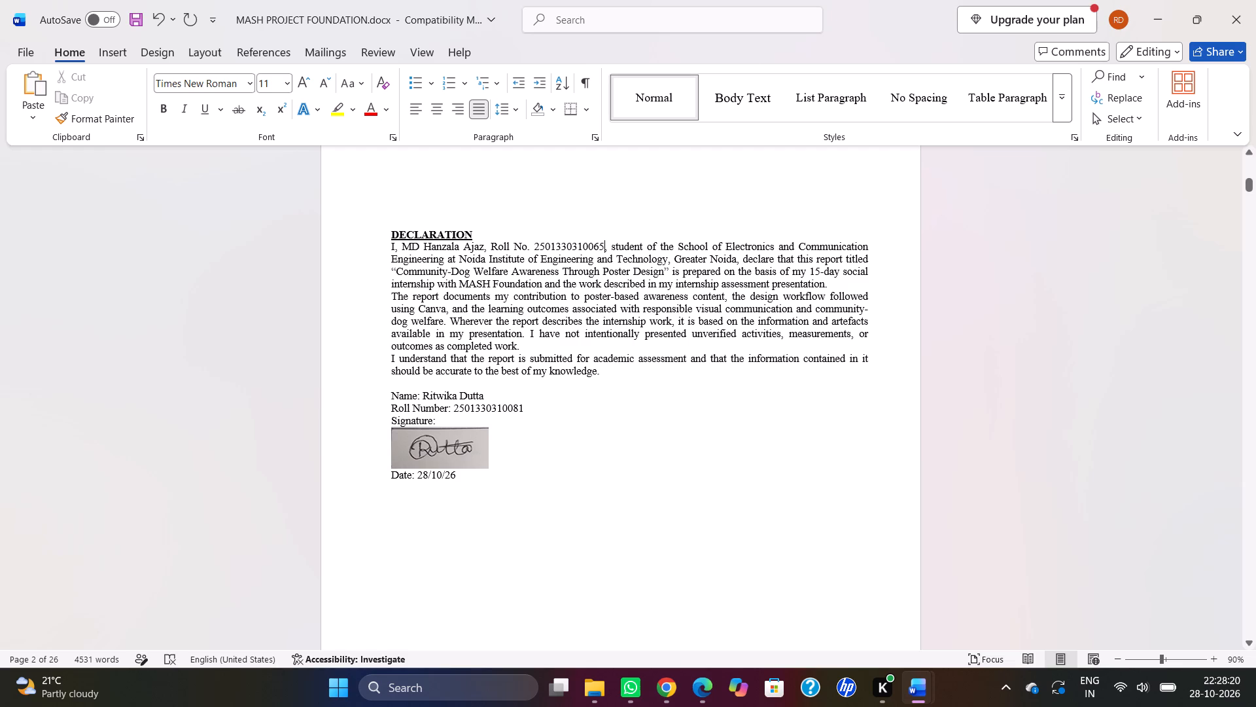
Replace the name on the "Name:" line below the declaration with this report's intern's name.
{"action": "left_click", "coordinate": [482, 395]}
{"action": "key", "text": "BackSpace"}
{"action": "key", "text": "BackSpace"}
{"action": "key", "text": "BackSpace"}
{"action": "key", "text": "BackSpace"}
{"action": "key", "text": "BackSpace"}
{"action": "key", "text": "BackSpace"}
{"action": "key", "text": "BackSpace"}
{"action": "key", "text": "BackSpace"}
{"action": "key", "text": "BackSpace"}
{"action": "key", "text": "BackSpace"}
{"action": "key", "text": "BackSpace"}
{"action": "key", "text": "BackSpace"}
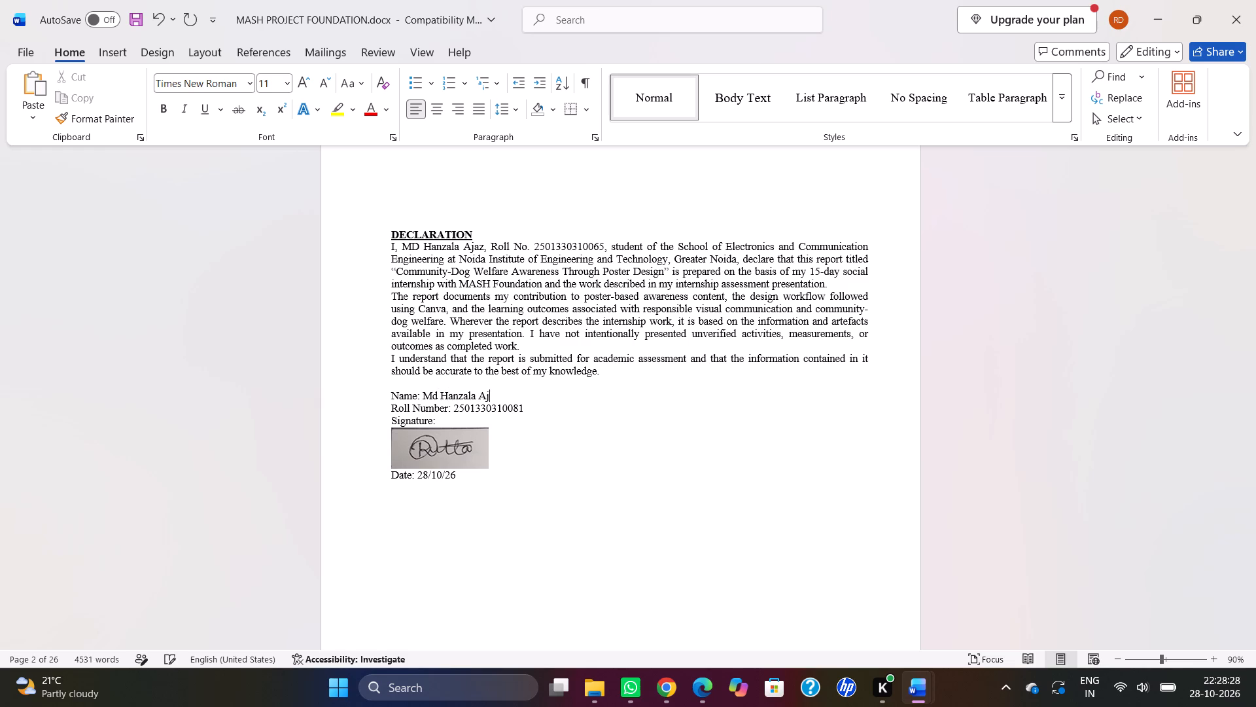
Change the last two digits on the "Roll Number:" line below the declaration to 65.
{"action": "left_click", "coordinate": [524, 412]}
{"action": "key", "text": "BackSpace"}
{"action": "key", "text": "BackSpace"}
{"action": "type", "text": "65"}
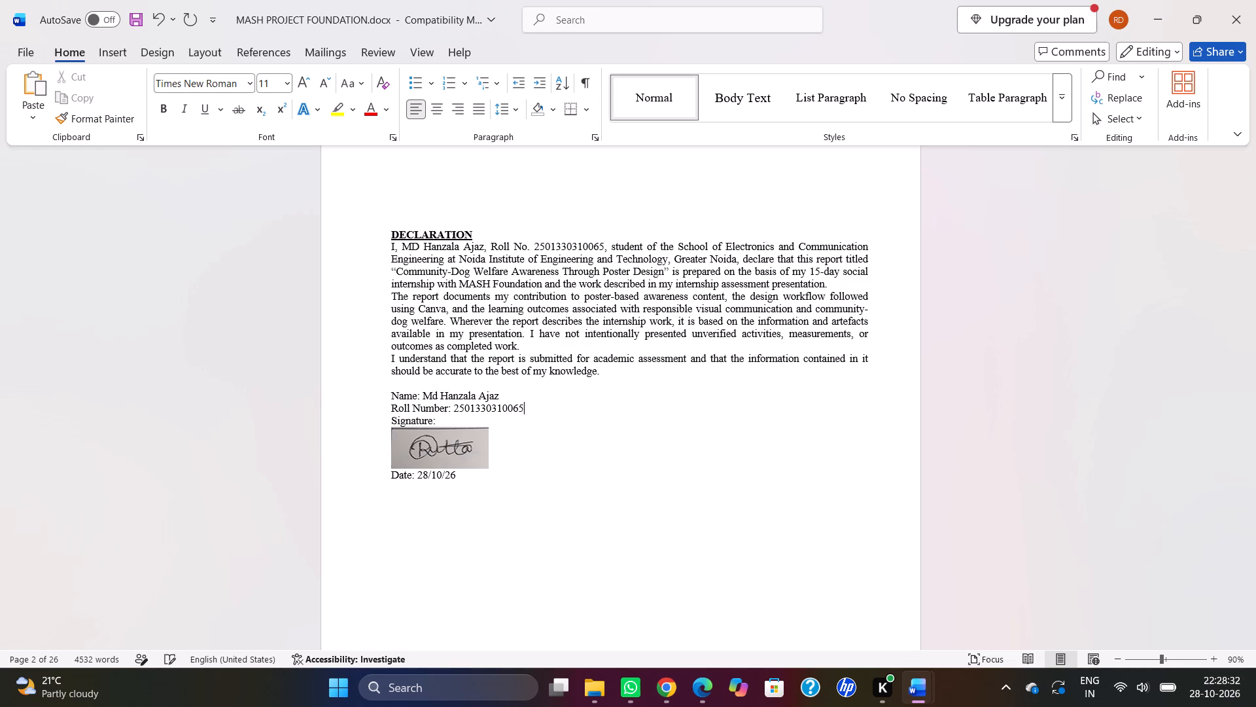
Replace the signature image with "WhatsApp Image 2026-04-17 at 2.10.41 AM.jpeg" from the Anjali folder on the Desktop.
{"action": "left_click", "coordinate": [472, 442]}
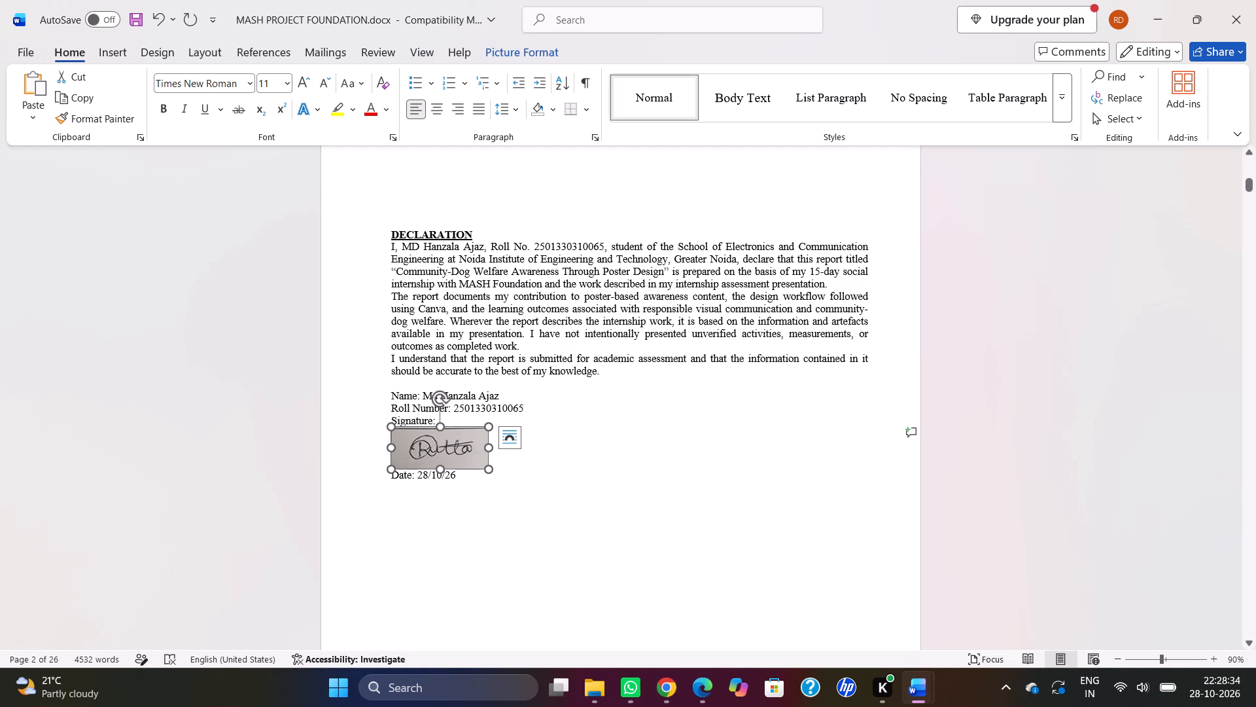
{"action": "key", "text": "Delete"}
{"action": "left_click", "coordinate": [127, 48]}
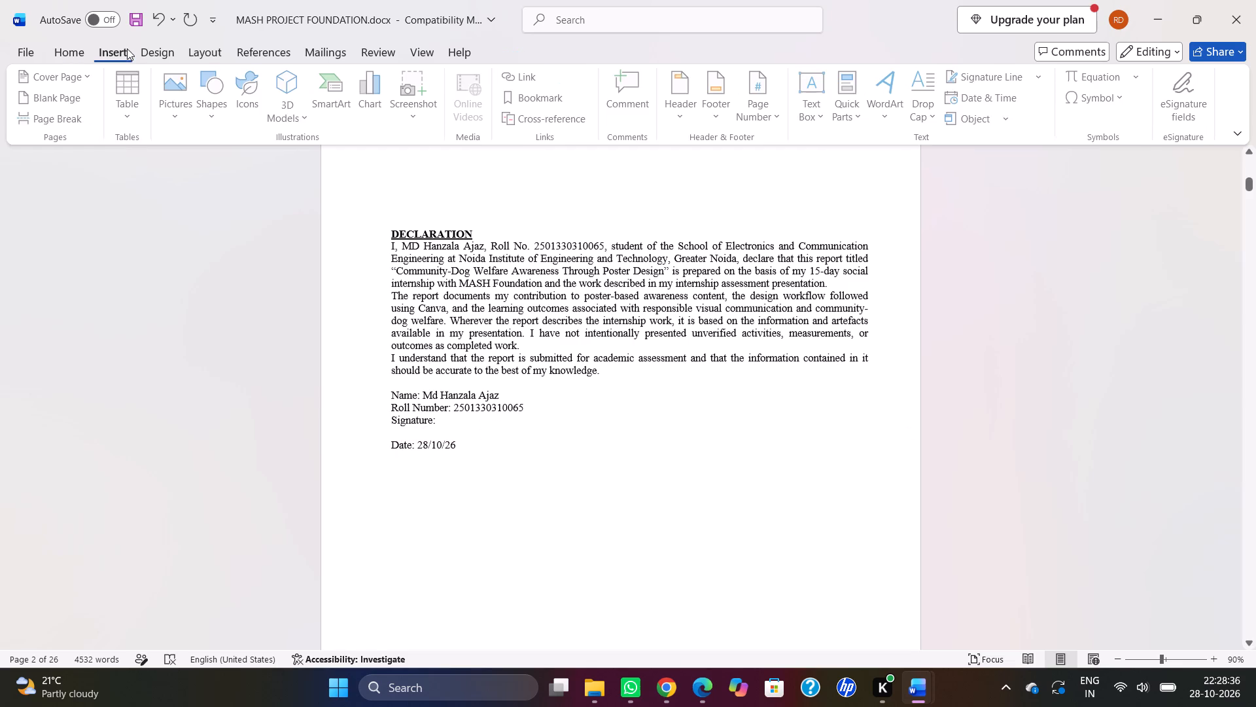
{"action": "left_click", "coordinate": [183, 86]}
{"action": "left_click", "coordinate": [222, 163]}
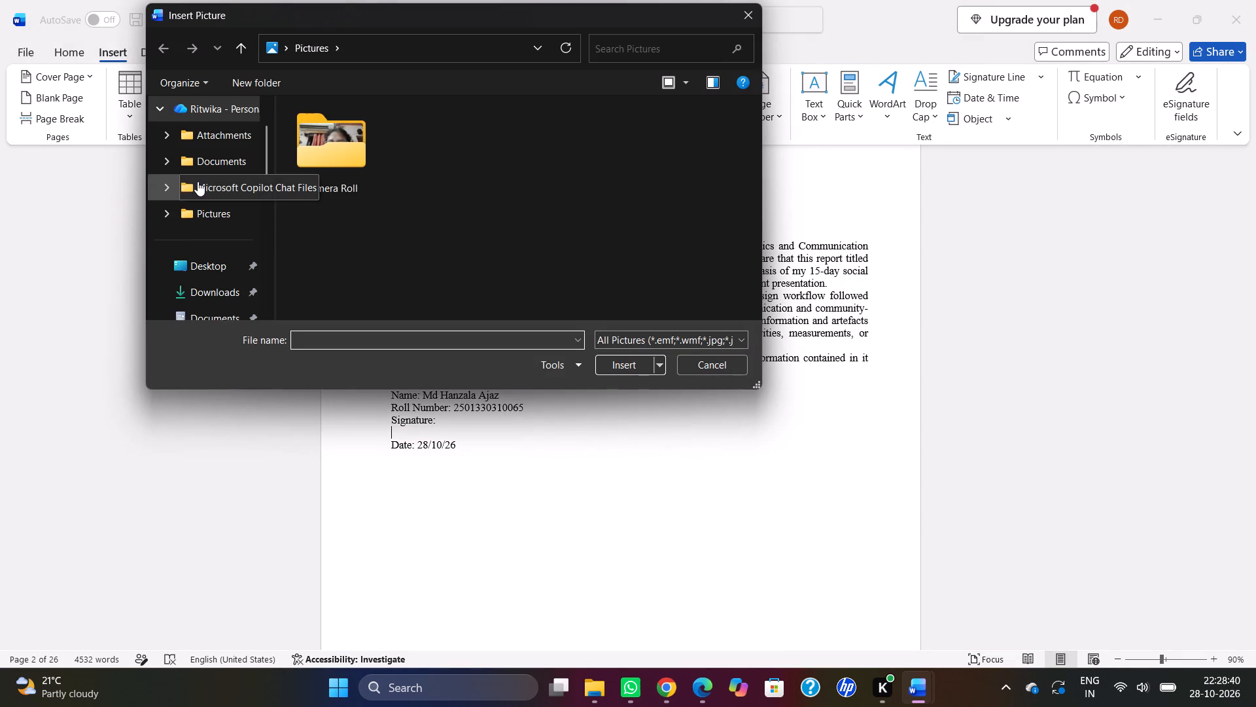
{"action": "left_click", "coordinate": [212, 257]}
{"action": "double_click", "coordinate": [322, 173]}
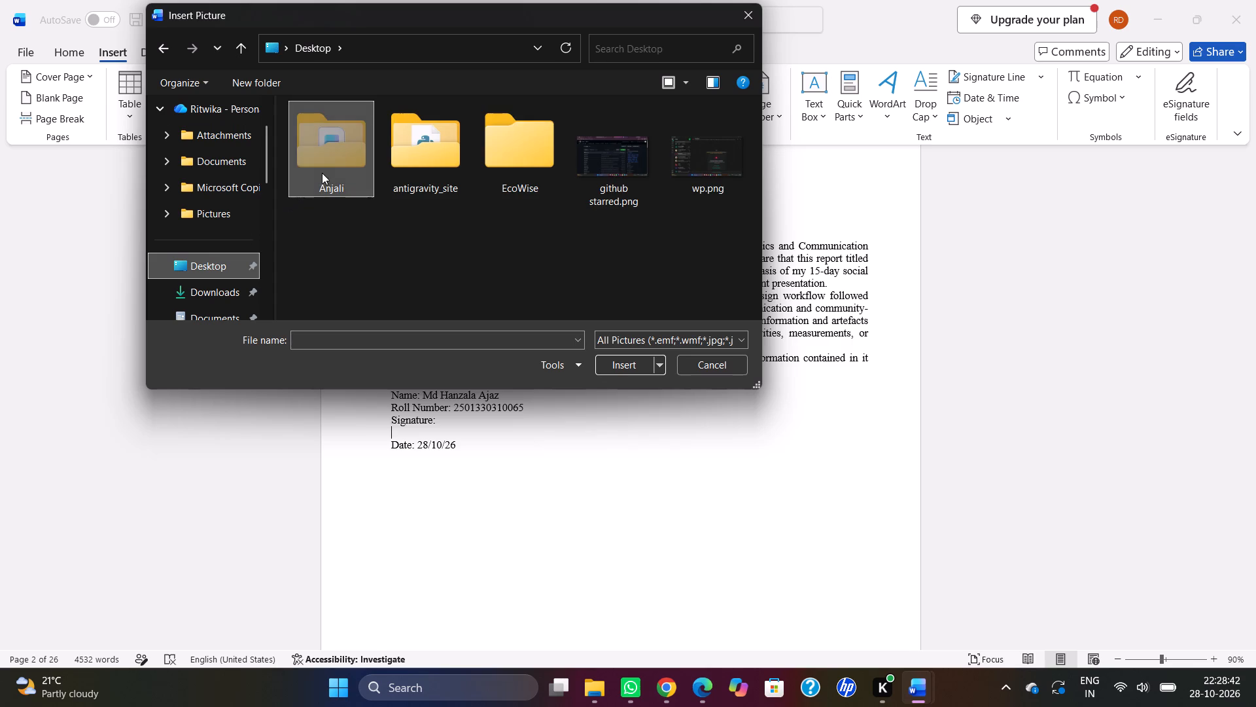
{"action": "left_click", "coordinate": [682, 160]}
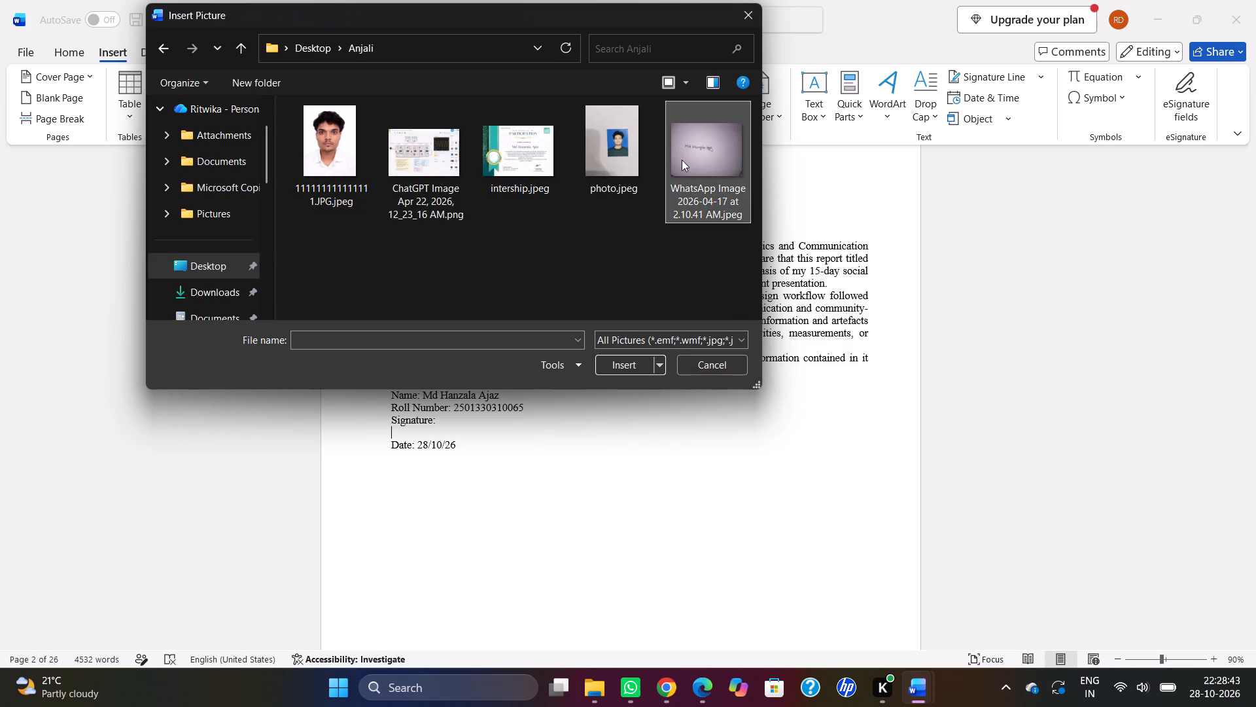
{"action": "left_click", "coordinate": [628, 366]}
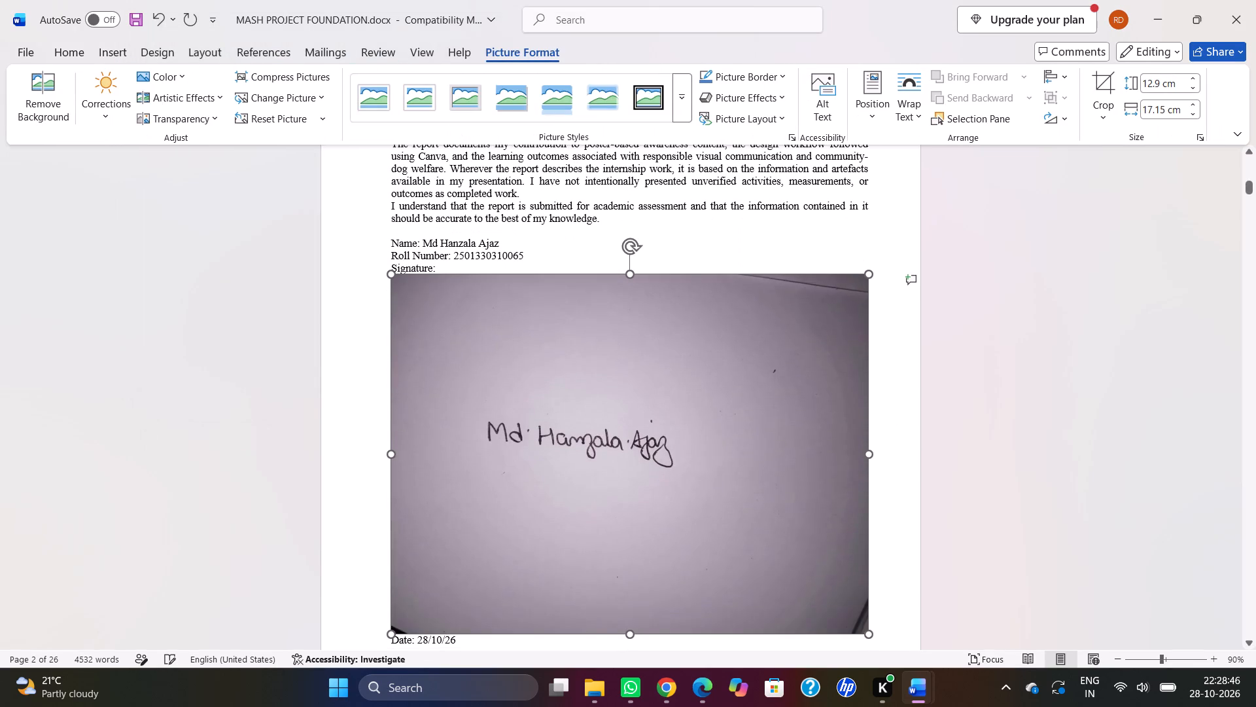
Shrink the new signature picture proportionally to a little under half its inserted width.
{"action": "left_click_drag", "start_coordinate": [870, 634], "coordinate": [650, 436]}
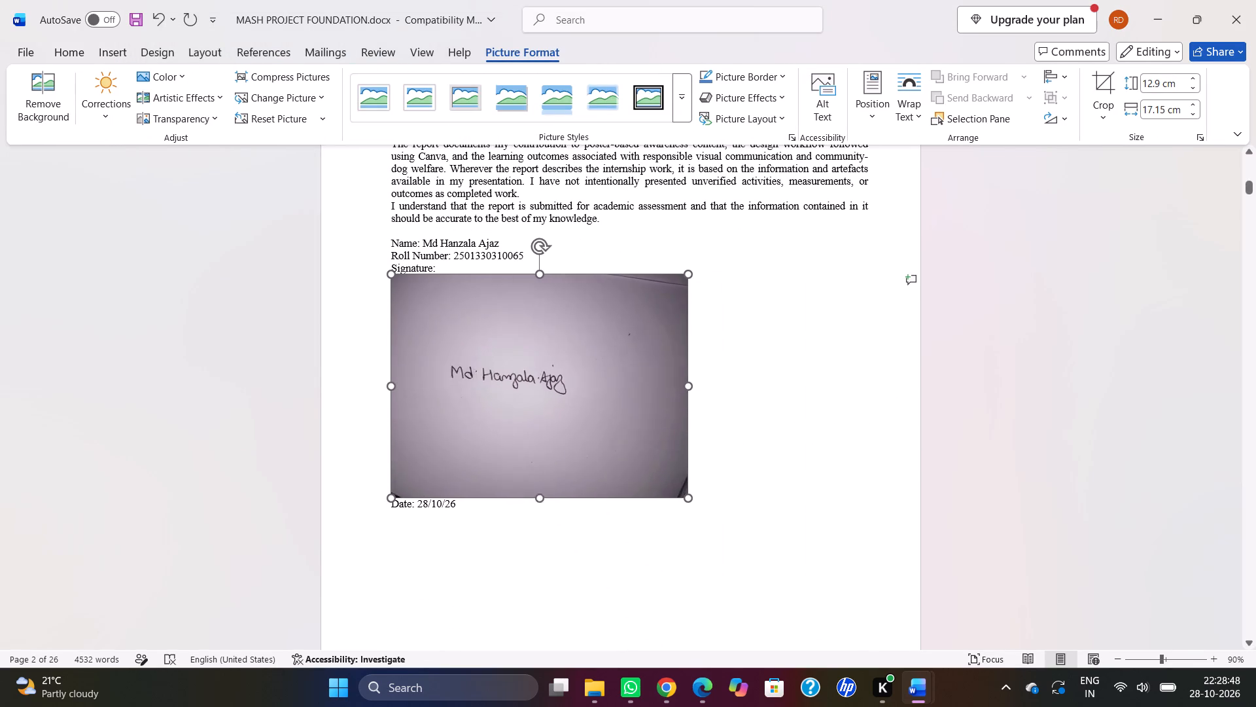
{"action": "left_click_drag", "start_coordinate": [650, 436], "coordinate": [606, 378]}
Enlarge the declaration text from the opening "I," through the "Signature:" line to font size 14.
{"action": "scroll", "coordinate": [675, 363], "scroll_direction": "up", "scroll_amount": 1}
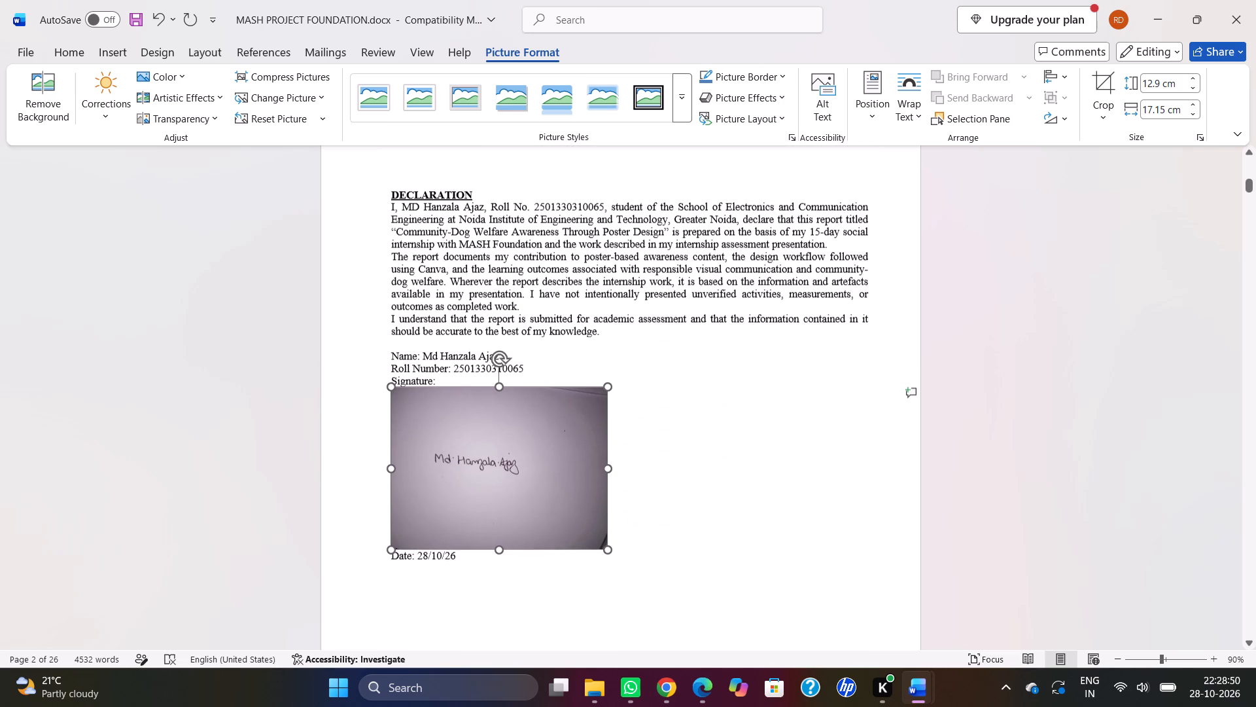
{"action": "scroll", "coordinate": [675, 363], "scroll_direction": "up", "scroll_amount": 1}
{"action": "left_click_drag", "start_coordinate": [391, 212], "coordinate": [440, 359]}
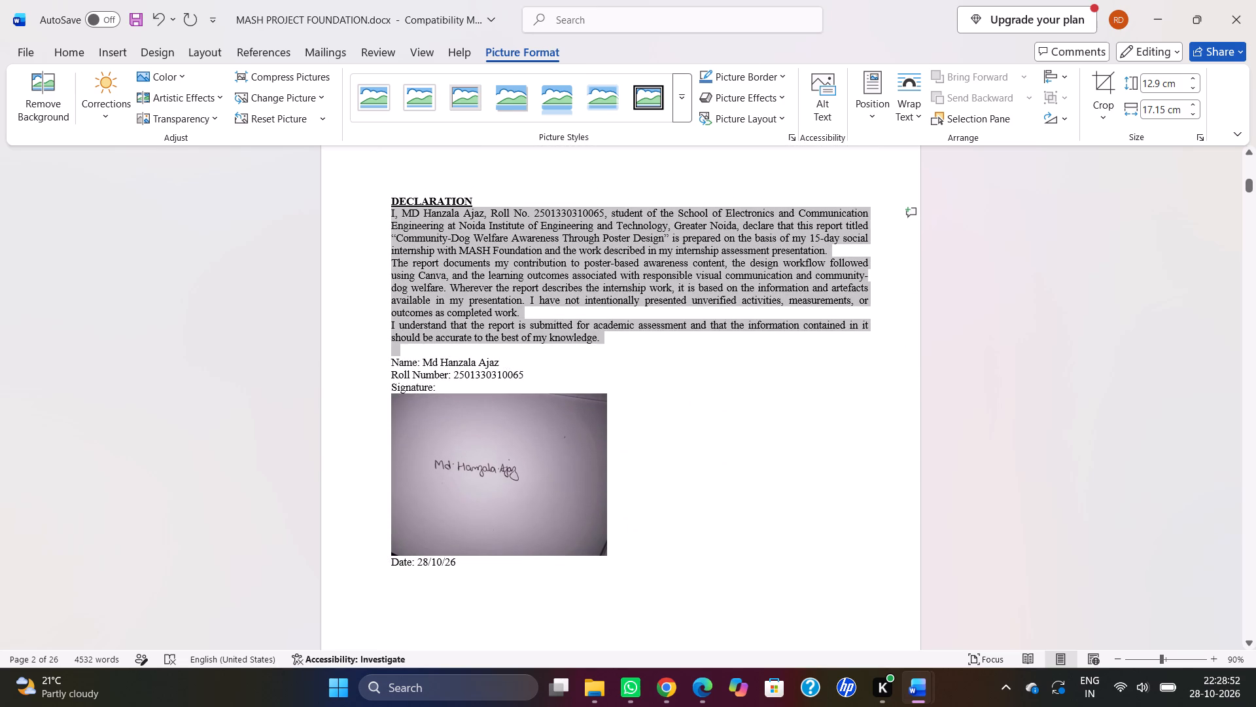
{"action": "left_click_drag", "start_coordinate": [440, 359], "coordinate": [442, 384]}
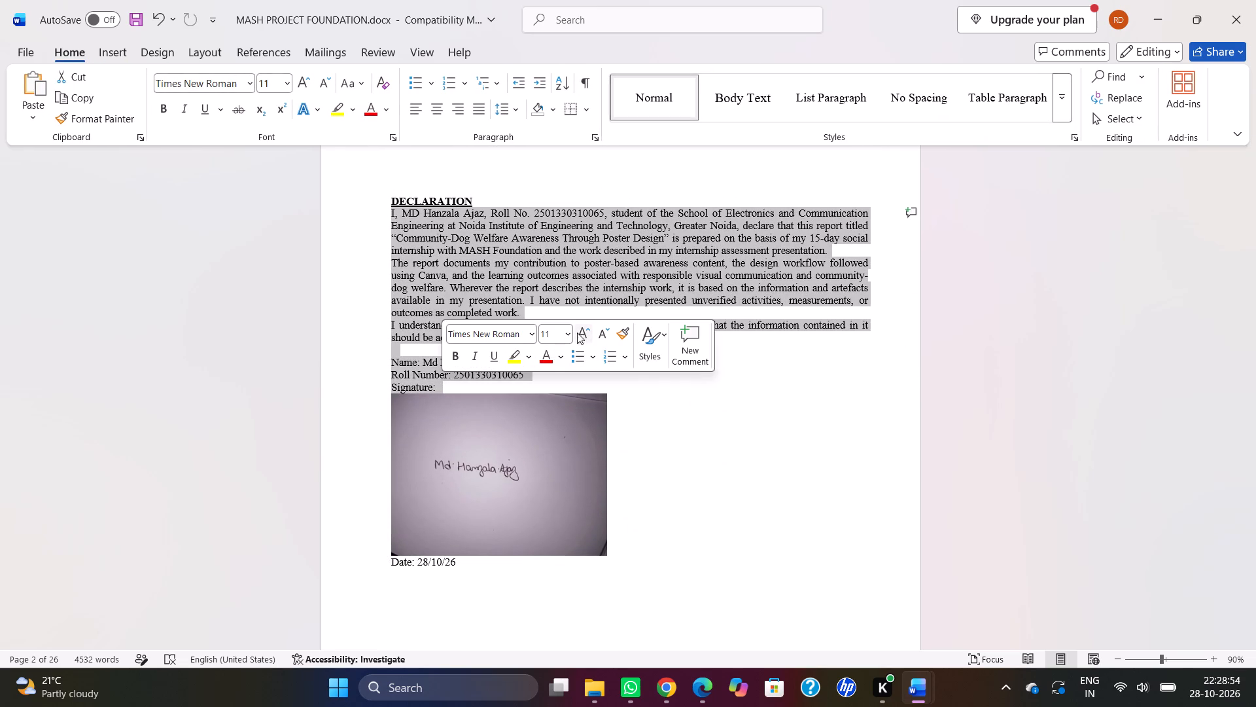
{"action": "double_click", "coordinate": [584, 332]}
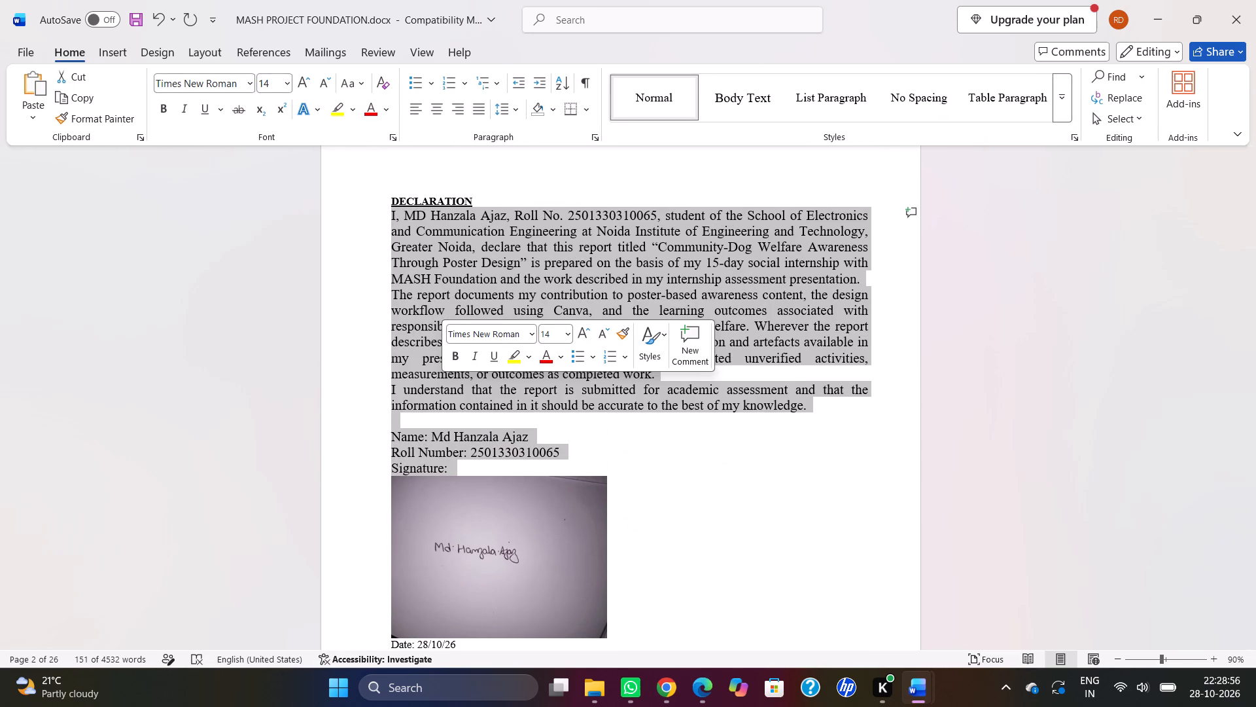
{"action": "left_click", "coordinate": [401, 293]}
Review the acknowledgement and table of contents pages that follow the declaration.
{"action": "scroll", "coordinate": [401, 293], "scroll_direction": "down", "scroll_amount": 1}
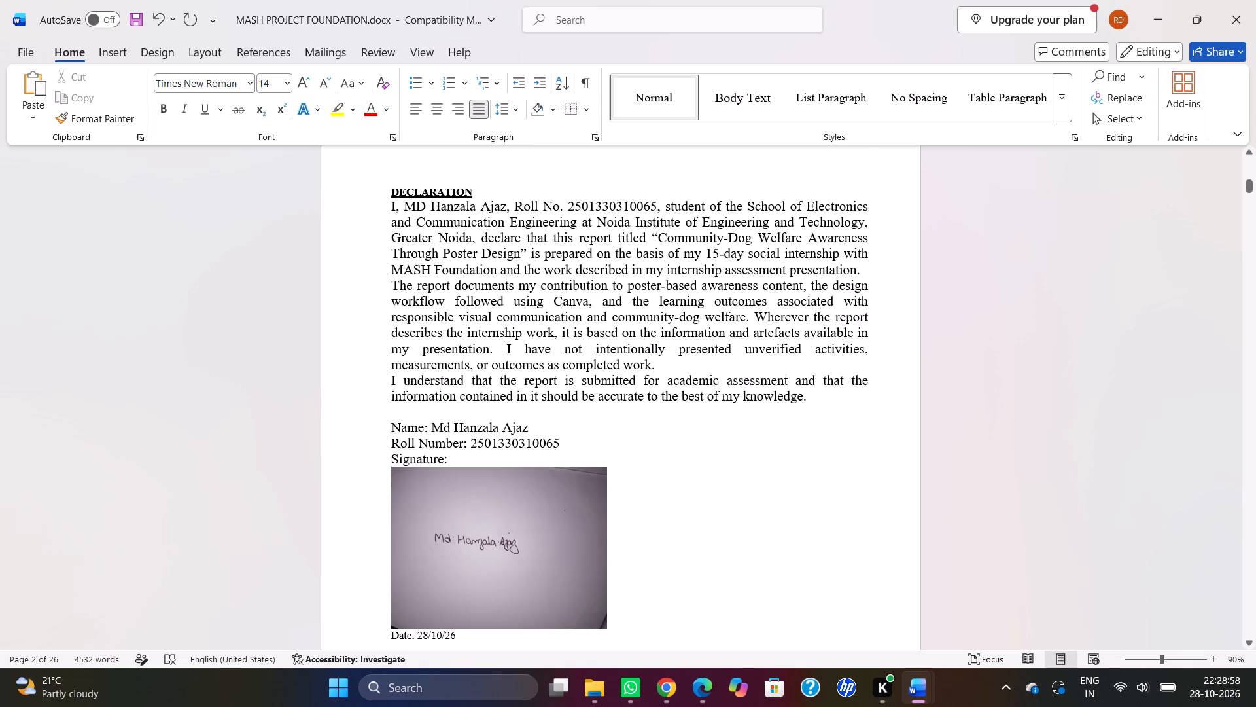
{"action": "scroll", "coordinate": [401, 293], "scroll_direction": "down", "scroll_amount": 3}
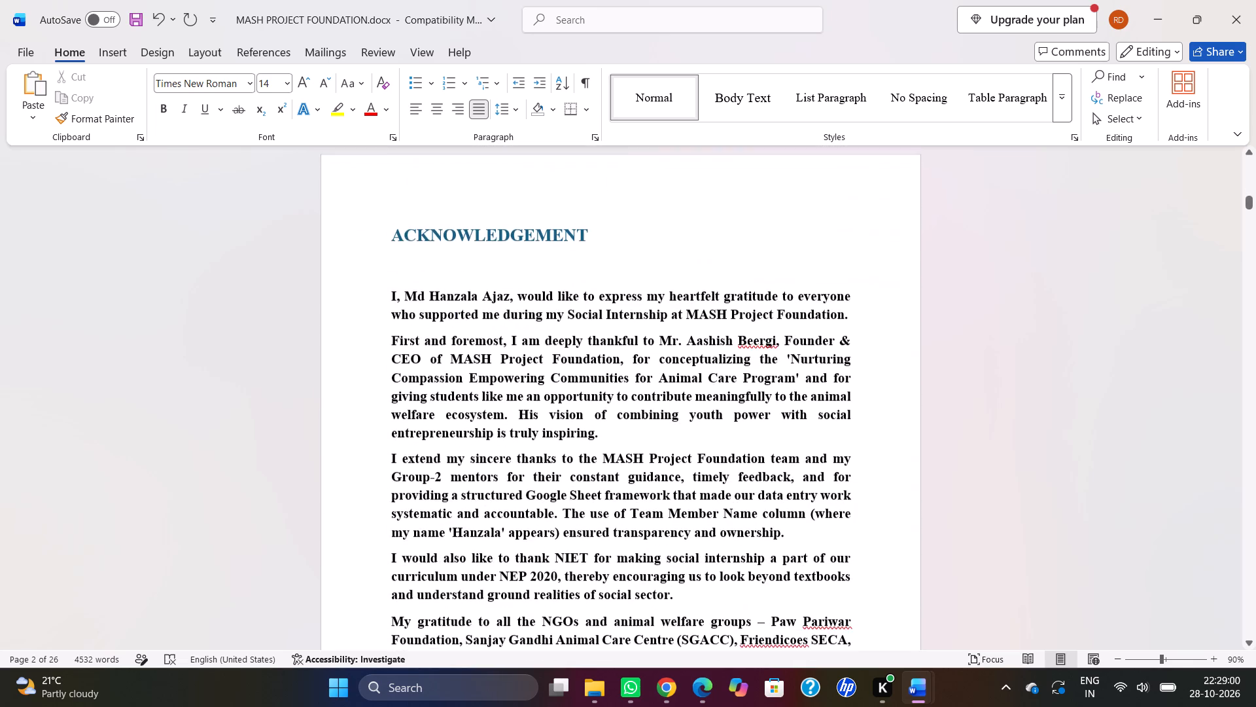
{"action": "scroll", "coordinate": [401, 293], "scroll_direction": "down", "scroll_amount": 2}
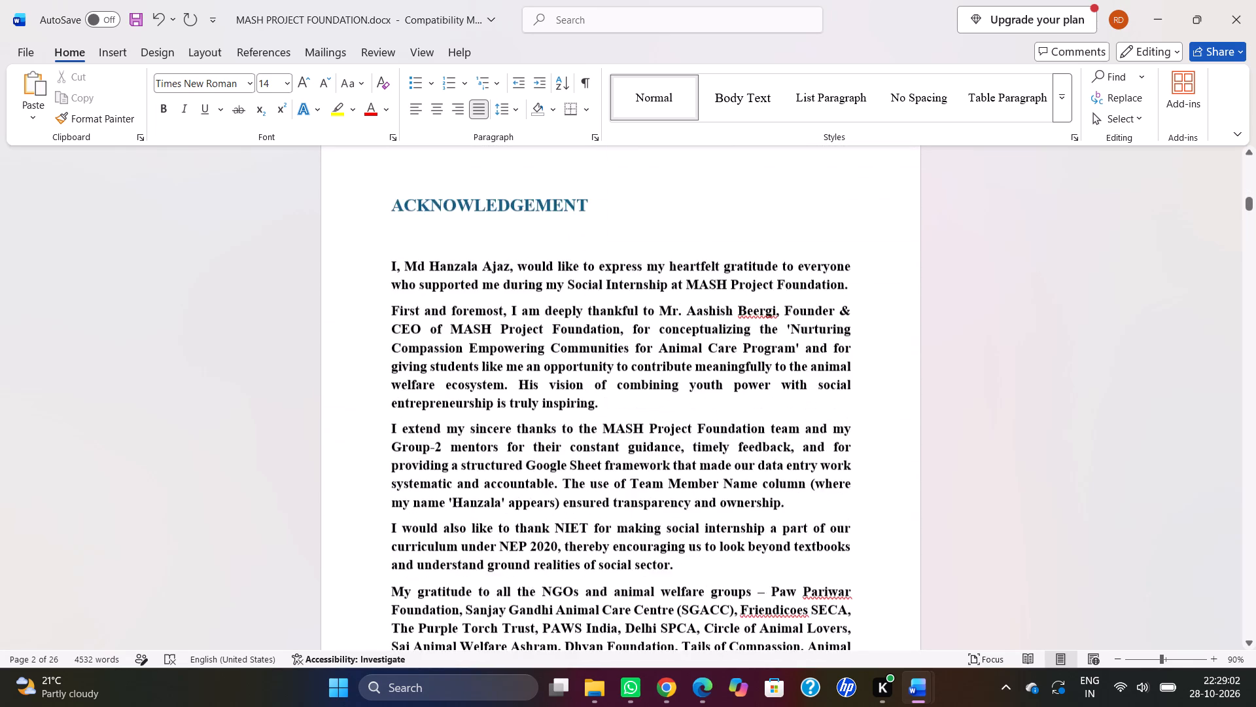
{"action": "scroll", "coordinate": [401, 293], "scroll_direction": "down", "scroll_amount": 4}
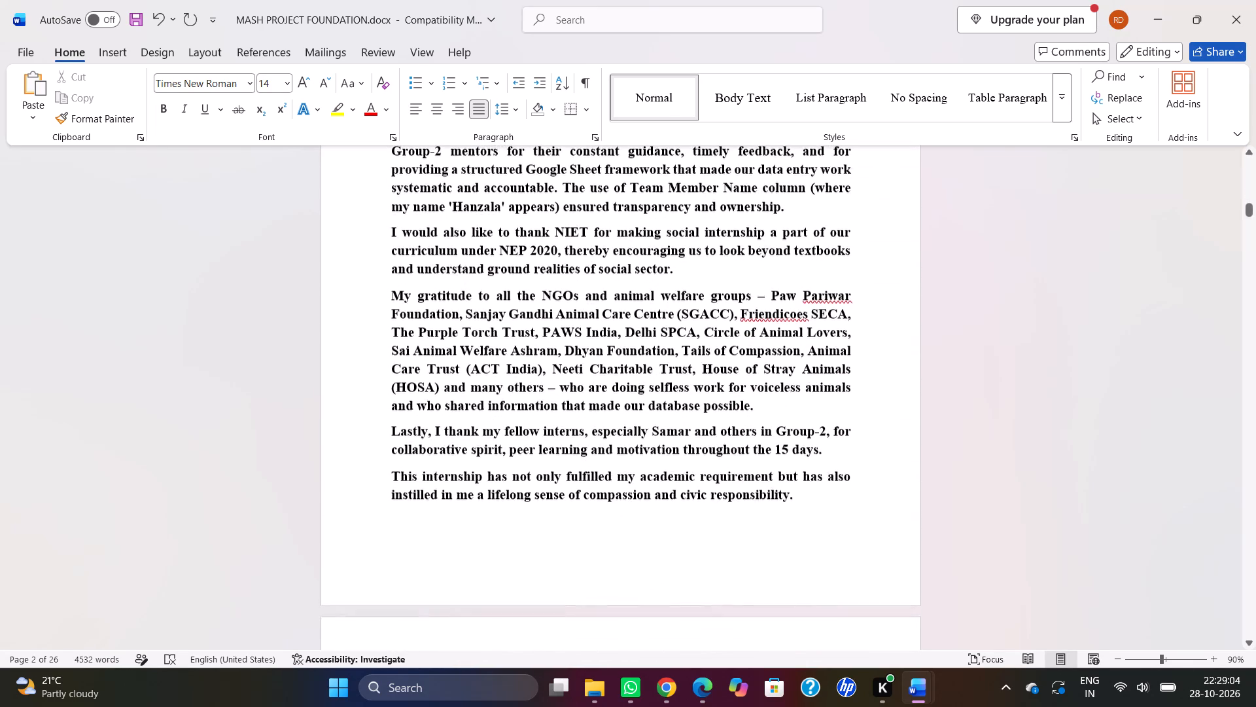
{"action": "scroll", "coordinate": [401, 293], "scroll_direction": "down", "scroll_amount": 2}
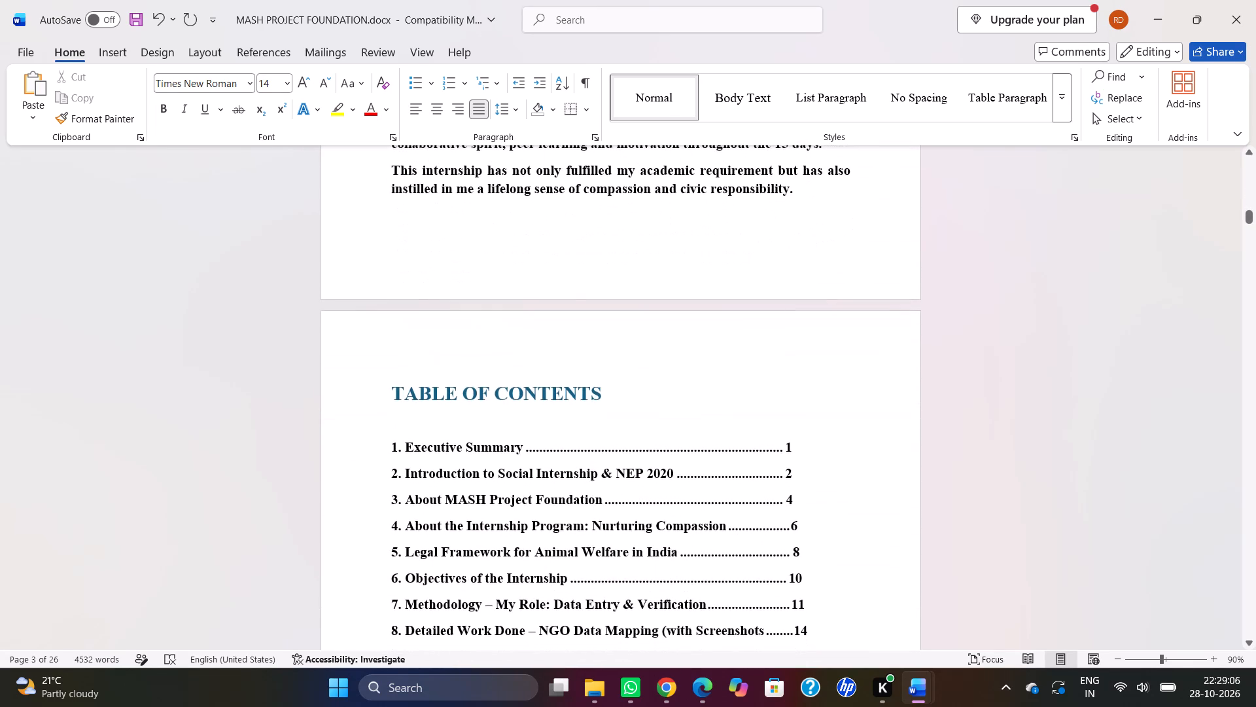
{"action": "scroll", "coordinate": [401, 293], "scroll_direction": "down", "scroll_amount": 3}
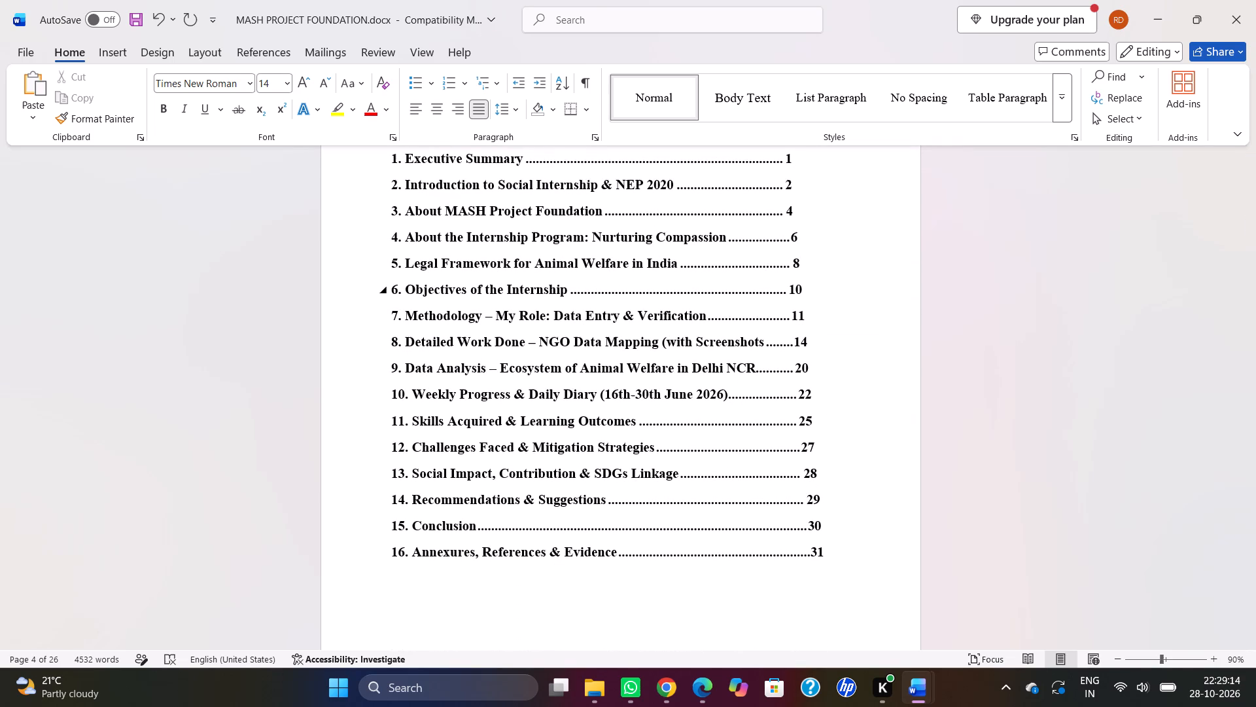
{"action": "scroll", "coordinate": [401, 293], "scroll_direction": "up", "scroll_amount": 2}
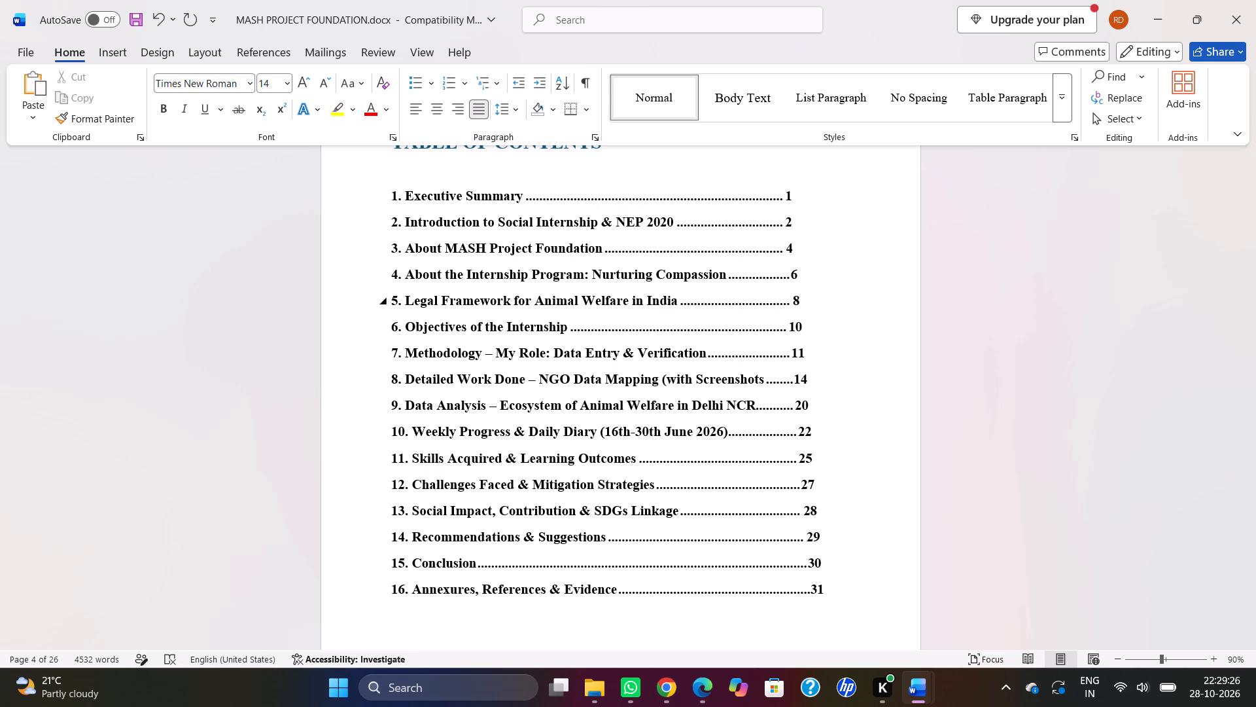
{"action": "scroll", "coordinate": [401, 293], "scroll_direction": "up", "scroll_amount": 6}
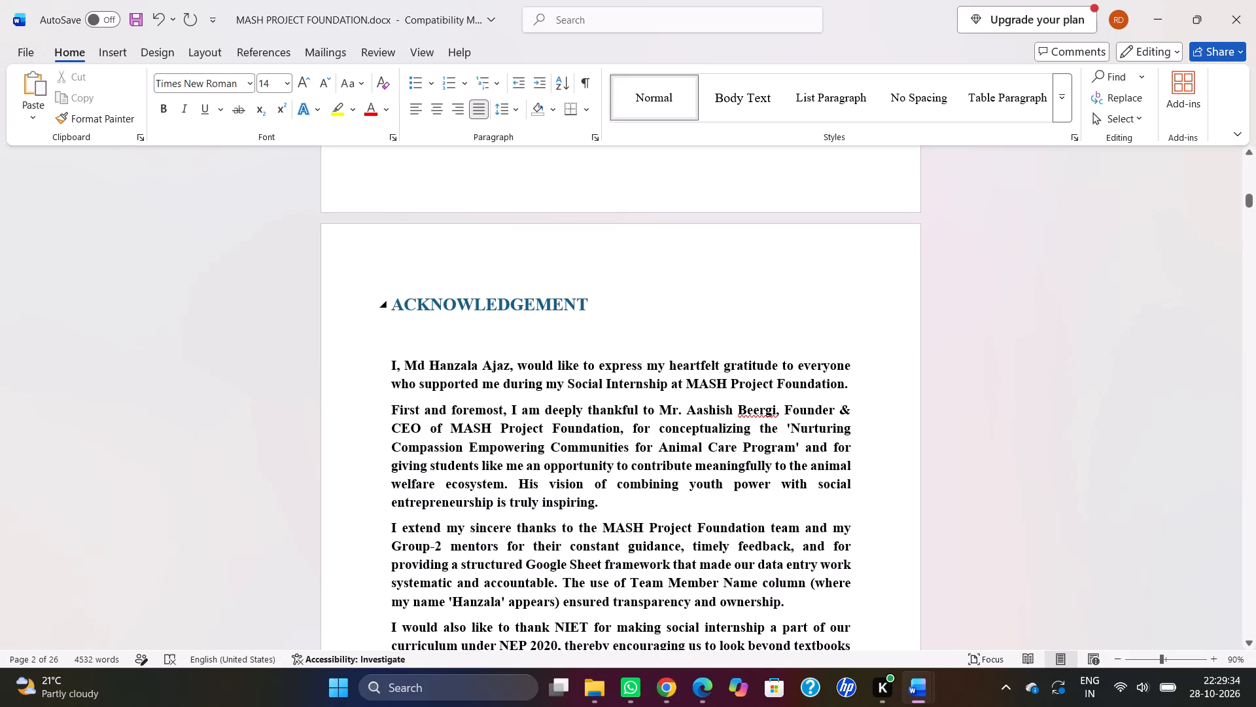
{"action": "scroll", "coordinate": [427, 373], "scroll_direction": "down", "scroll_amount": 1}
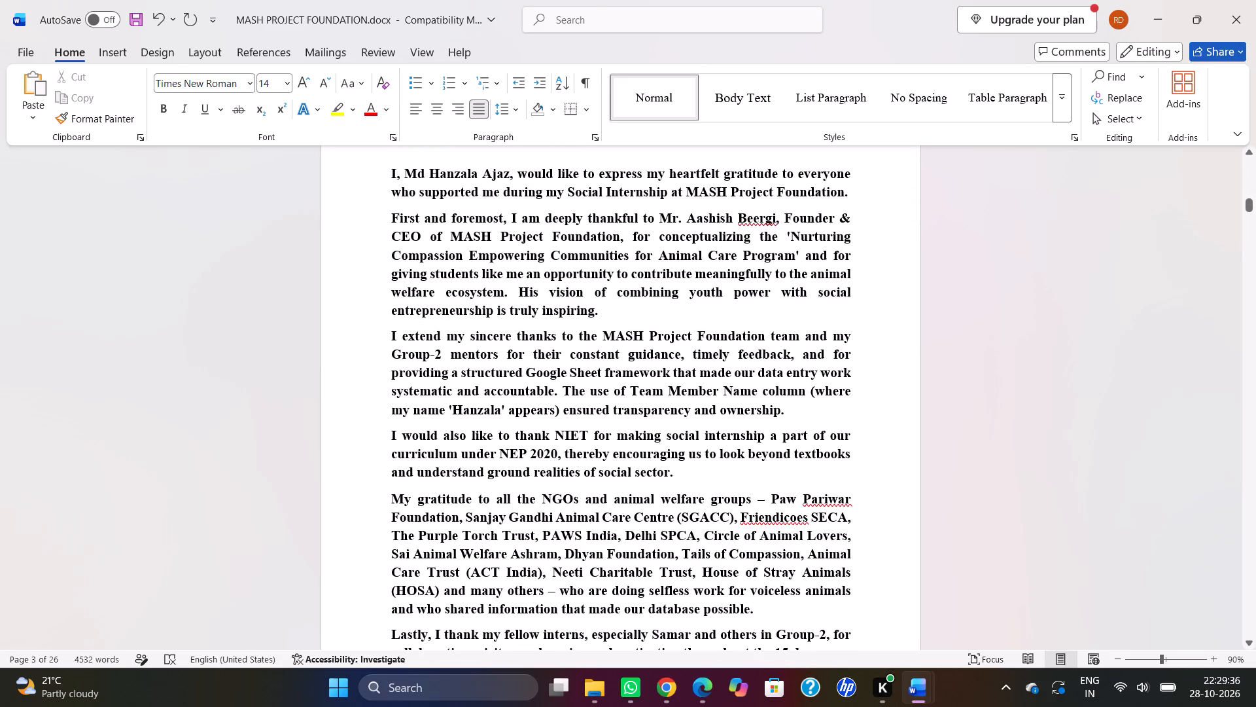
Remove the bold formatting from the acknowledgement body text, from the opening "I," through "compassion and civic responsibility.".
{"action": "left_click", "coordinate": [388, 169]}
{"action": "left_click_drag", "start_coordinate": [388, 169], "coordinate": [693, 527]}
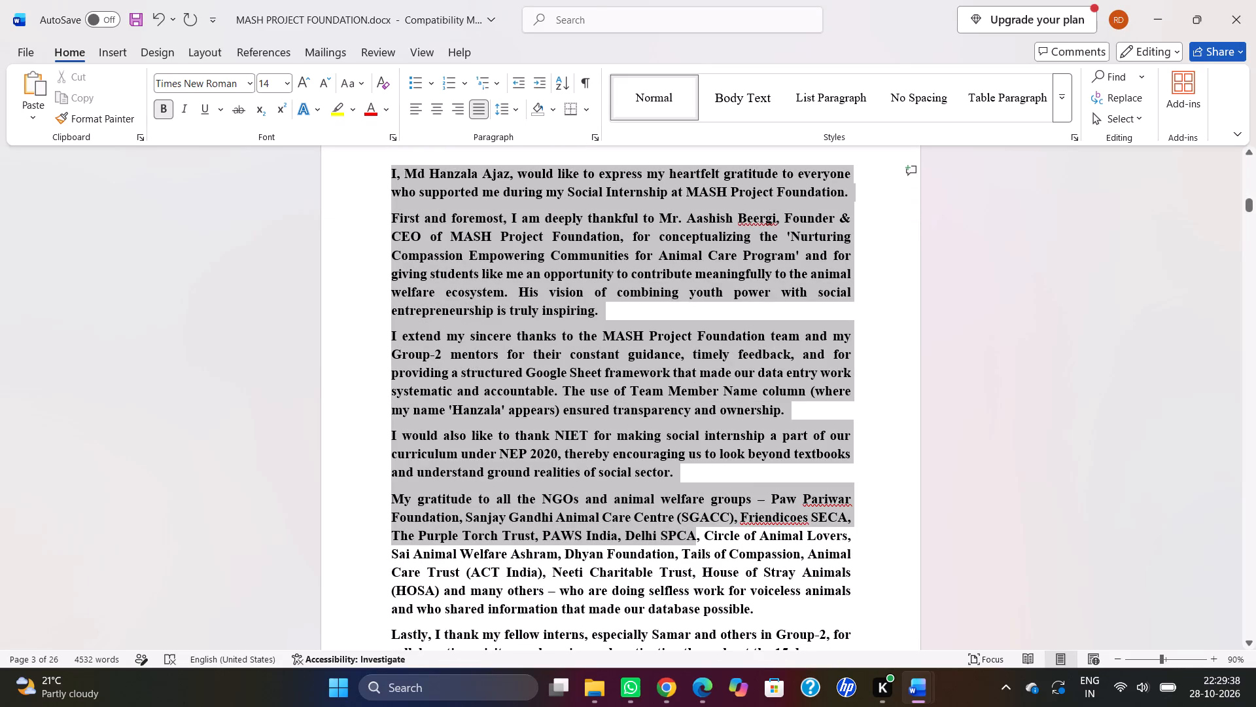
{"action": "left_click_drag", "start_coordinate": [693, 527], "coordinate": [799, 602]}
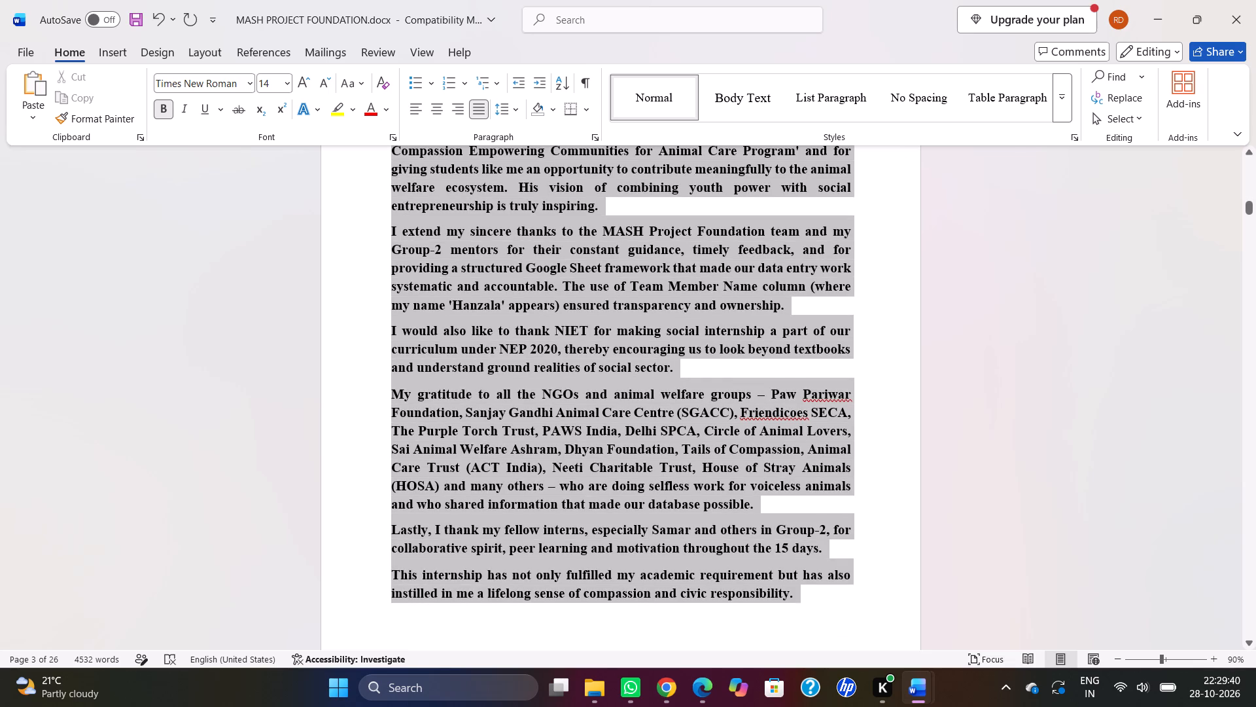
{"action": "left_click_drag", "start_coordinate": [799, 602], "coordinate": [799, 602]}
{"action": "left_click", "coordinate": [809, 571]}
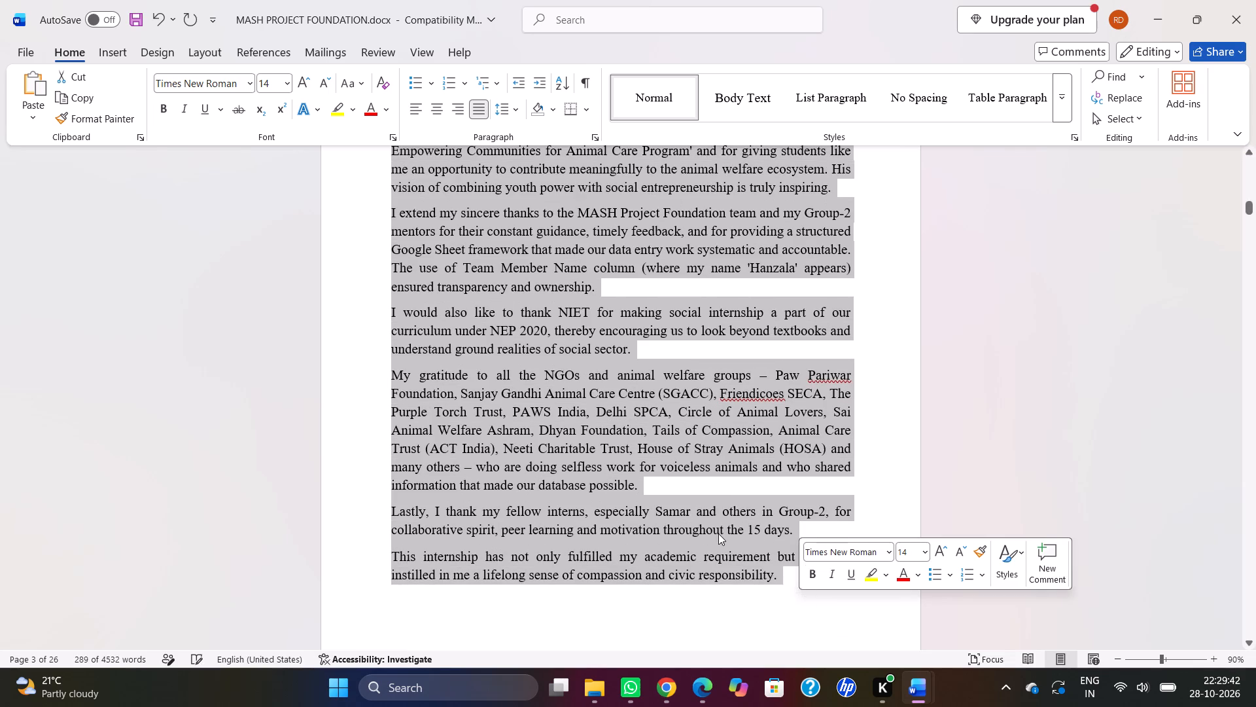
{"action": "left_click", "coordinate": [718, 534]}
Delete the blank lines between the ACKNOWLEDGEMENT heading and its first paragraph.
{"action": "scroll", "coordinate": [718, 534], "scroll_direction": "up", "scroll_amount": 2}
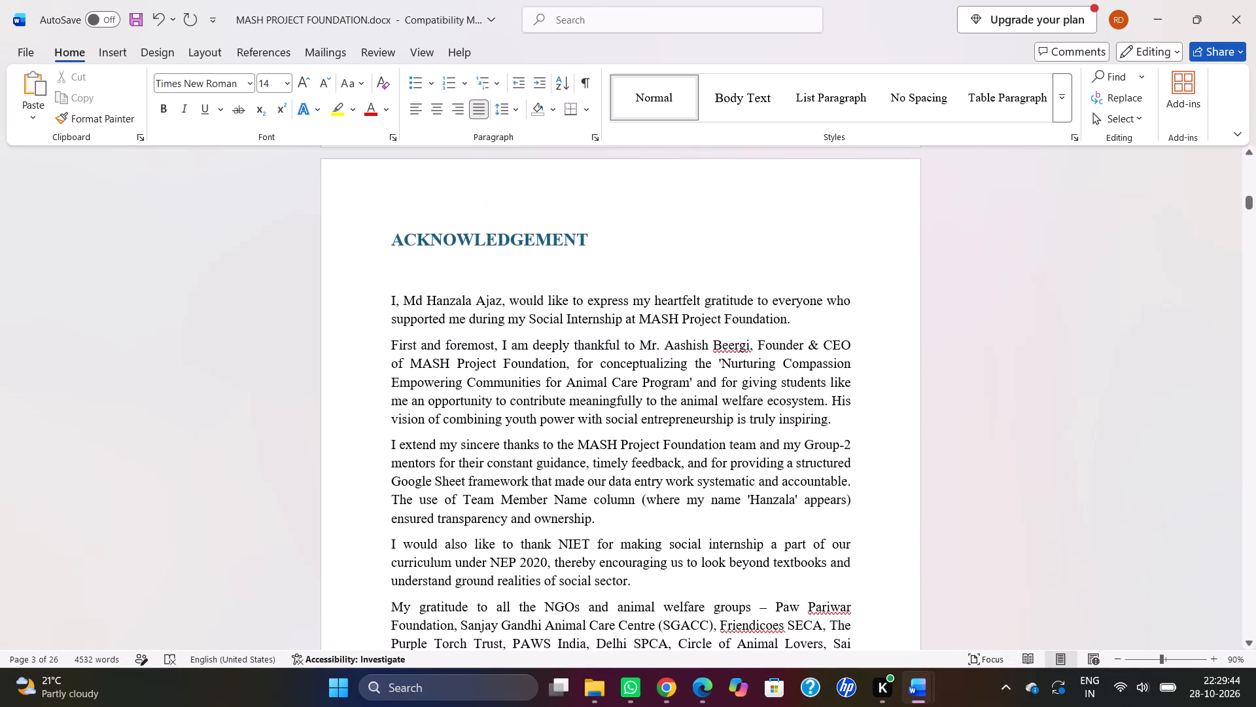
{"action": "left_click", "coordinate": [400, 270]}
{"action": "key", "text": "BackSpace"}
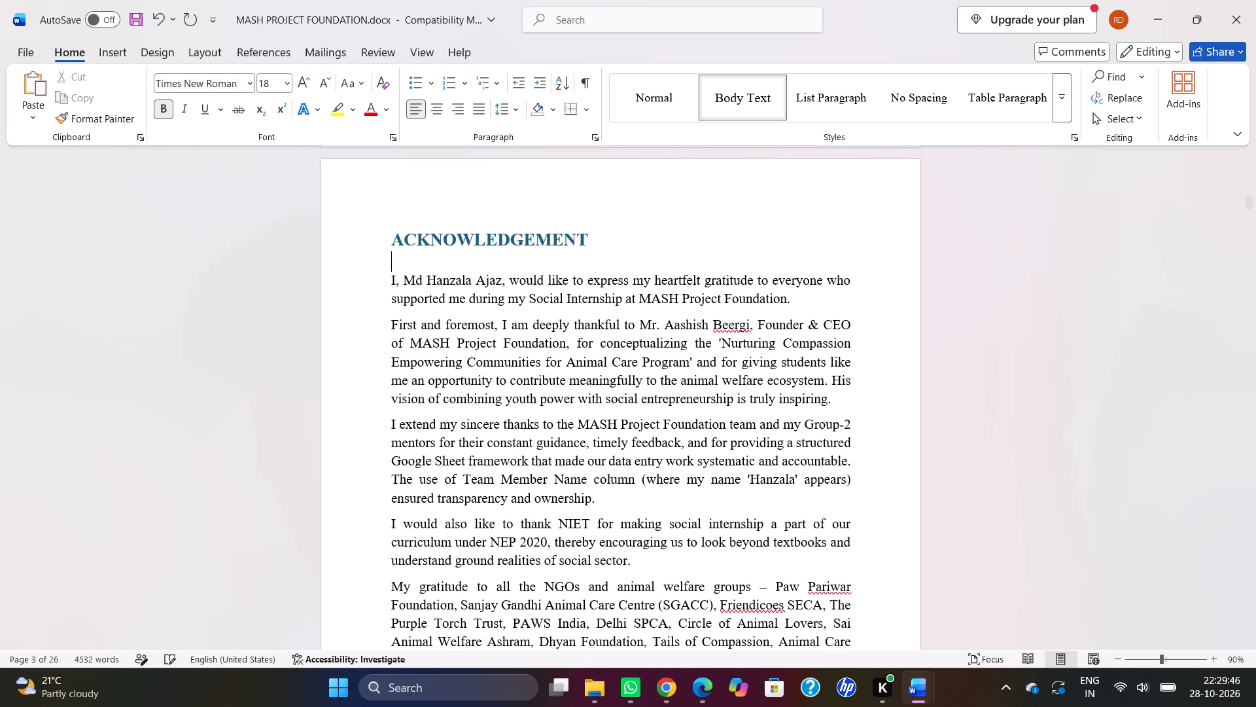
{"action": "key", "text": "BackSpace"}
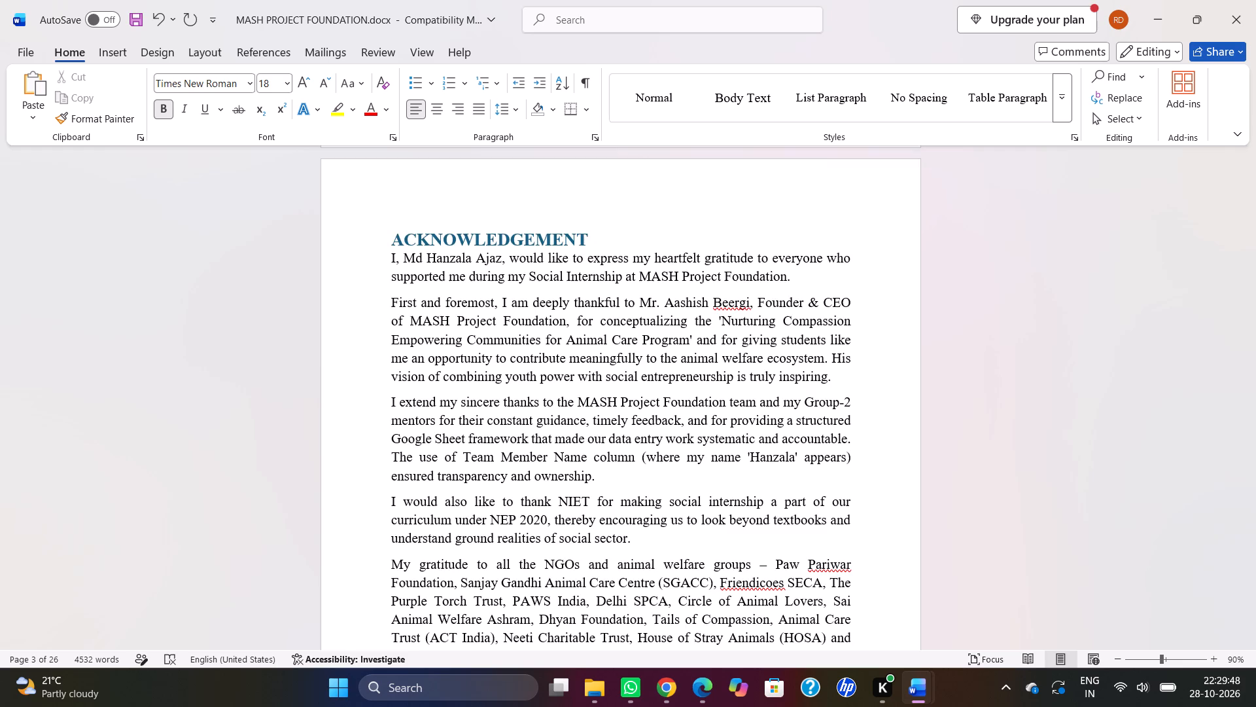
Insert twenty blank lines above the ACKNOWLEDGEMENT heading to push the heading and its text down the page.
{"action": "scroll", "coordinate": [400, 270], "scroll_direction": "up", "scroll_amount": 2}
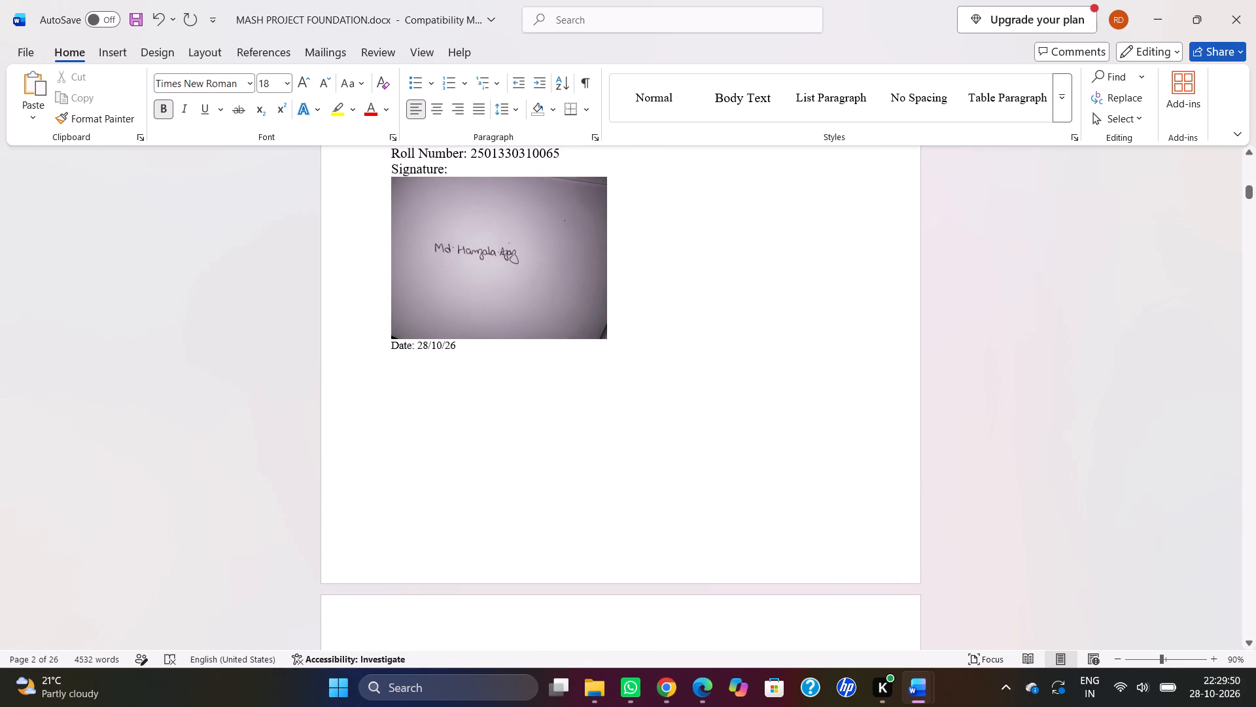
{"action": "scroll", "coordinate": [462, 612], "scroll_direction": "down", "scroll_amount": 1}
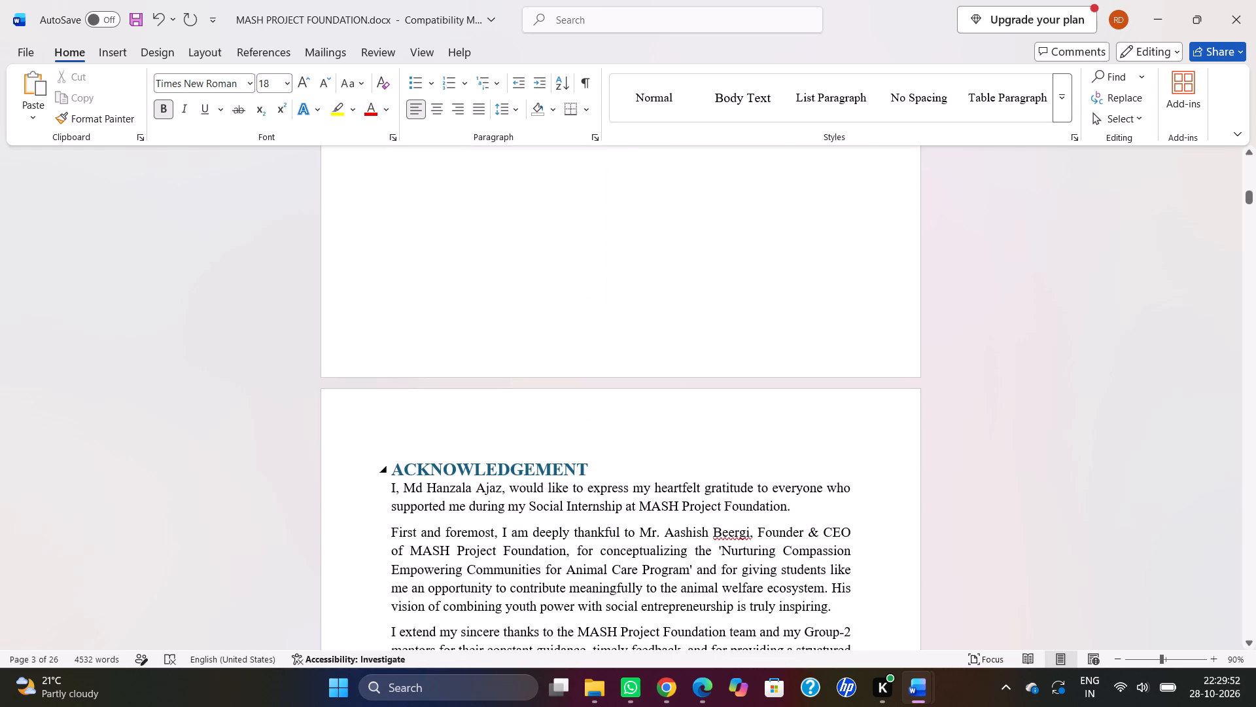
{"action": "left_click", "coordinate": [395, 475]}
{"action": "key", "text": "Return"}
{"action": "key", "text": "Return"}
{"action": "key", "text": "Return"}
{"action": "key", "text": "Return"}
{"action": "key", "text": "Return"}
{"action": "key", "text": "Return"}
{"action": "key", "text": "Return"}
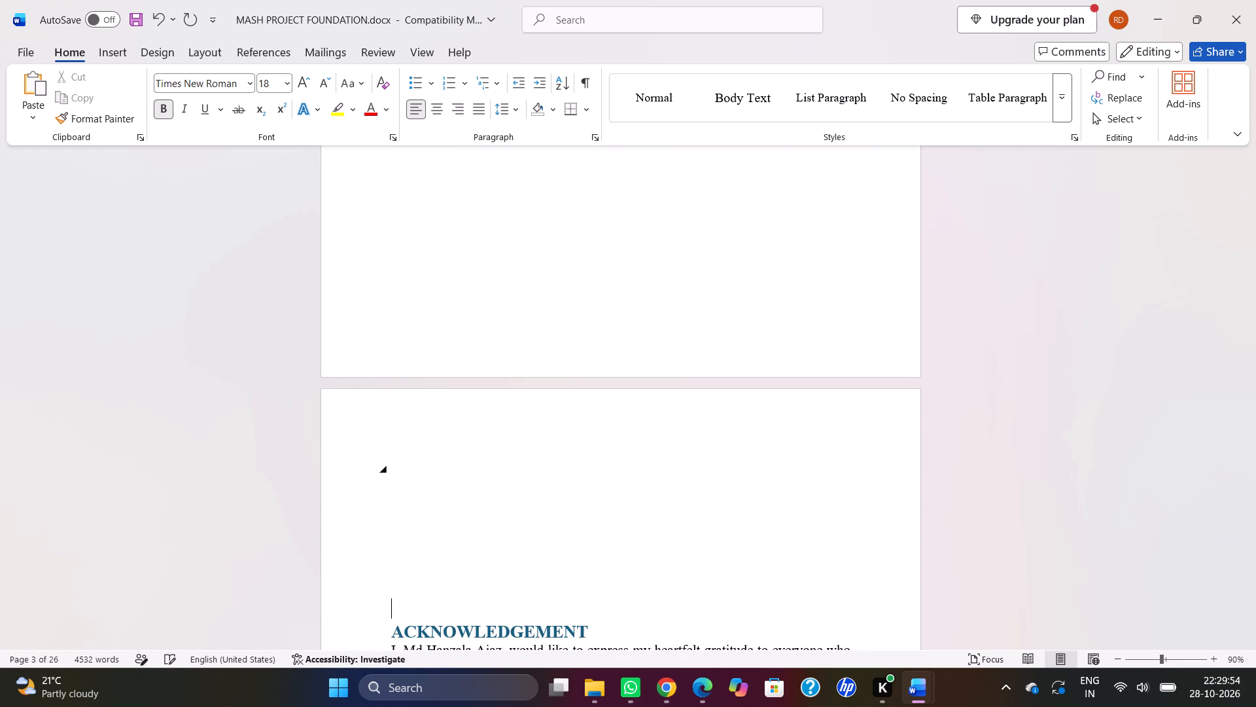
{"action": "scroll", "coordinate": [395, 475], "scroll_direction": "down", "scroll_amount": 2}
{"action": "key", "text": "Return"}
{"action": "key", "text": "Return"}
{"action": "key", "text": "Return"}
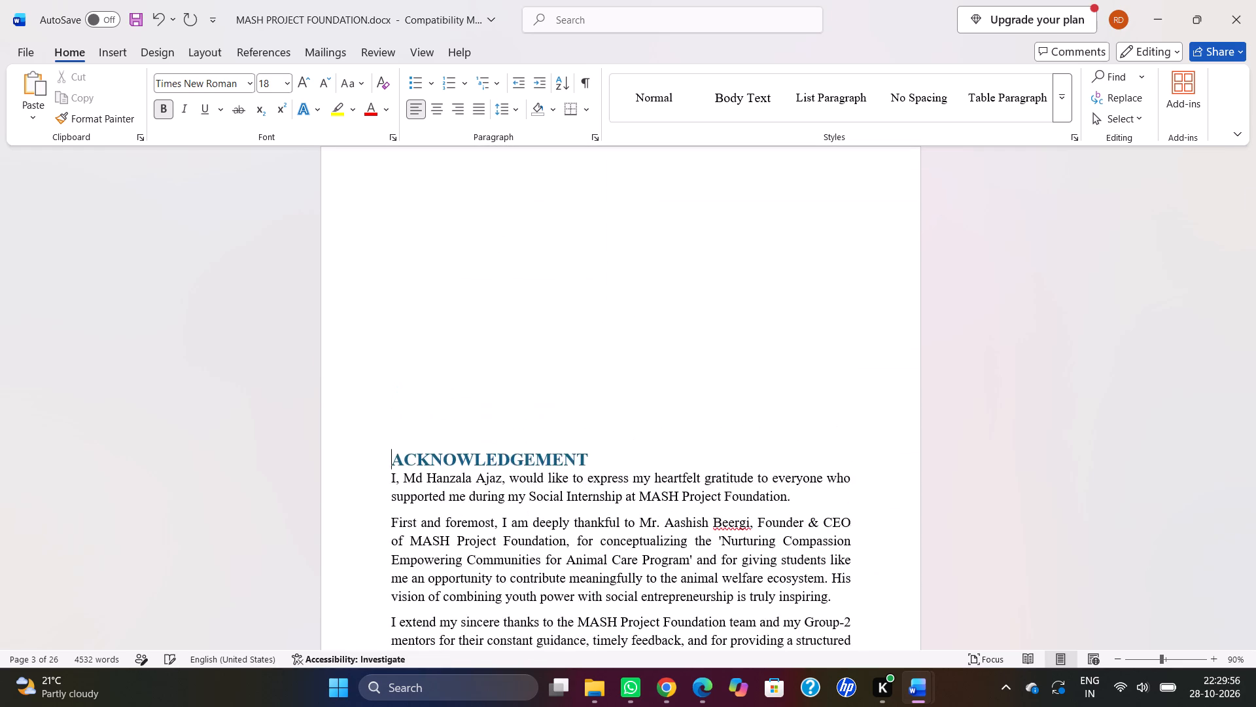
{"action": "key", "text": "Return"}
{"action": "key", "text": "Return"}
{"action": "key", "text": "Return"}
{"action": "scroll", "coordinate": [395, 475], "scroll_direction": "down", "scroll_amount": 1}
{"action": "key", "text": "Return"}
{"action": "key", "text": "Return"}
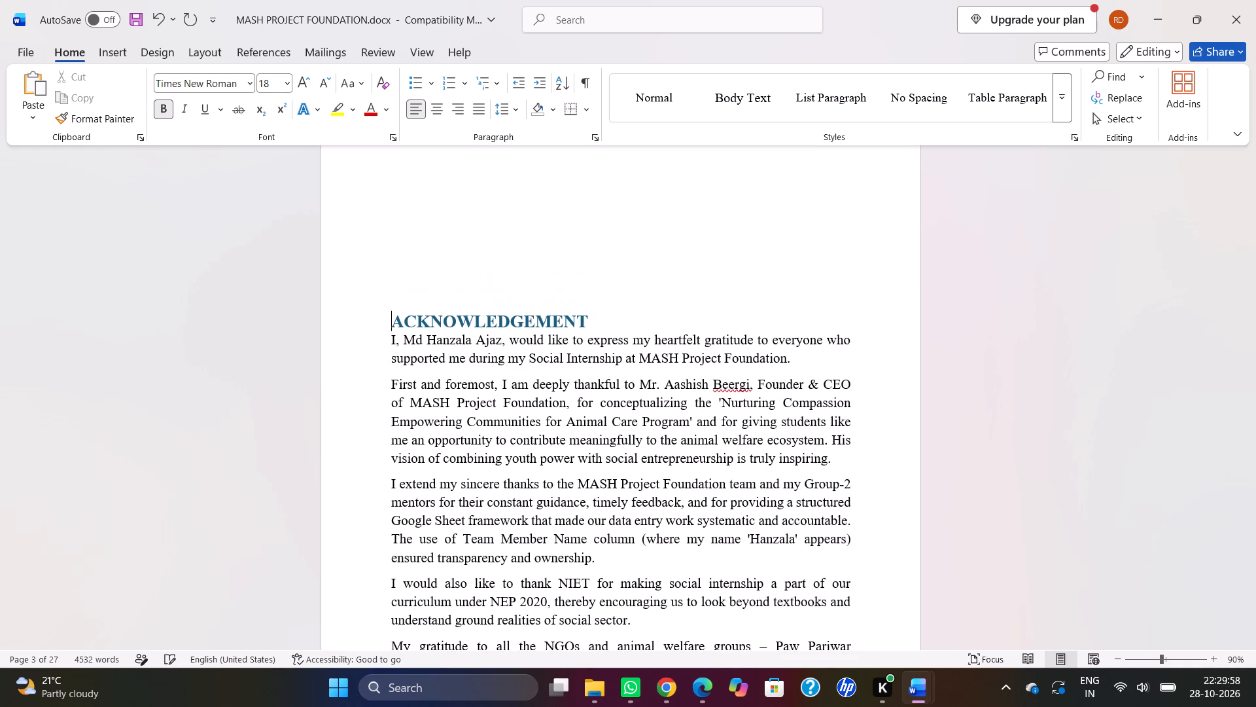
{"action": "key", "text": "Return"}
{"action": "key", "text": "Return"}
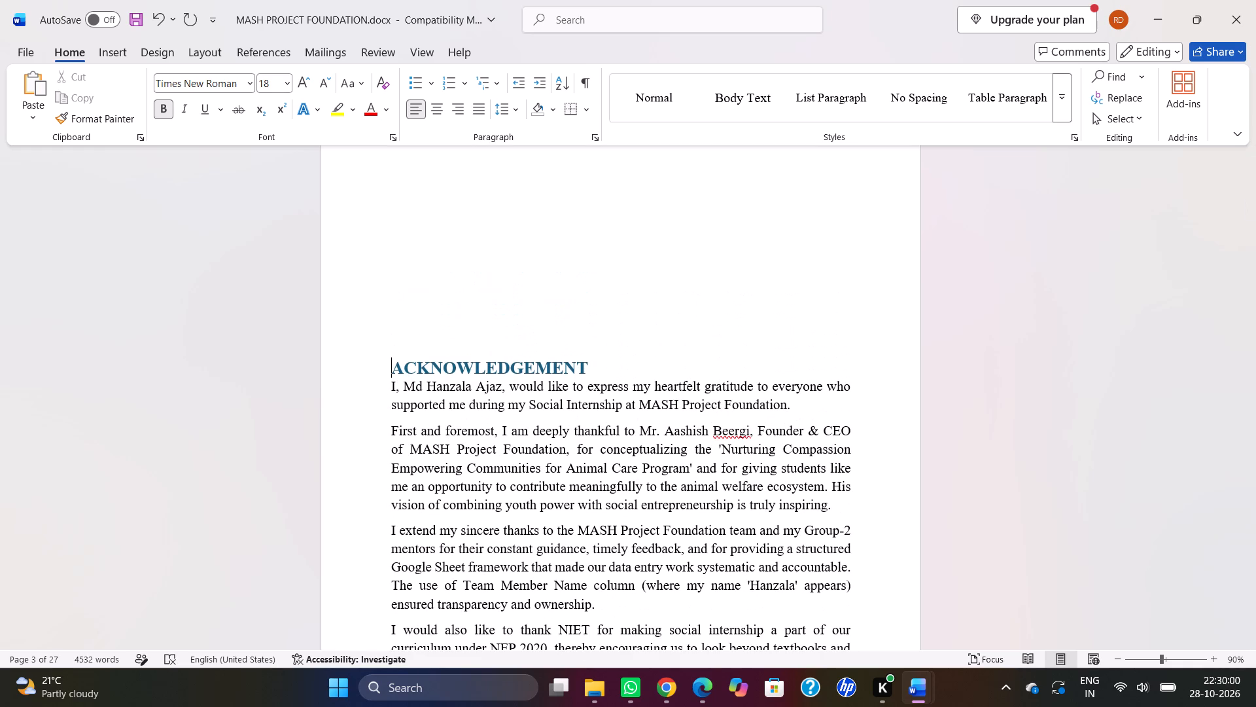
{"action": "key", "text": "Return"}
{"action": "key", "text": "Return"}
{"action": "key", "text": "Return"}
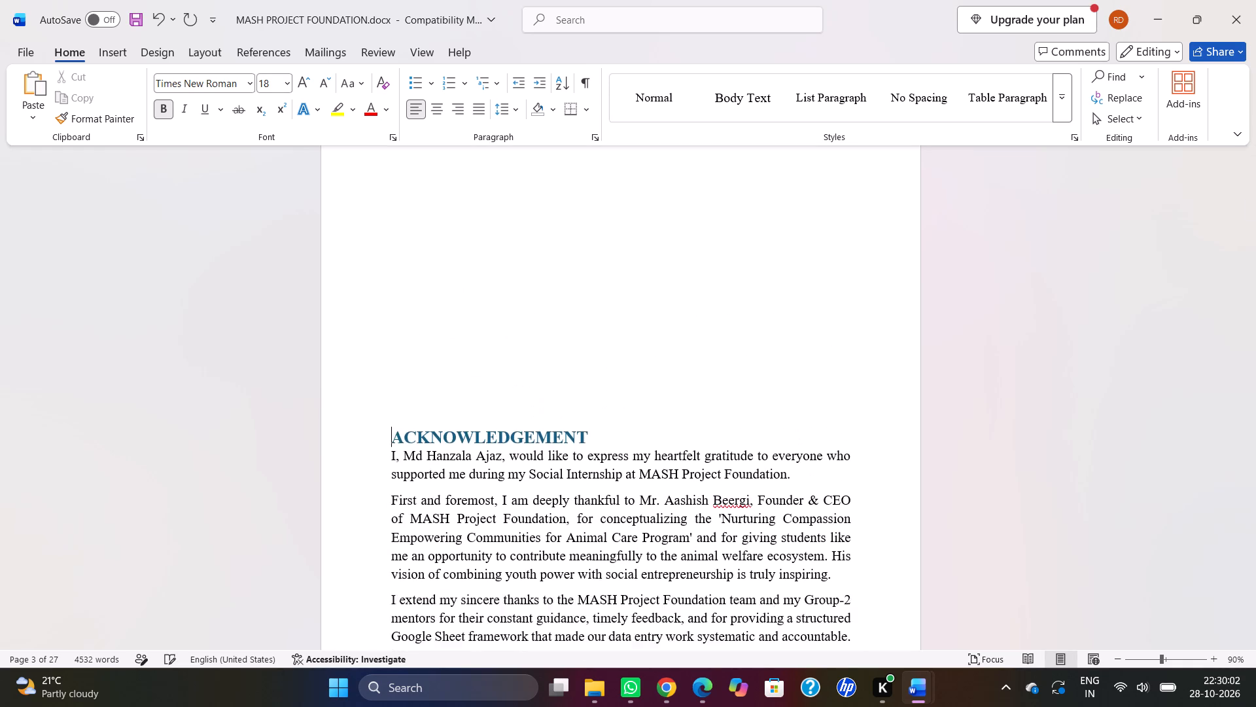
Insert nine more blank lines above the ACKNOWLEDGEMENT heading so that it starts at the top of the following page.
{"action": "key", "text": "Return"}
{"action": "key", "text": "Return"}
{"action": "key", "text": "Return"}
{"action": "key", "text": "Return"}
{"action": "scroll", "coordinate": [395, 475], "scroll_direction": "down", "scroll_amount": 2}
{"action": "key", "text": "Return"}
{"action": "key", "text": "Return"}
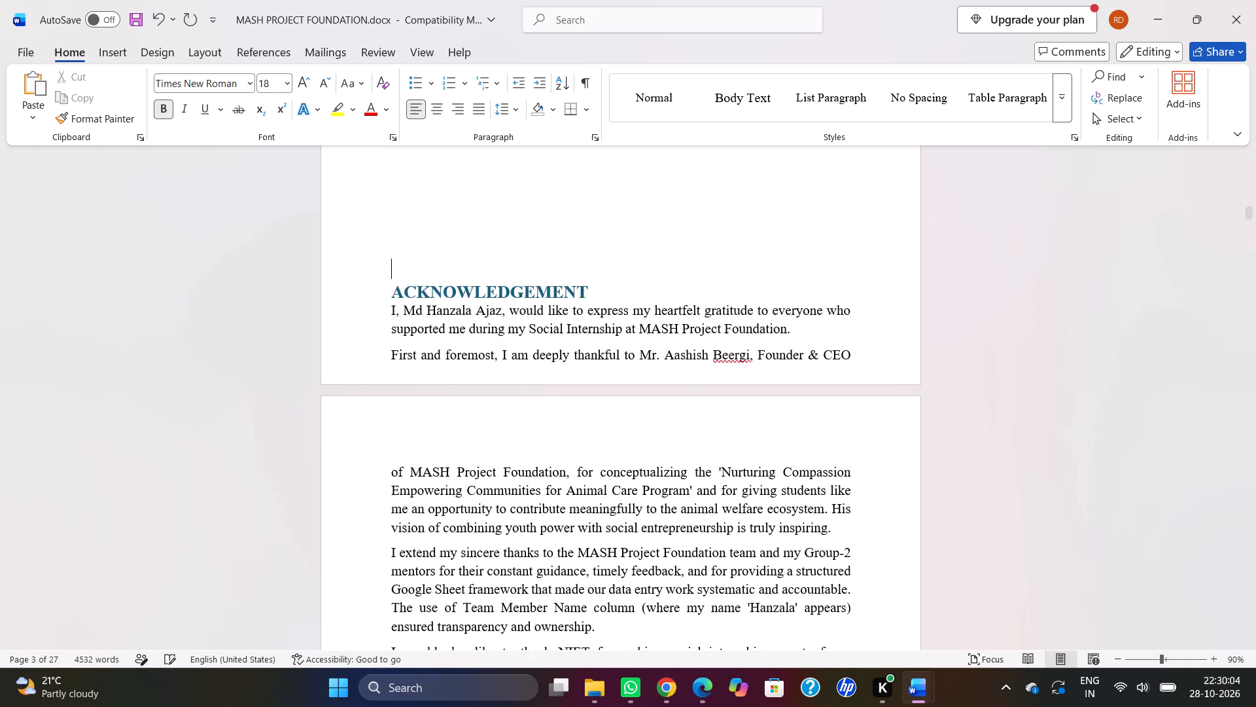
{"action": "key", "text": "Return"}
{"action": "key", "text": "Return"}
{"action": "key", "text": "Return"}
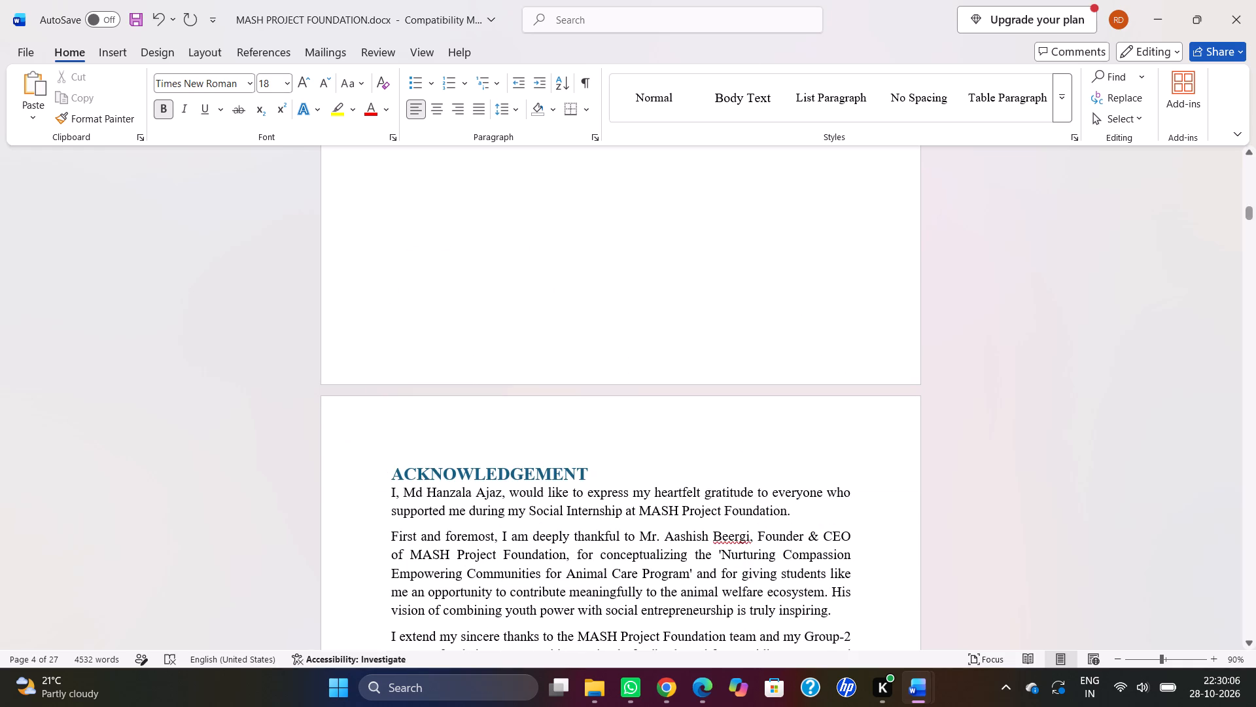
Add the heading "PARTICIPATION CERTIFICATE:" at the top of the blank page before the acknowledgement, followed by a new line.
{"action": "scroll", "coordinate": [393, 399], "scroll_direction": "up", "scroll_amount": 5}
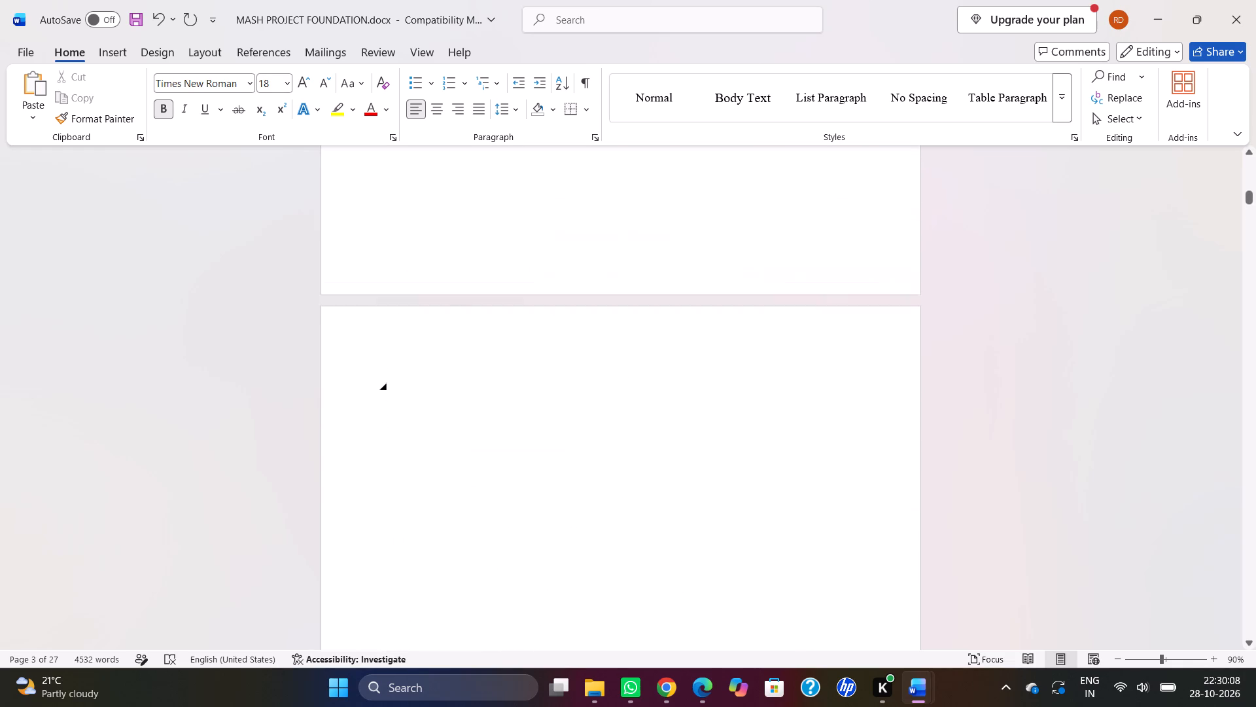
{"action": "scroll", "coordinate": [393, 399], "scroll_direction": "up", "scroll_amount": 1}
{"action": "left_click", "coordinate": [398, 369]}
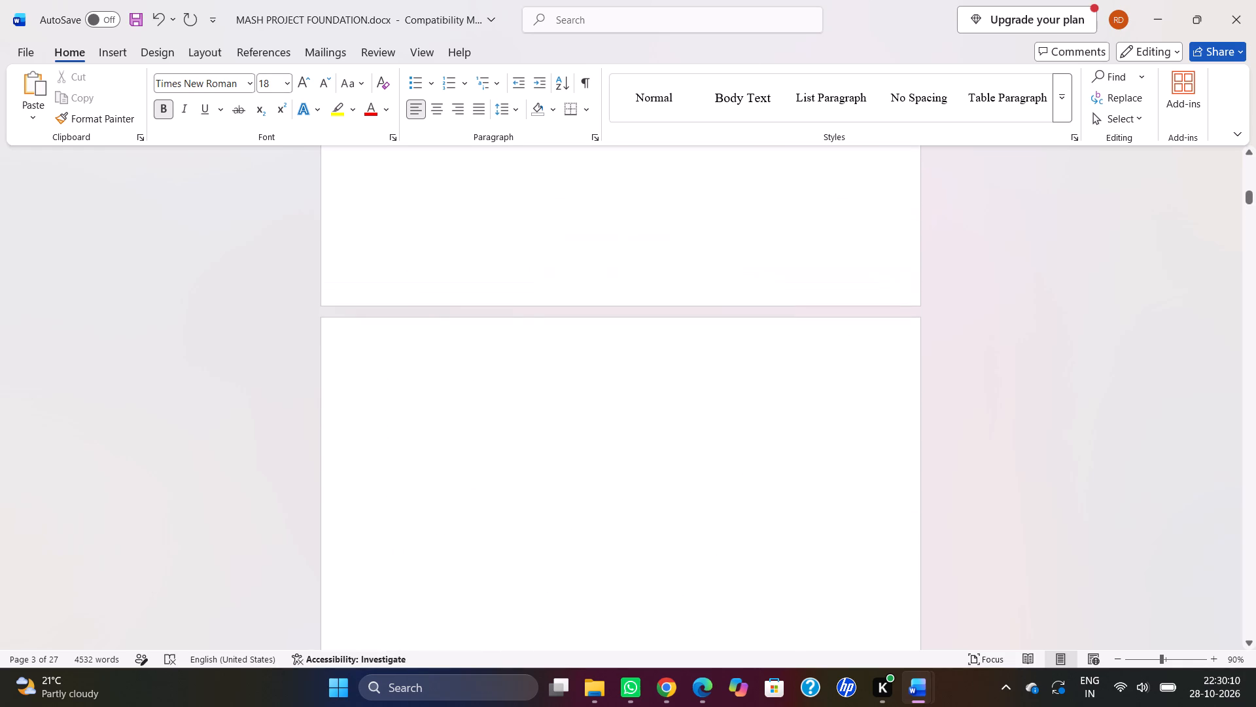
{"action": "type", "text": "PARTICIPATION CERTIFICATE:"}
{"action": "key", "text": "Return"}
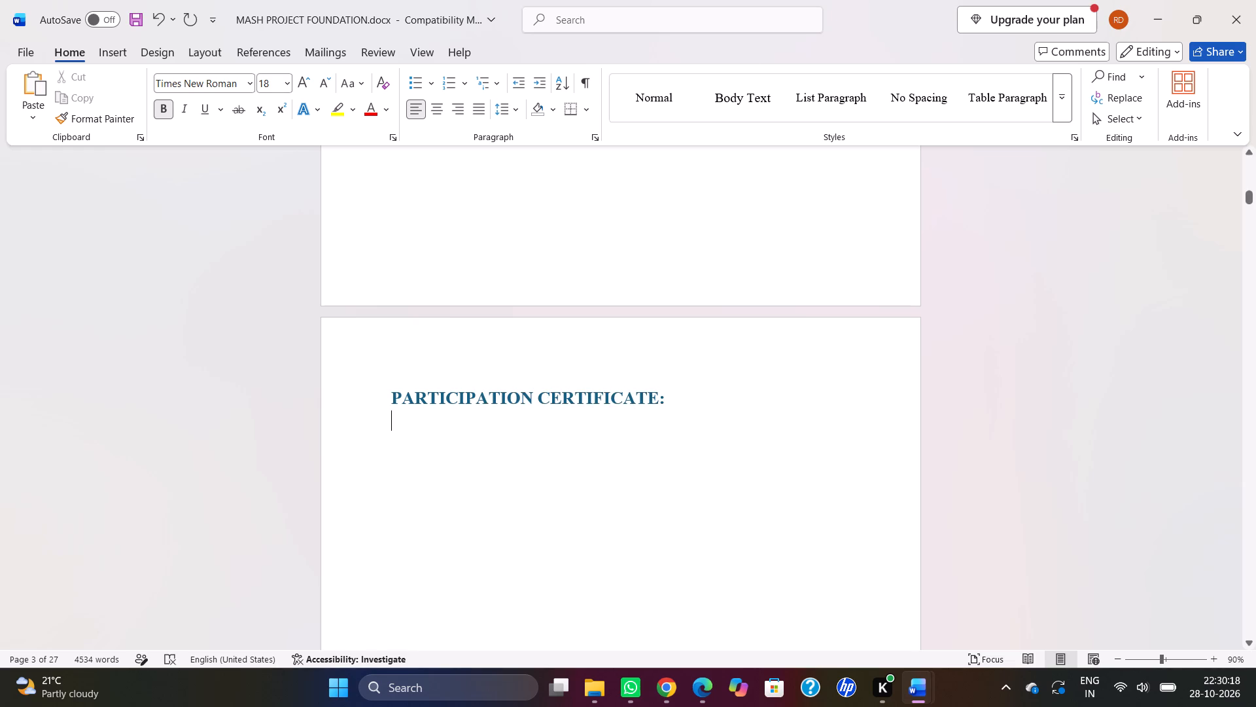
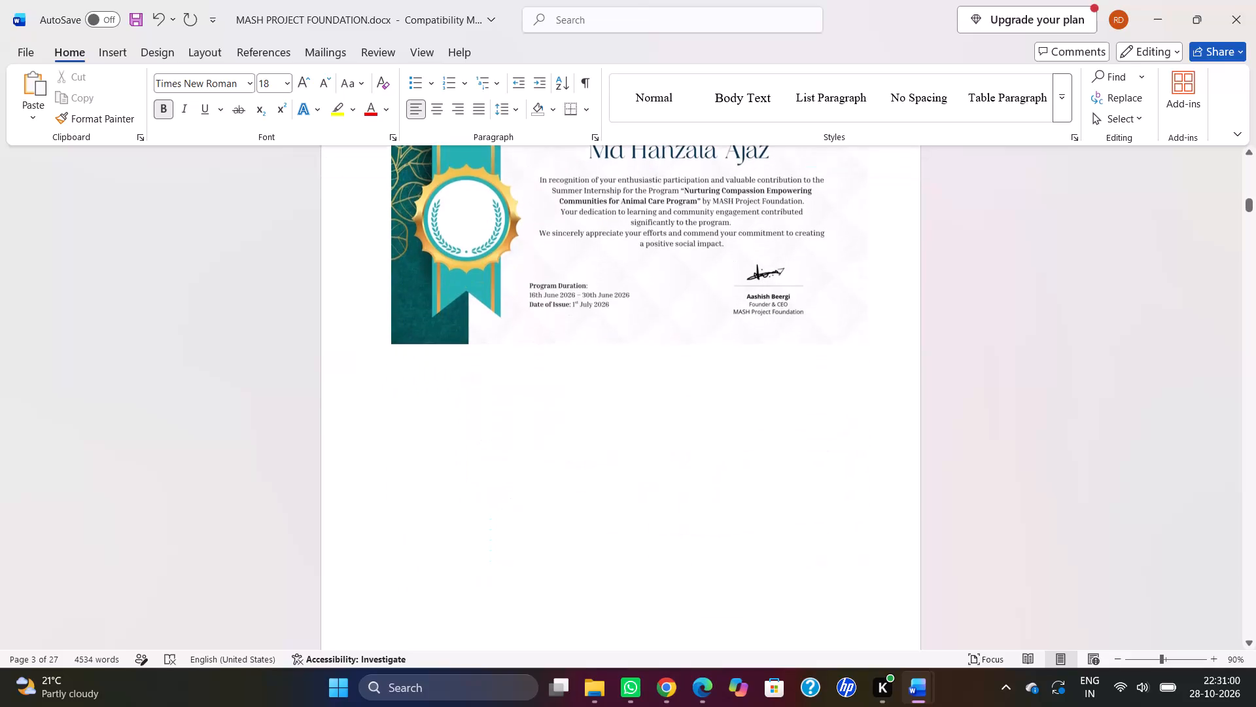
Delete the surplus blank lines above the ACKNOWLEDGEMENT heading so that it starts at the top of the page following the participation certificate.
{"action": "scroll", "coordinate": [287, 474], "scroll_direction": "down", "scroll_amount": 4}
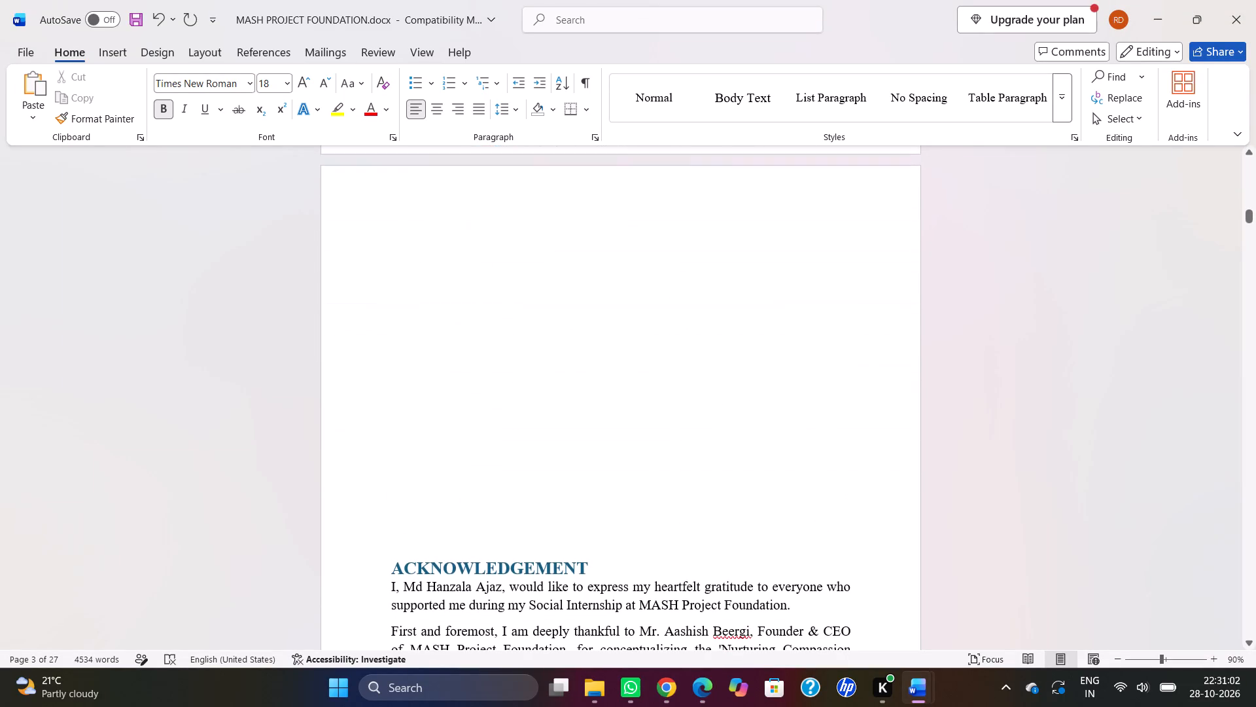
{"action": "left_click", "coordinate": [425, 458]}
{"action": "key", "text": "BackSpace"}
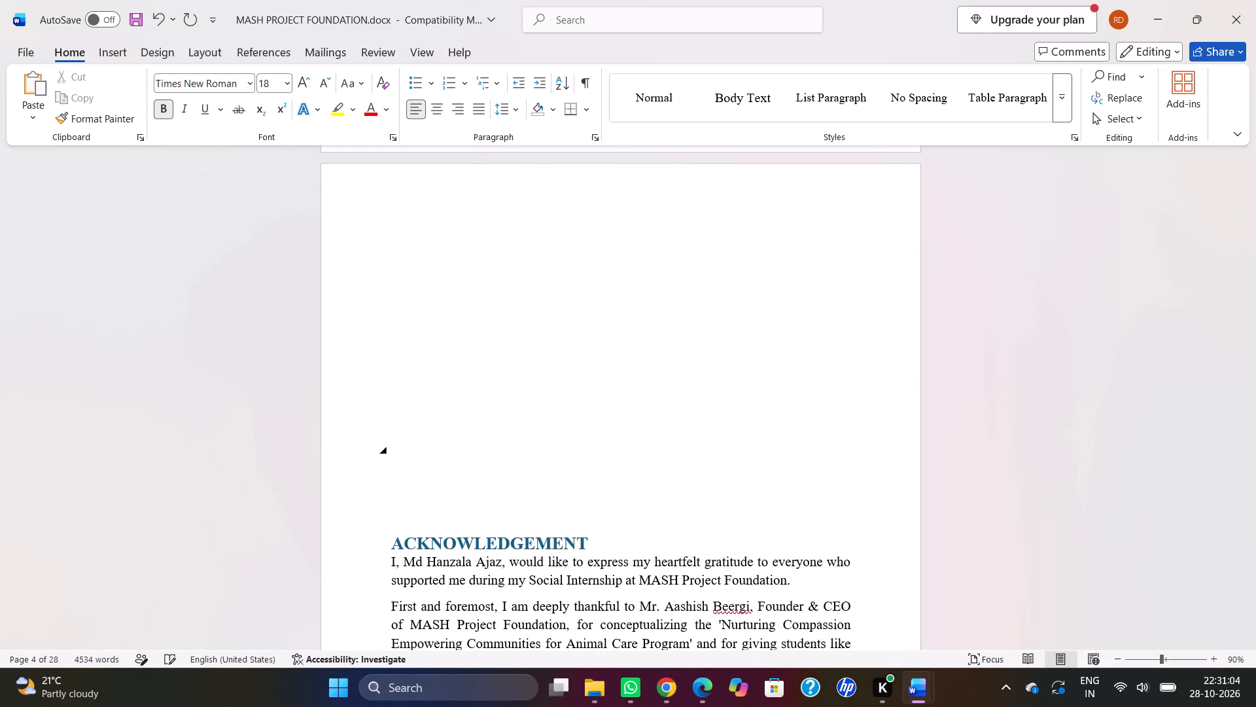
{"action": "left_click", "coordinate": [389, 535]}
{"action": "key", "text": "BackSpace"}
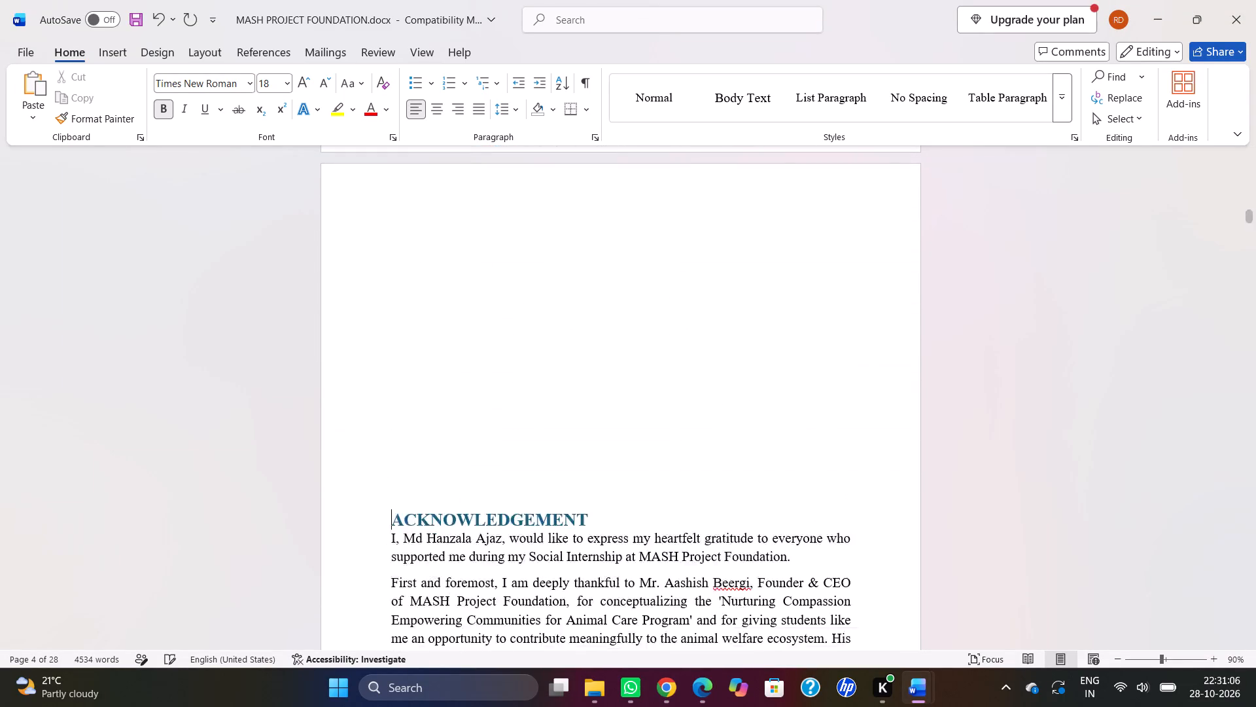
{"action": "key", "text": "BackSpace"}
{"action": "key", "text": "BackSpace"}
{"action": "key", "text": "BackSpace"}
{"action": "key", "text": "BackSpace"}
{"action": "key", "text": "BackSpace"}
{"action": "key", "text": "BackSpace"}
{"action": "key", "text": "BackSpace"}
{"action": "key", "text": "BackSpace"}
{"action": "key", "text": "BackSpace"}
{"action": "key", "text": "BackSpace"}
{"action": "key", "text": "BackSpace"}
{"action": "key", "text": "BackSpace"}
{"action": "key", "text": "BackSpace"}
{"action": "key", "text": "BackSpace"}
{"action": "key", "text": "BackSpace"}
{"action": "key", "text": "BackSpace"}
{"action": "key", "text": "BackSpace"}
{"action": "key", "text": "Return"}
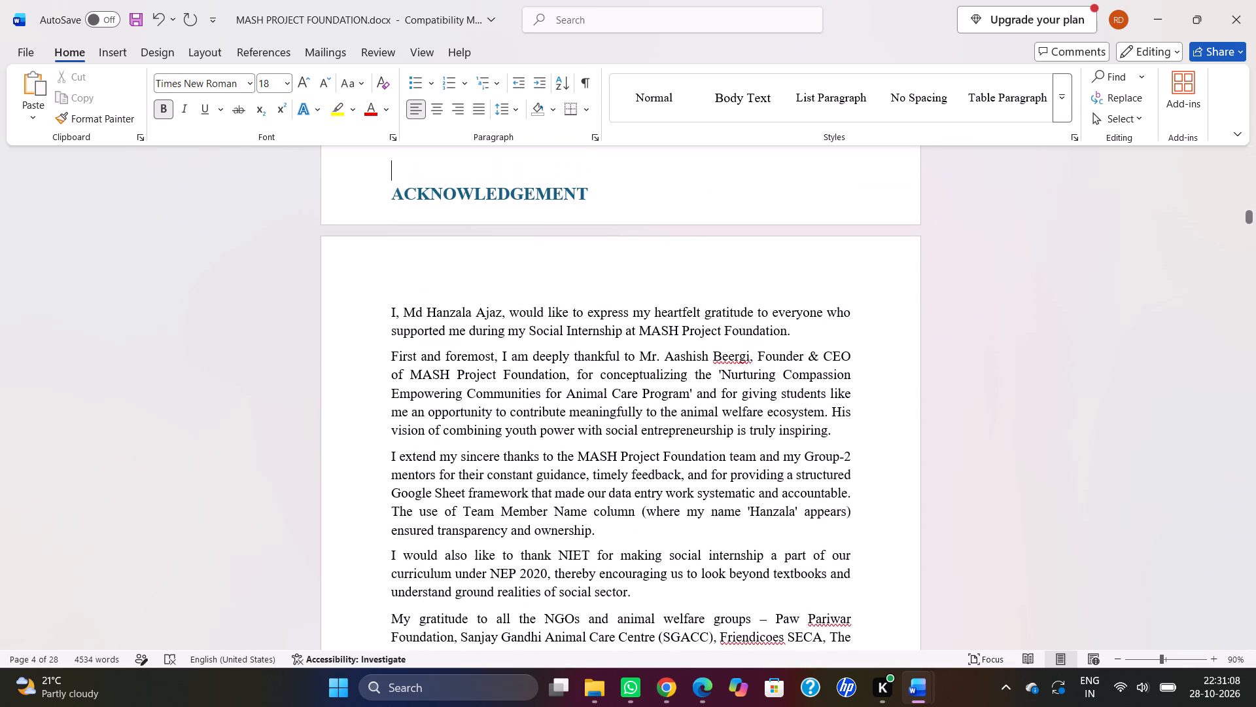
{"action": "key", "text": "Return"}
{"action": "scroll", "coordinate": [389, 535], "scroll_direction": "up", "scroll_amount": 5}
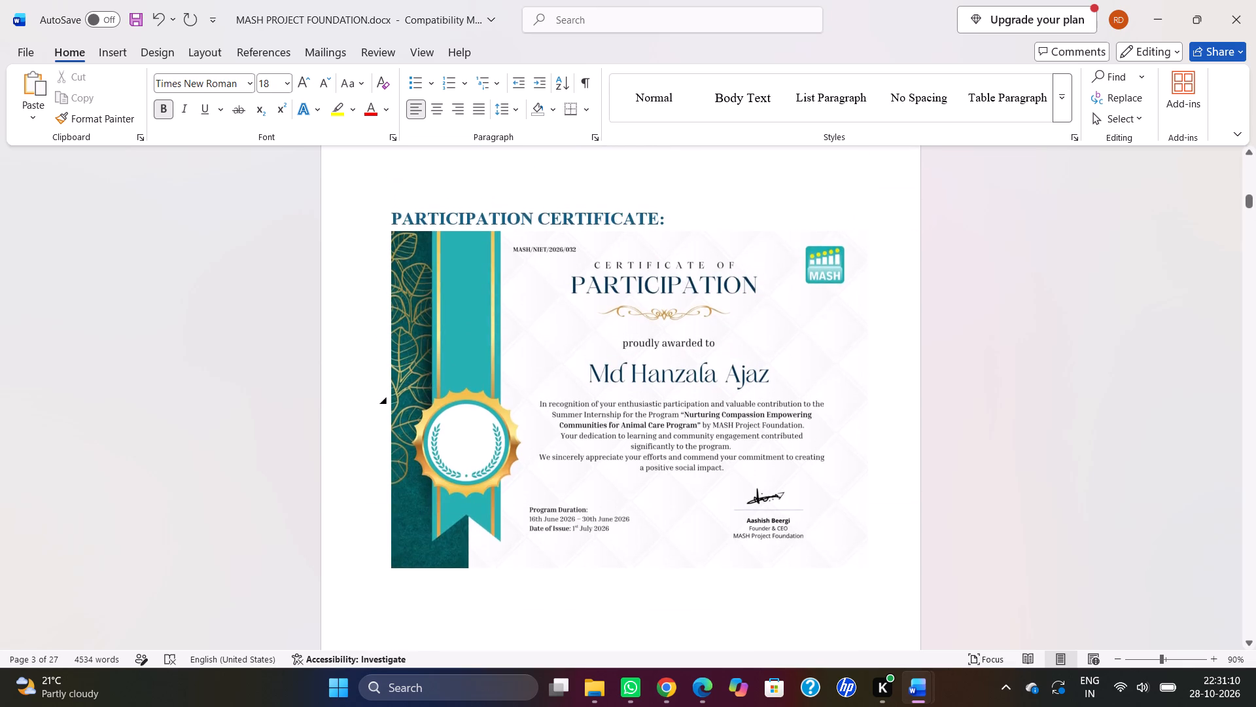
{"action": "scroll", "coordinate": [389, 535], "scroll_direction": "down", "scroll_amount": 2}
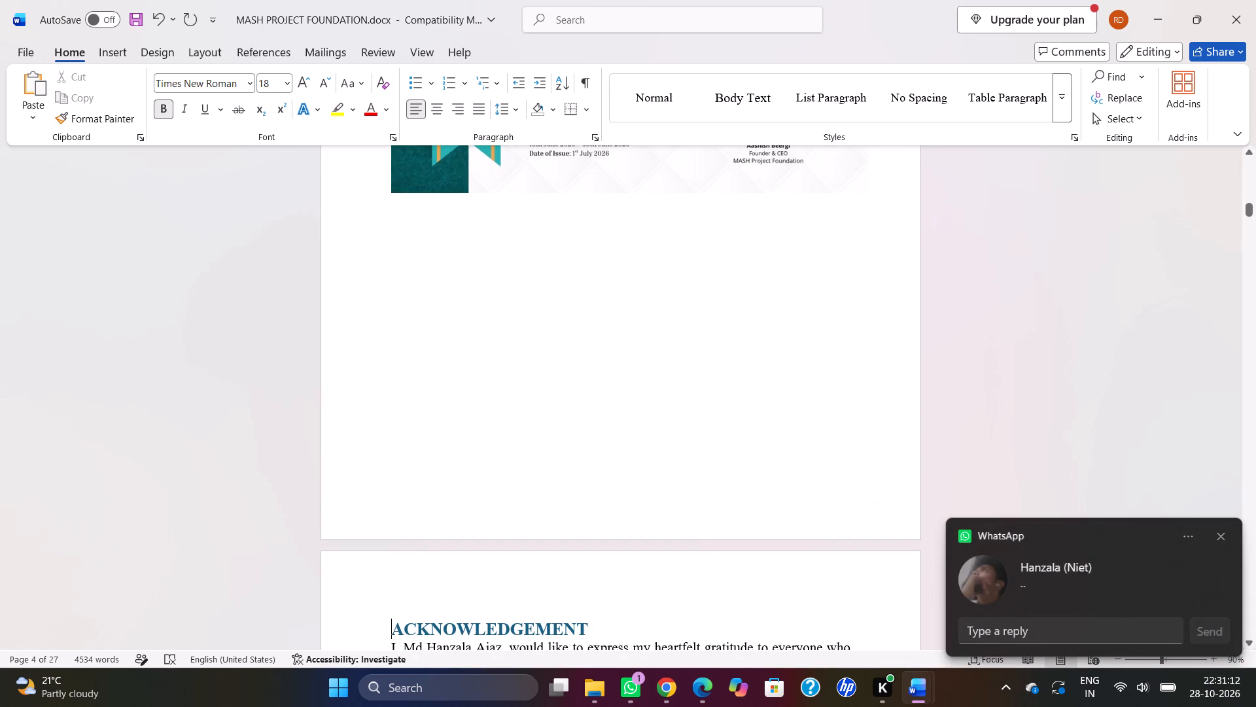
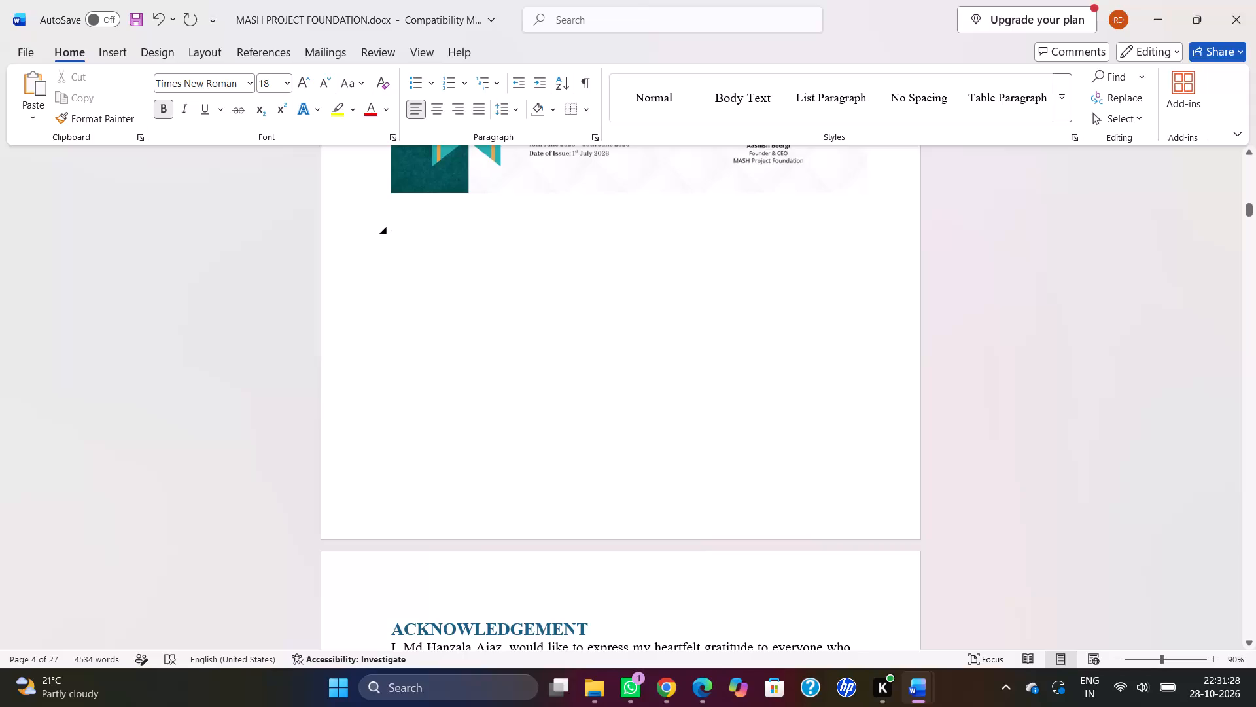
Paste the copied internship certification text, from "This is to certify" through the Founder & CEO sign-off, below the certificate image.
{"action": "key", "text": "ctrl+v"}
{"action": "scroll", "coordinate": [436, 228], "scroll_direction": "up", "scroll_amount": 2}
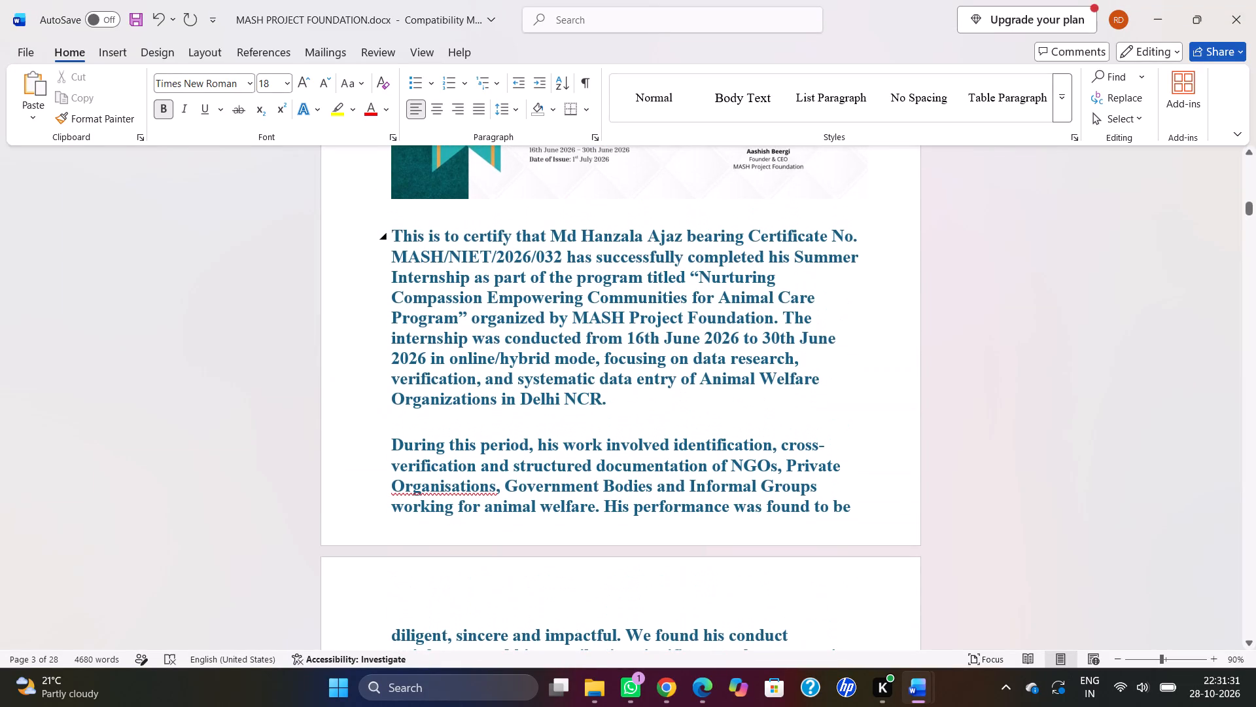
Remove the bold formatting from the whole certification text, from "This is to certify" through the closing "MASH Project Foundation" line.
{"action": "left_click_drag", "start_coordinate": [392, 229], "coordinate": [561, 632]}
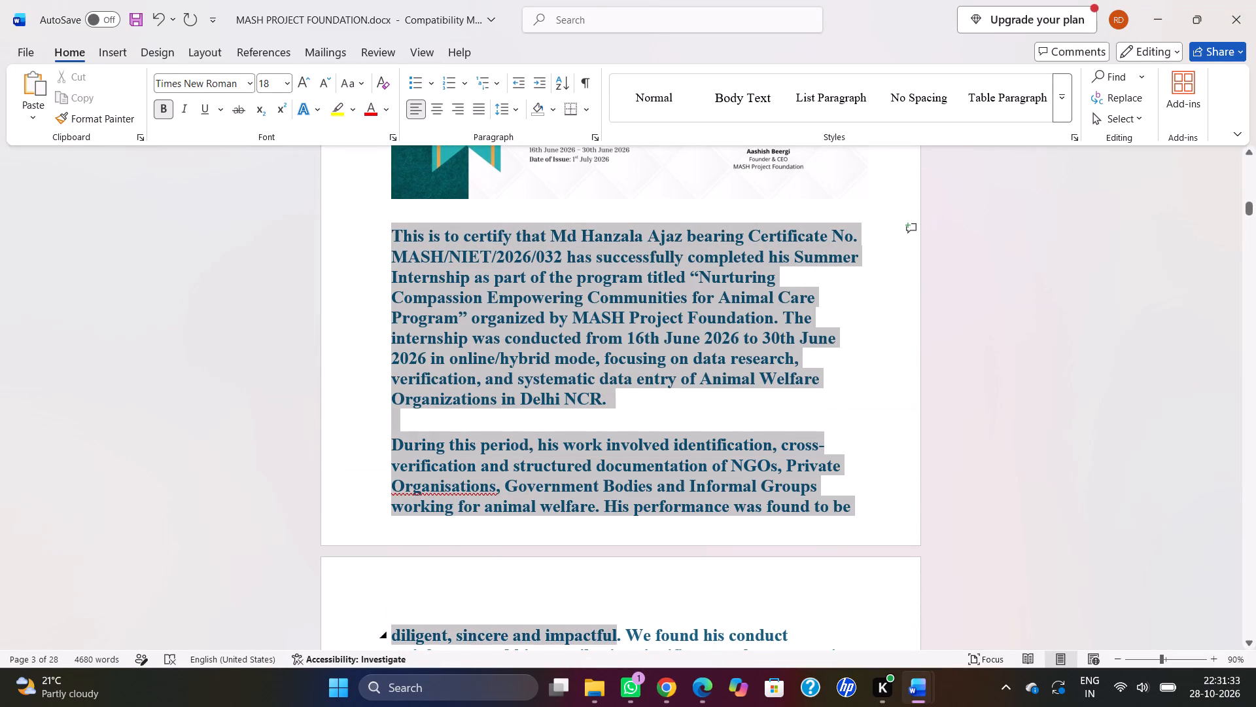
{"action": "left_click_drag", "start_coordinate": [561, 632], "coordinate": [569, 535]}
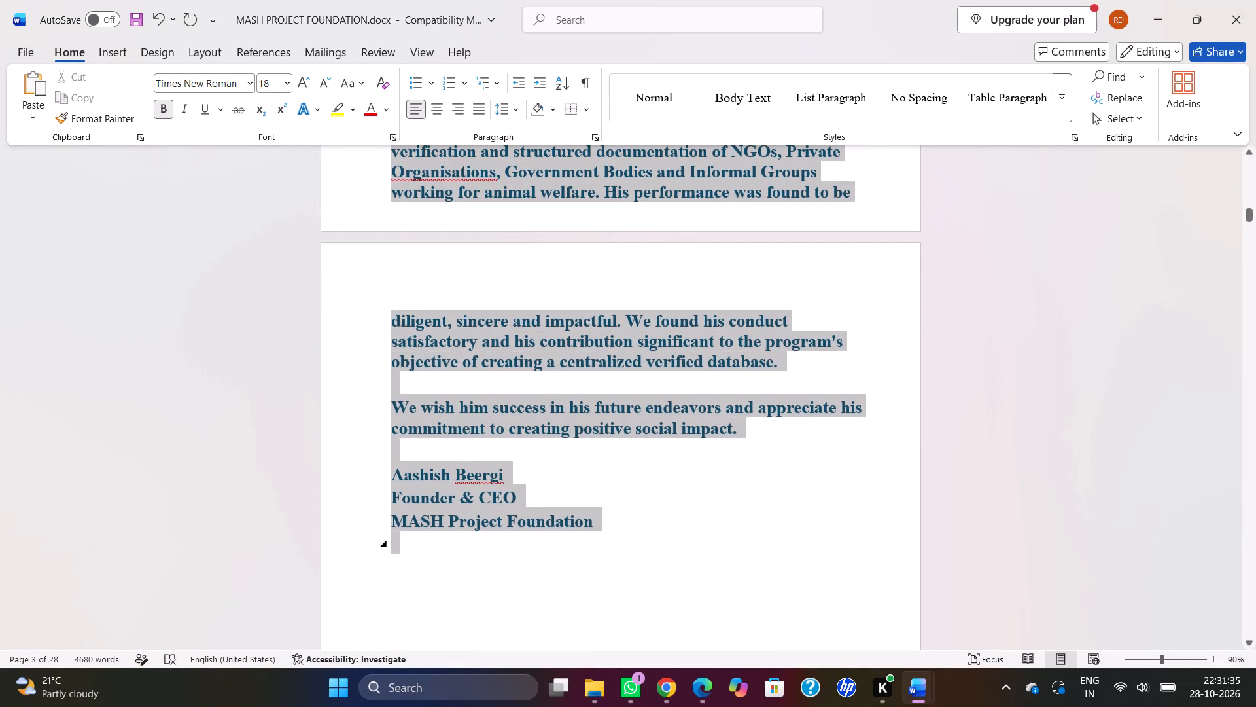
{"action": "left_click_drag", "start_coordinate": [569, 535], "coordinate": [589, 523]}
{"action": "left_click", "coordinate": [604, 498]}
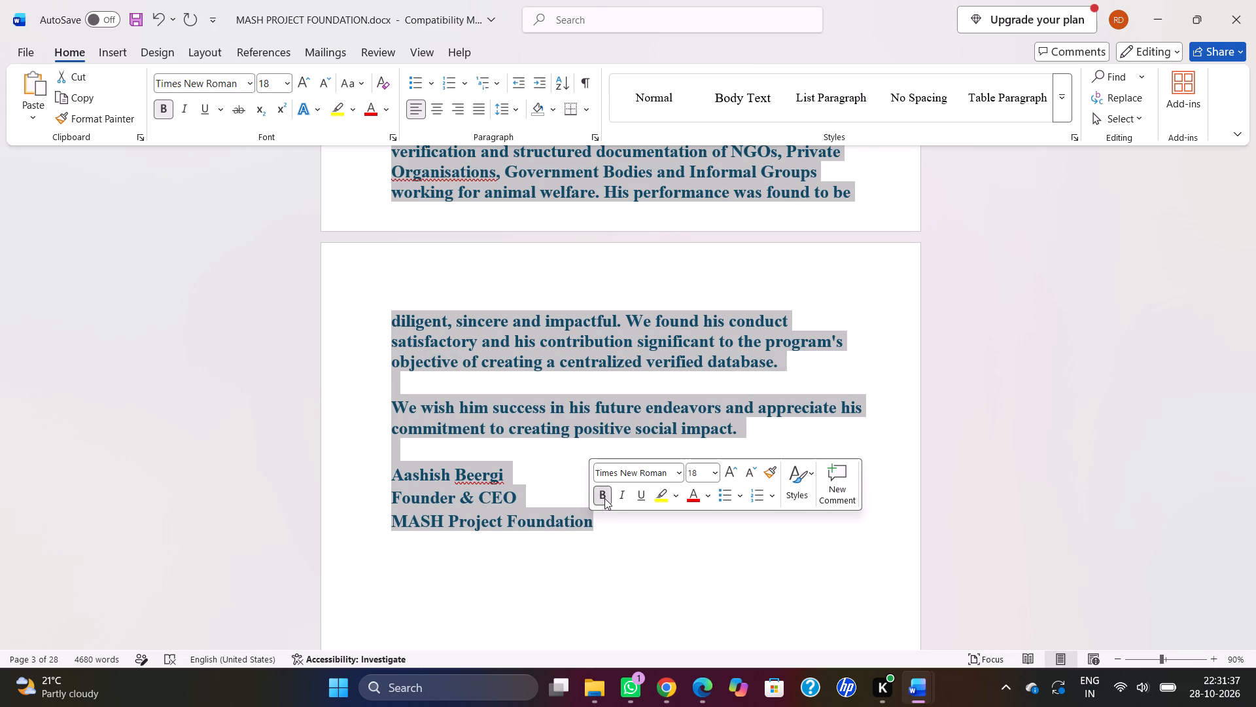
Open the font colour choices for the selected certification text.
{"action": "left_click", "coordinate": [706, 494]}
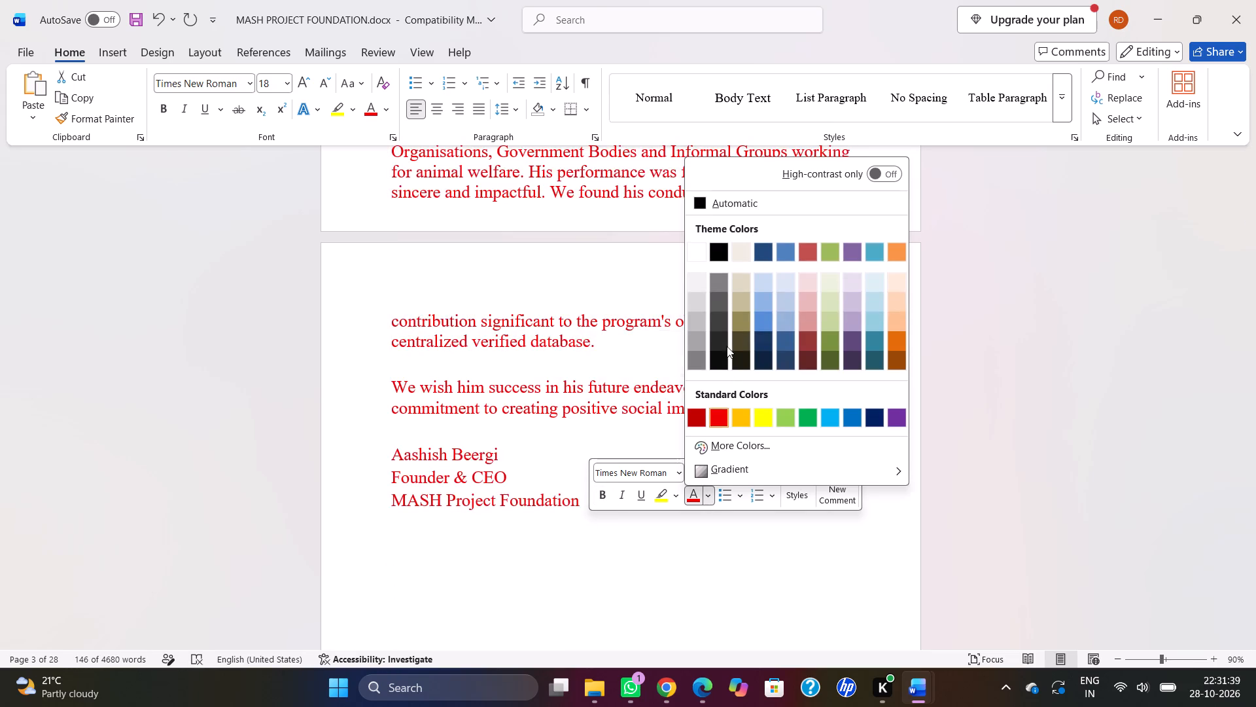
Change the selected red certificate text, down to the MASH Project Foundation sign-off, to the black theme font colour.
{"action": "left_click", "coordinate": [716, 246]}
{"action": "left_click", "coordinate": [557, 340]}
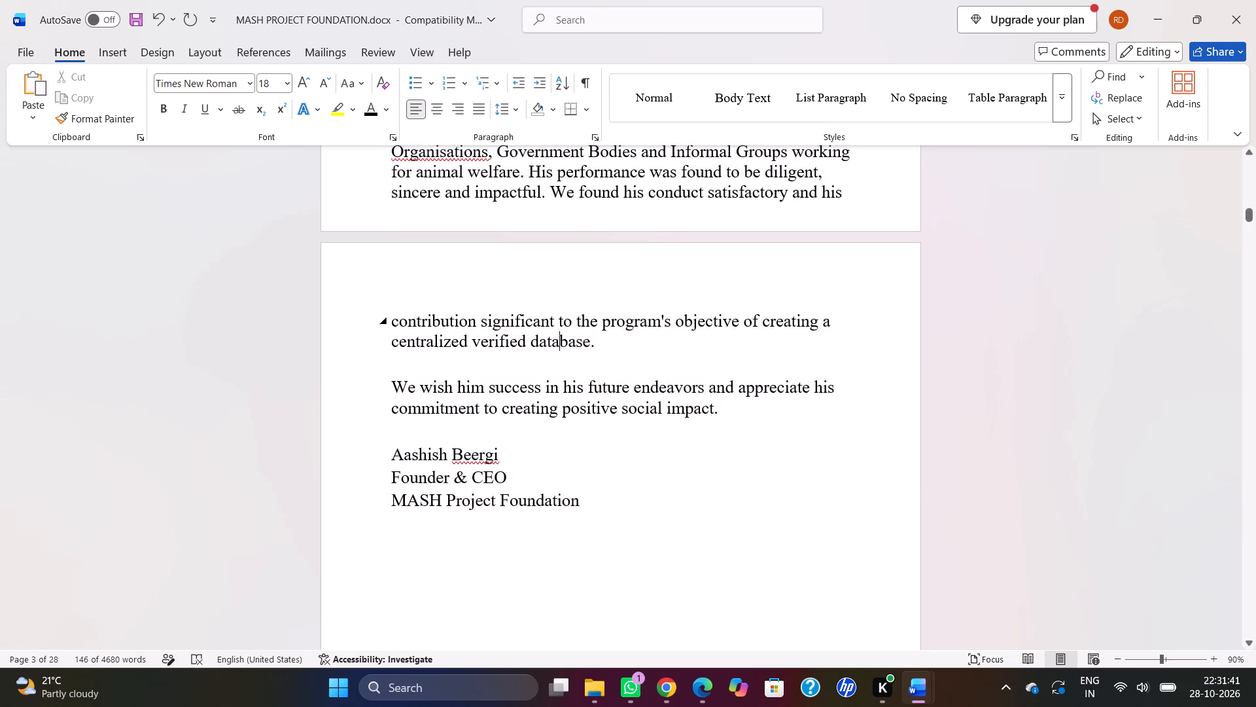
Insert nine blank lines above the ACKNOWLEDGEMENT heading to push it to the top of a new page.
{"action": "scroll", "coordinate": [557, 340], "scroll_direction": "up", "scroll_amount": 3}
{"action": "scroll", "coordinate": [557, 340], "scroll_direction": "down", "scroll_amount": 3}
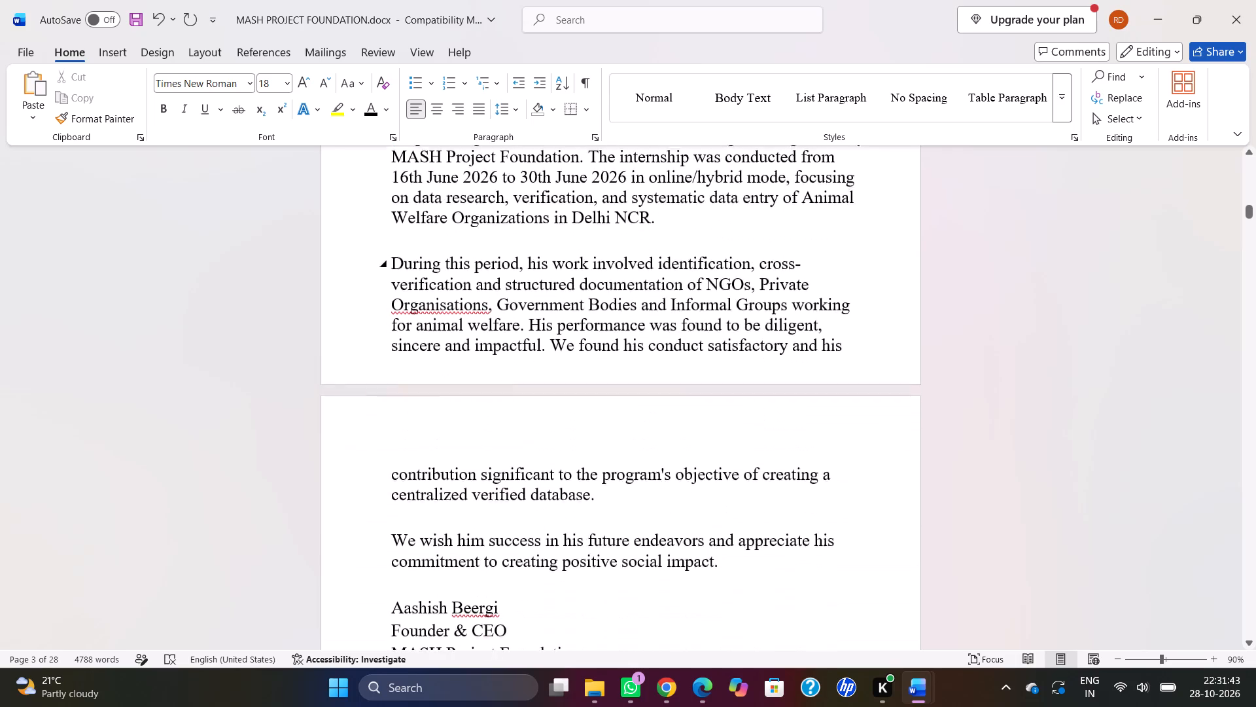
{"action": "scroll", "coordinate": [557, 340], "scroll_direction": "down", "scroll_amount": 3}
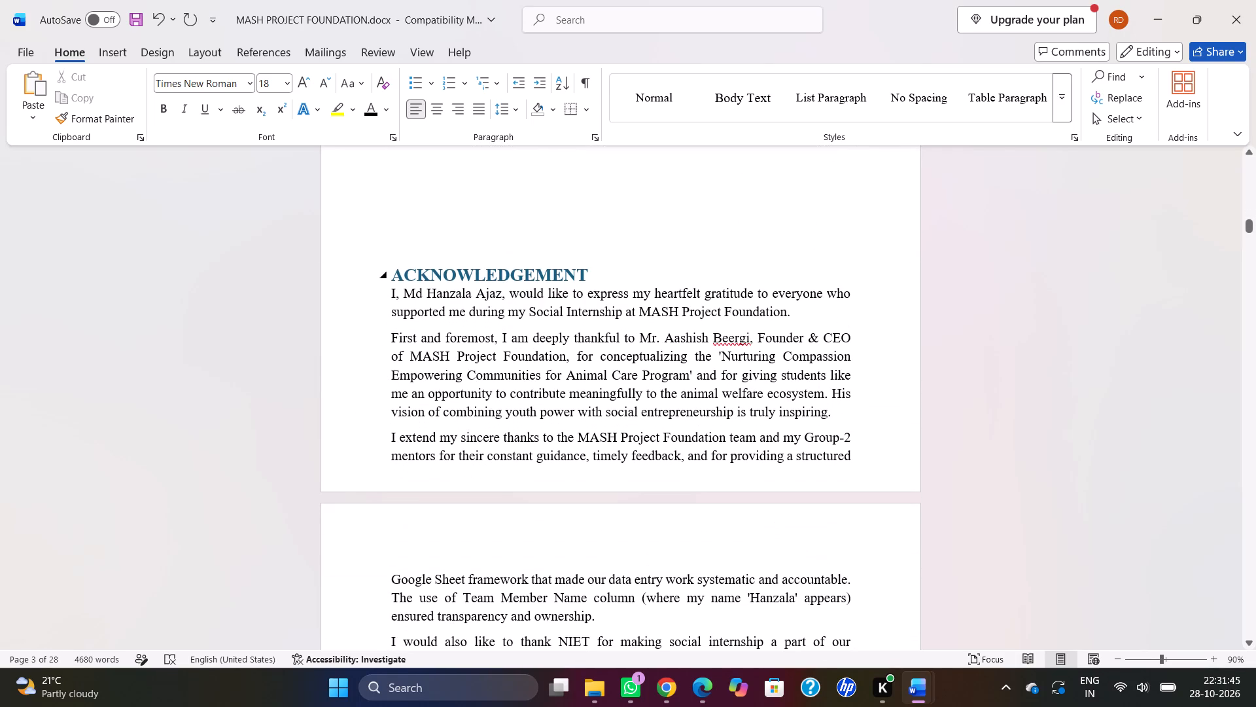
{"action": "left_click", "coordinate": [394, 274]}
{"action": "key", "text": "Return"}
{"action": "key", "text": "Return"}
{"action": "key", "text": "Return"}
{"action": "key", "text": "Return"}
{"action": "key", "text": "Return"}
{"action": "key", "text": "Return"}
{"action": "key", "text": "Return"}
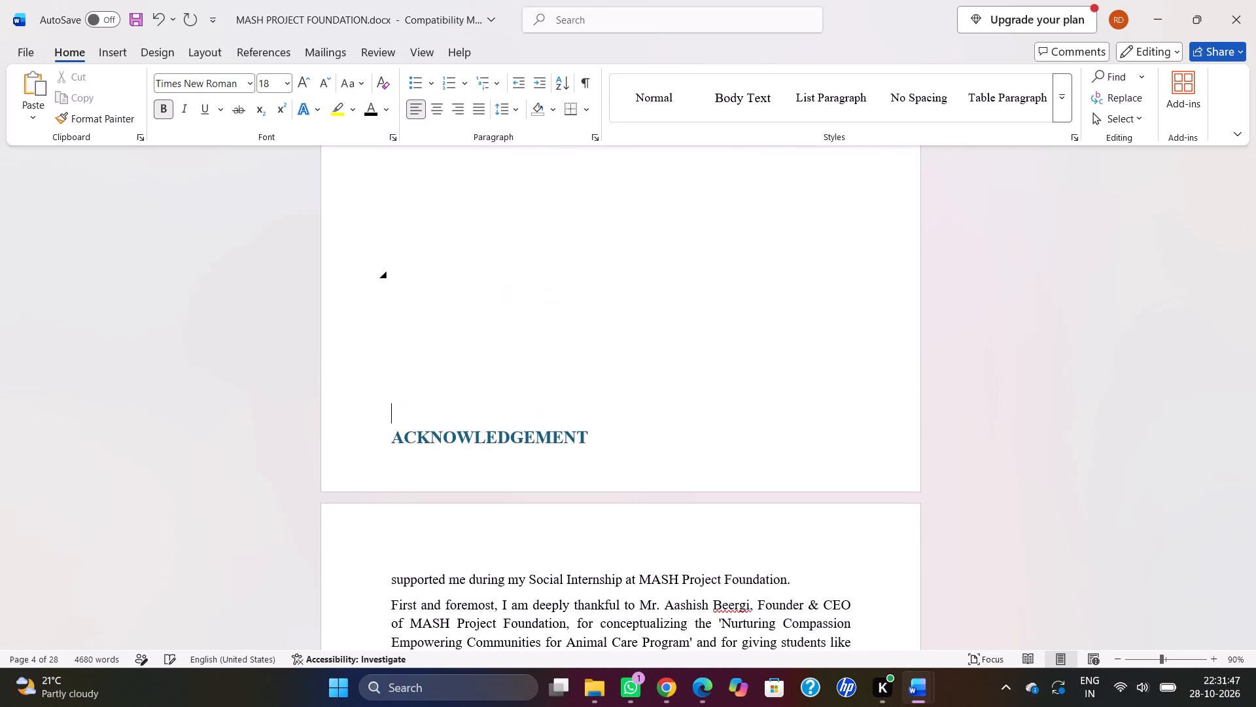
{"action": "key", "text": "Return"}
{"action": "key", "text": "Return"}
Review the report from the acknowledgement through the table of contents and chapters to the descriptions of the mapped organizations.
{"action": "scroll", "coordinate": [394, 274], "scroll_direction": "down", "scroll_amount": 2}
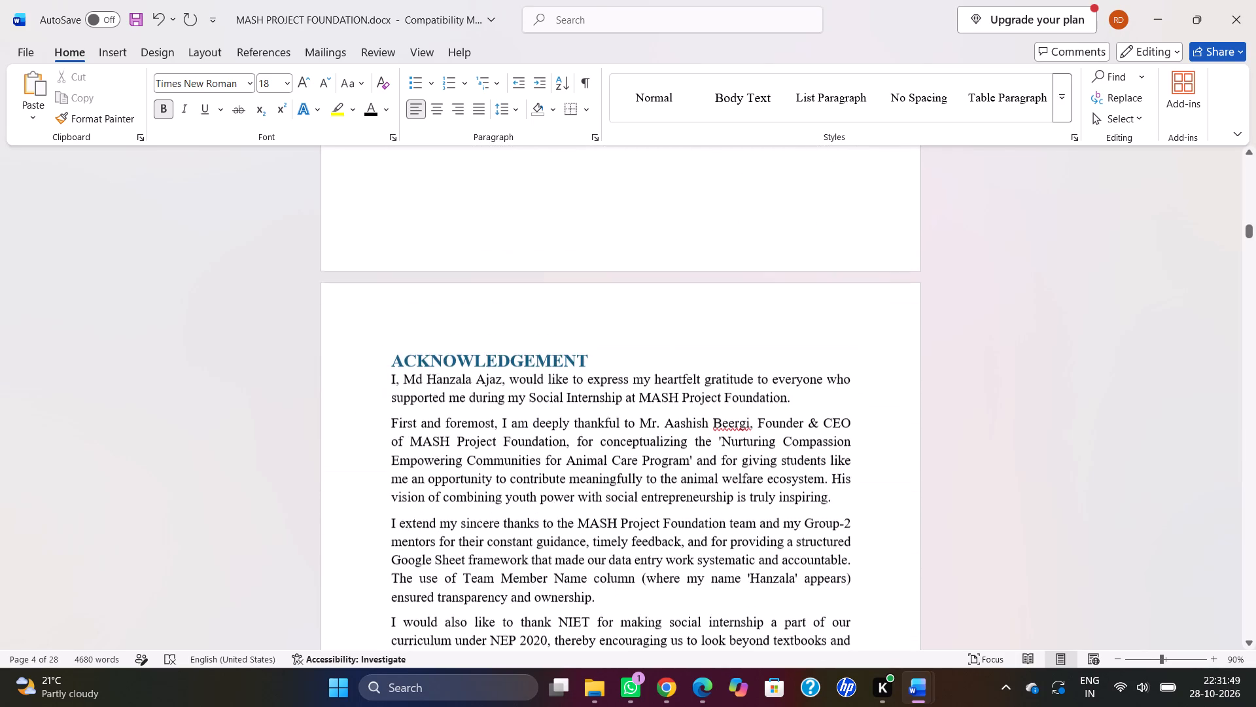
{"action": "scroll", "coordinate": [394, 274], "scroll_direction": "down", "scroll_amount": 3}
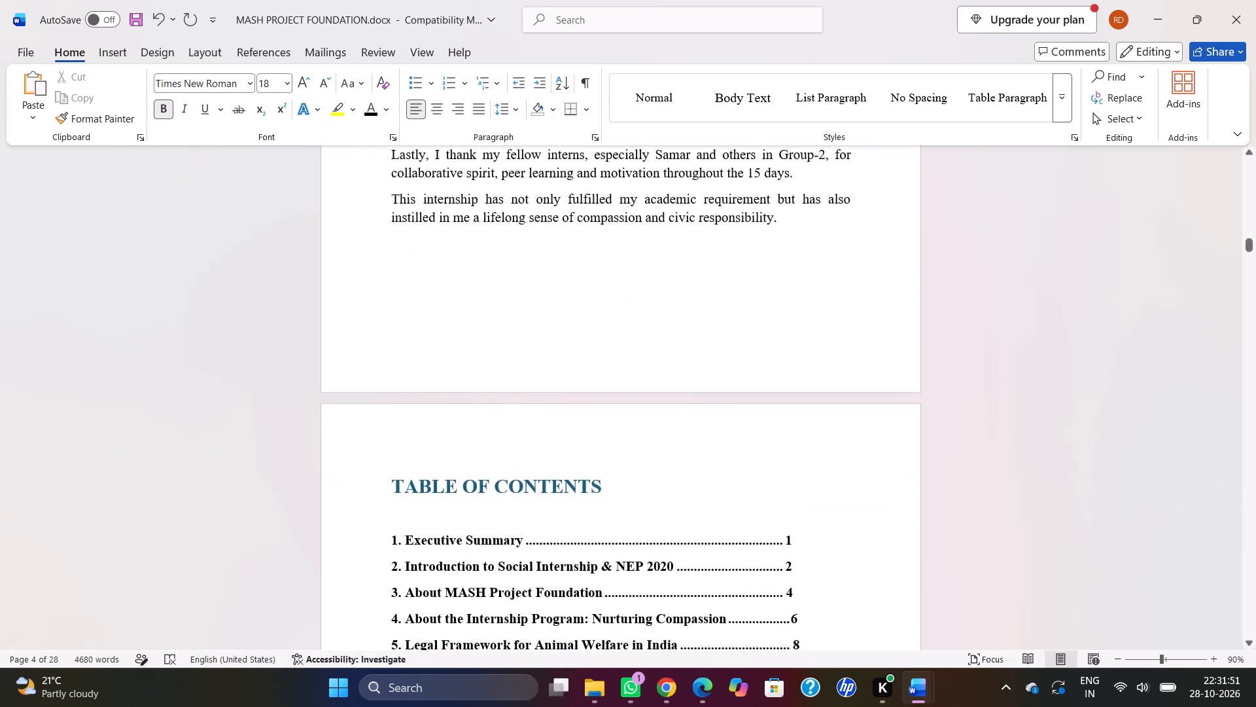
{"action": "scroll", "coordinate": [394, 274], "scroll_direction": "down", "scroll_amount": 2}
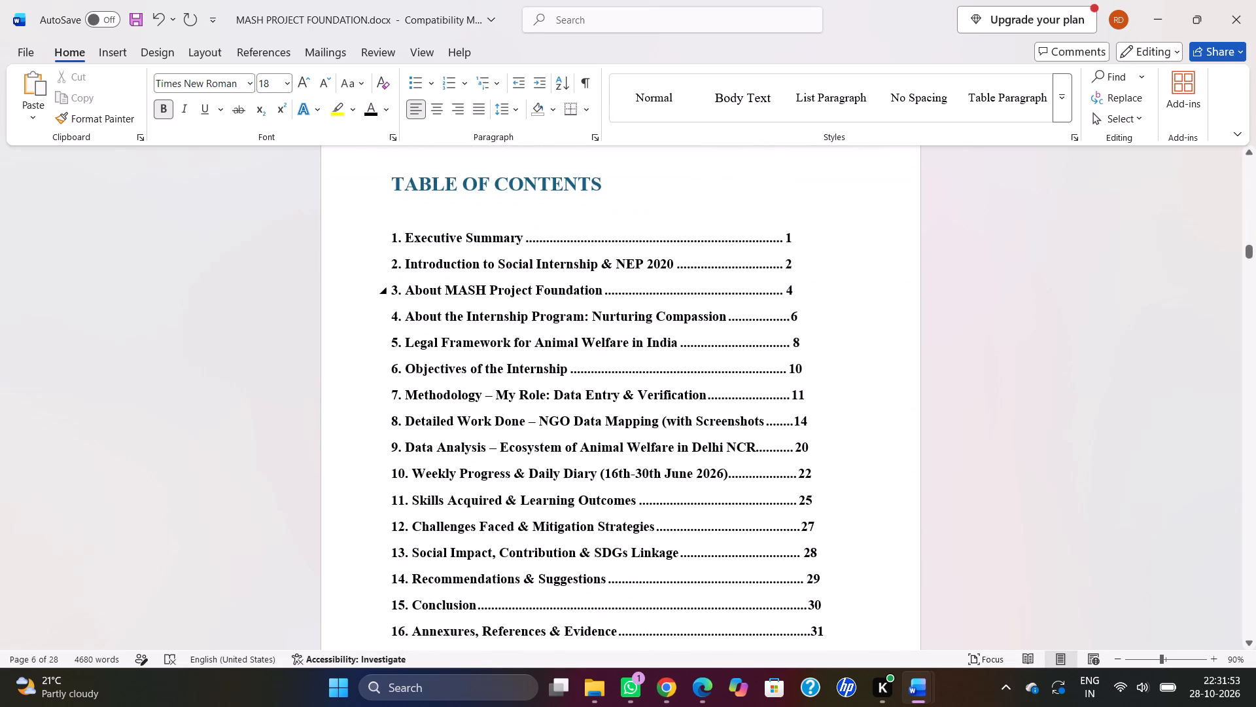
{"action": "scroll", "coordinate": [394, 274], "scroll_direction": "down", "scroll_amount": 1}
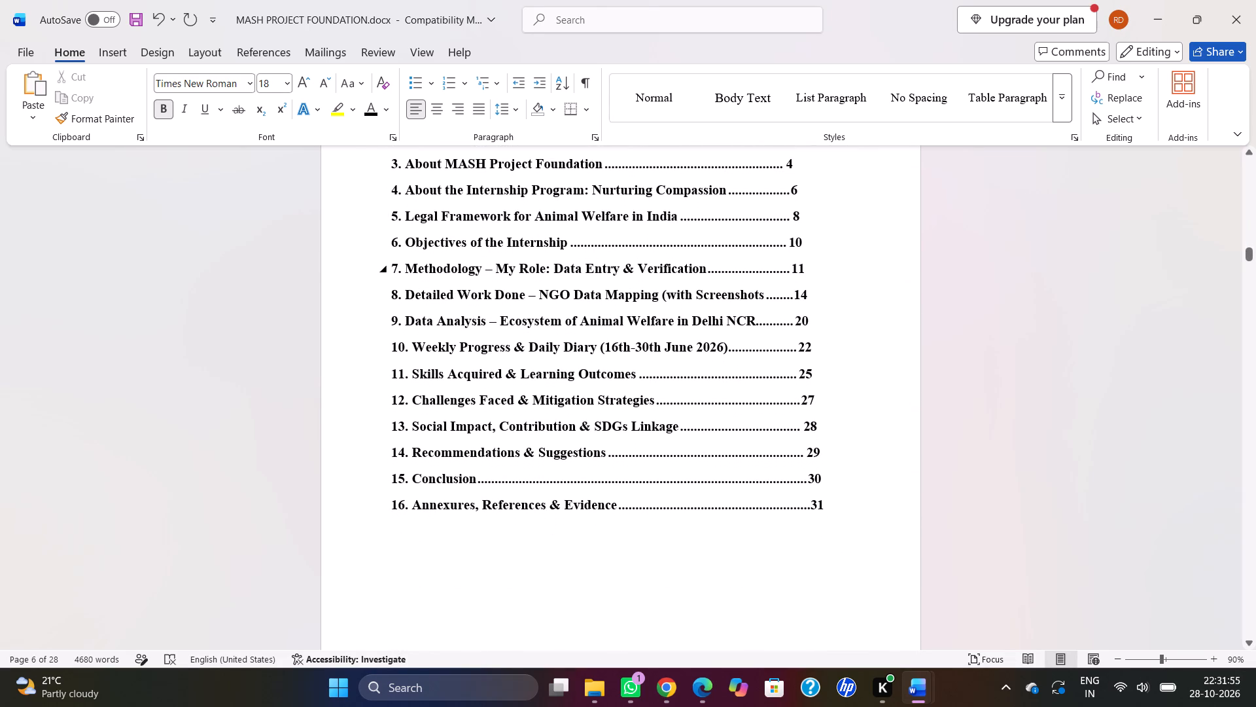
{"action": "scroll", "coordinate": [394, 274], "scroll_direction": "right", "scroll_amount": 1}
{"action": "scroll", "coordinate": [394, 274], "scroll_direction": "down", "scroll_amount": 1}
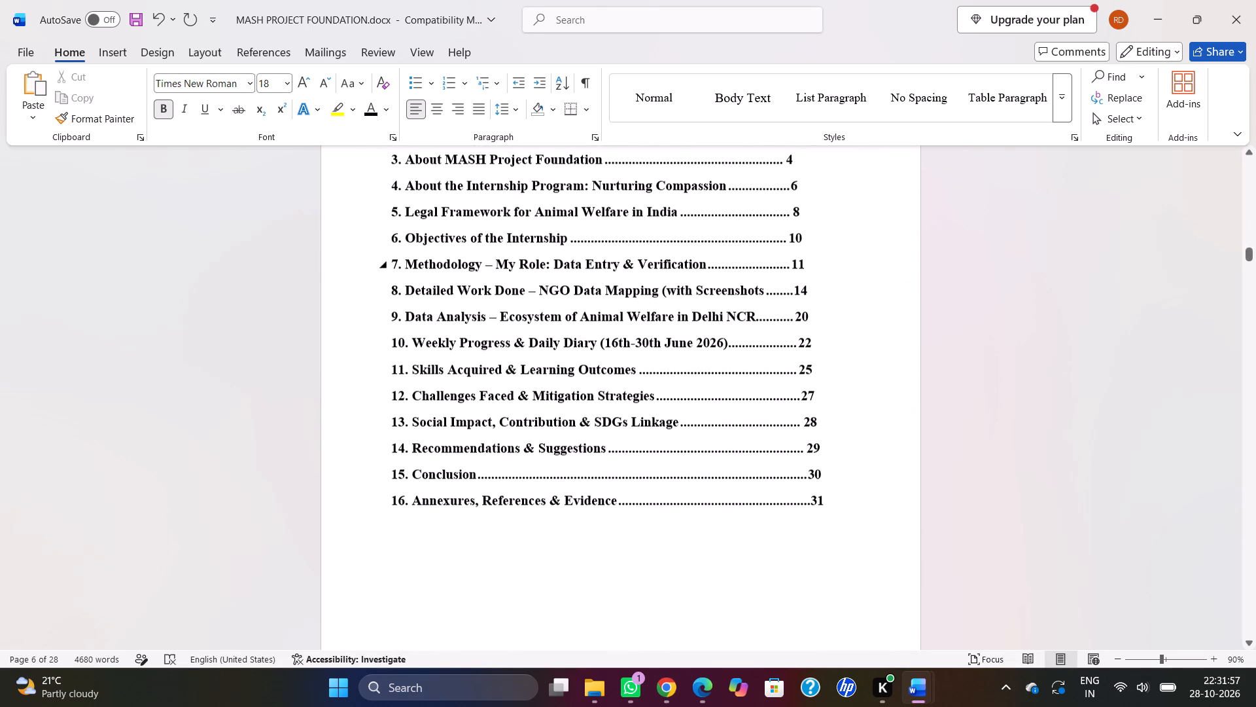
{"action": "scroll", "coordinate": [394, 274], "scroll_direction": "down", "scroll_amount": 1}
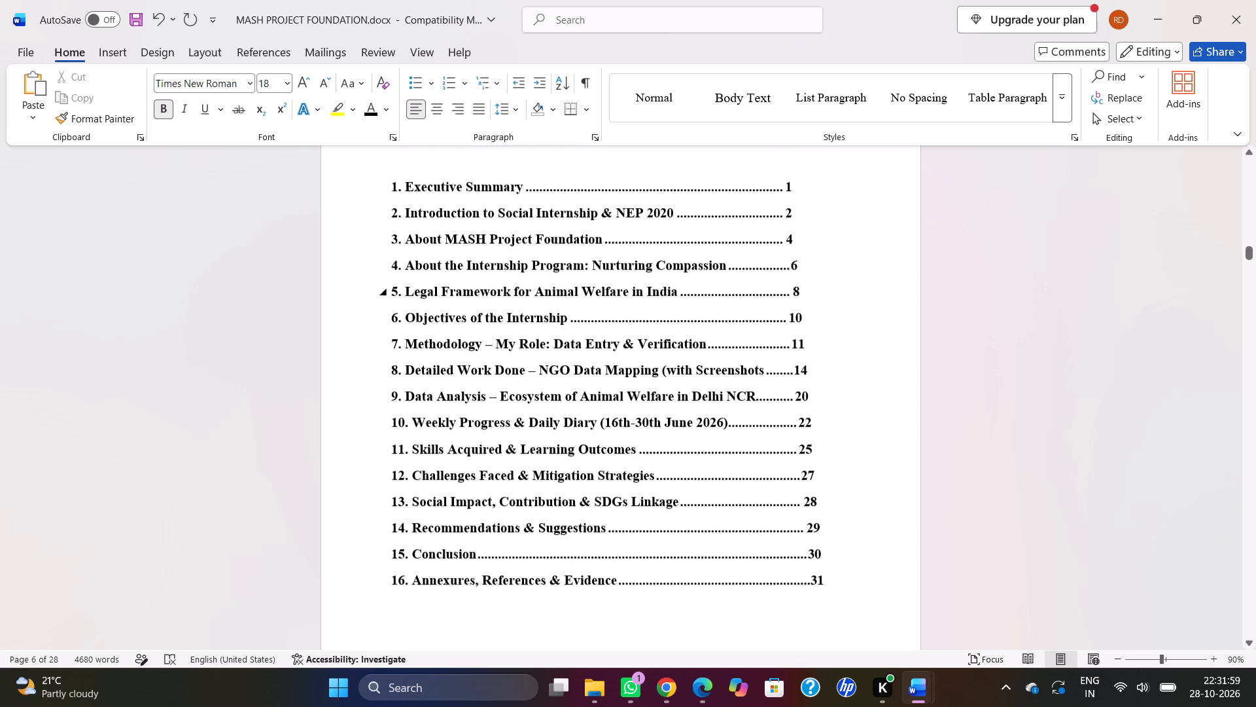
{"action": "scroll", "coordinate": [394, 274], "scroll_direction": "down", "scroll_amount": 2}
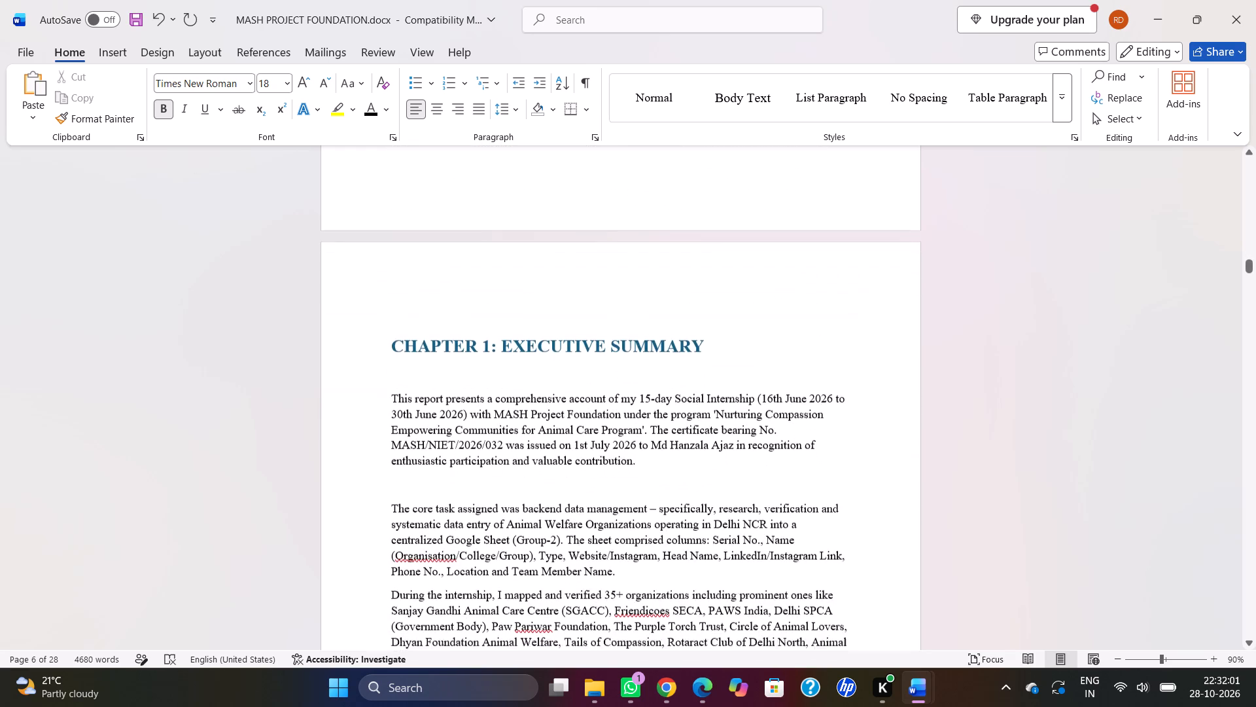
{"action": "scroll", "coordinate": [394, 274], "scroll_direction": "down", "scroll_amount": 6}
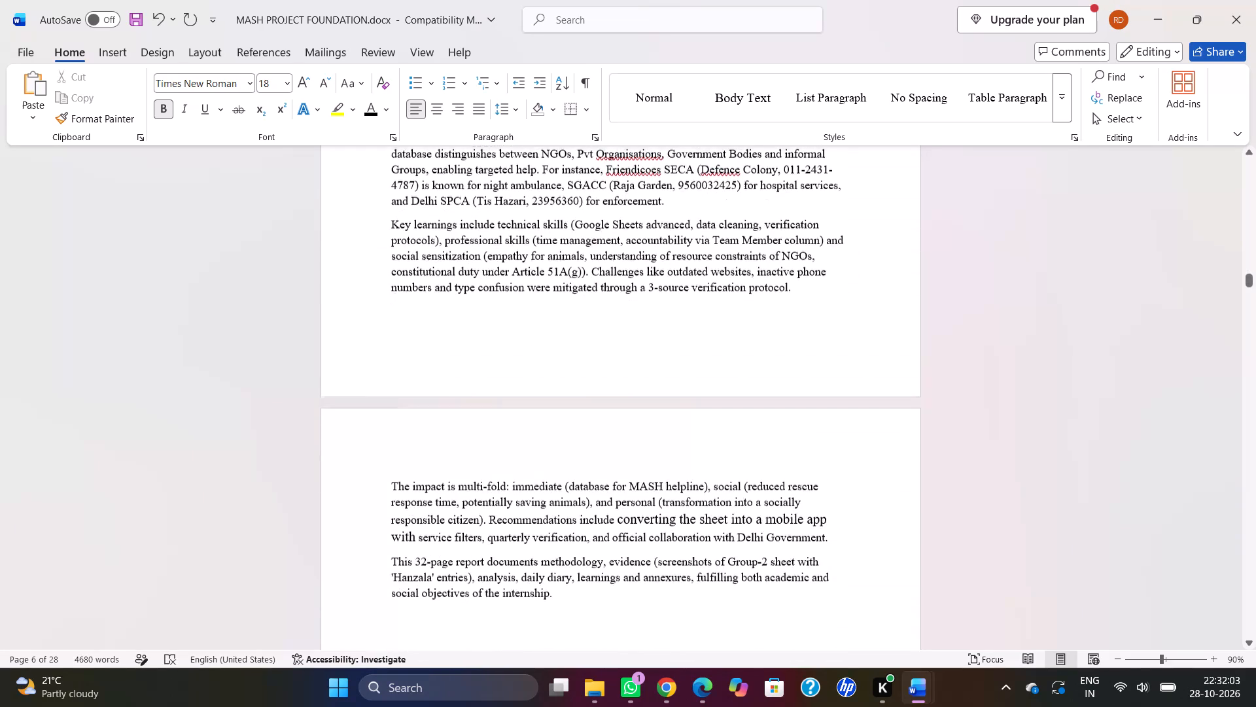
{"action": "scroll", "coordinate": [394, 274], "scroll_direction": "down", "scroll_amount": 5}
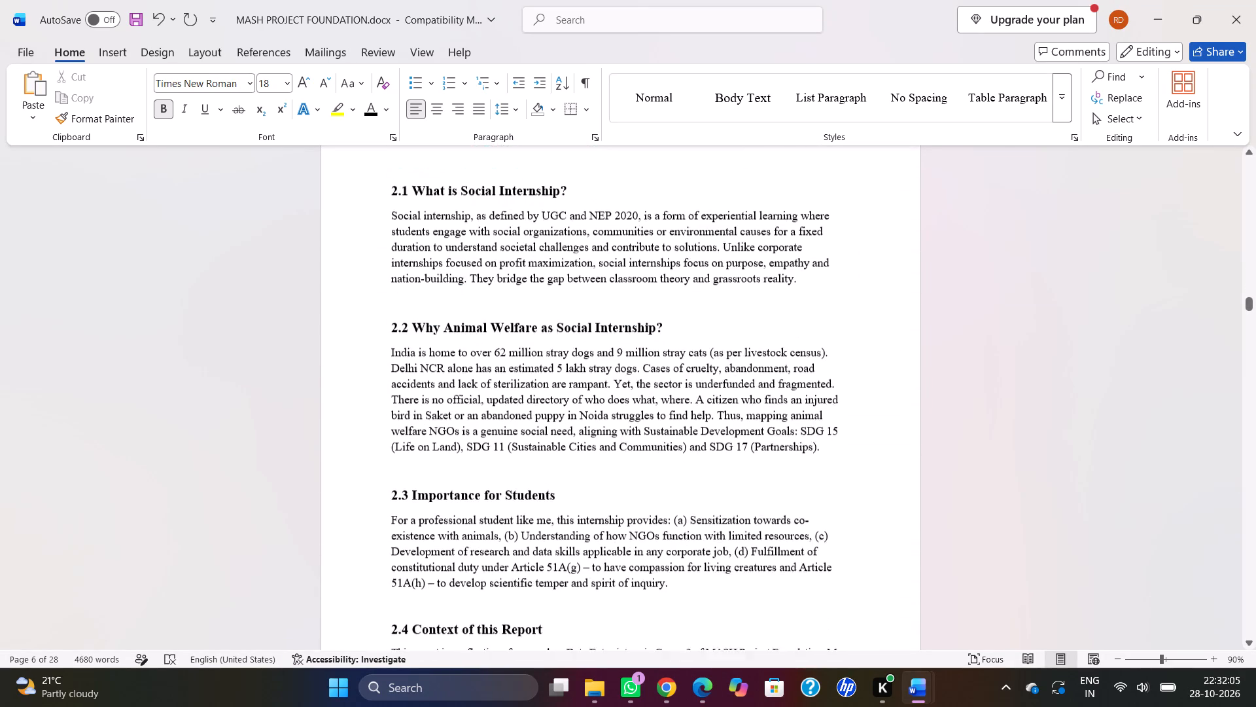
{"action": "scroll", "coordinate": [394, 274], "scroll_direction": "down", "scroll_amount": 6}
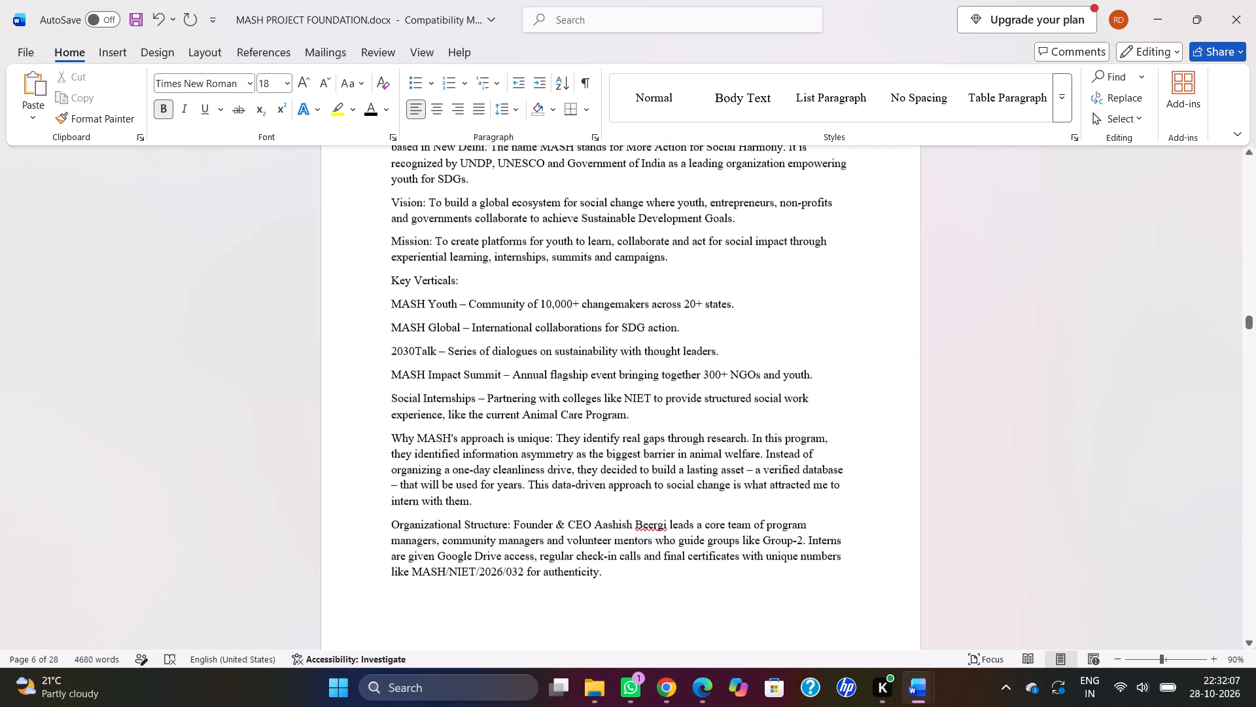
{"action": "scroll", "coordinate": [394, 274], "scroll_direction": "down", "scroll_amount": 6}
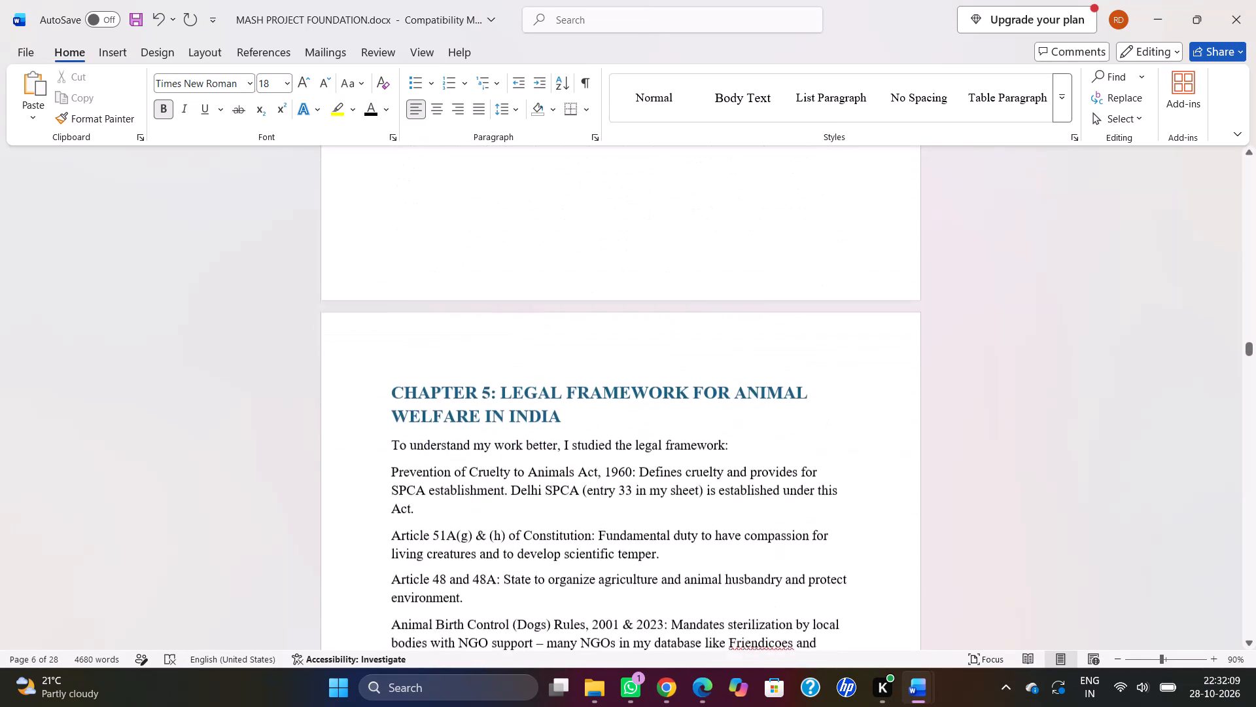
{"action": "scroll", "coordinate": [394, 274], "scroll_direction": "down", "scroll_amount": 6}
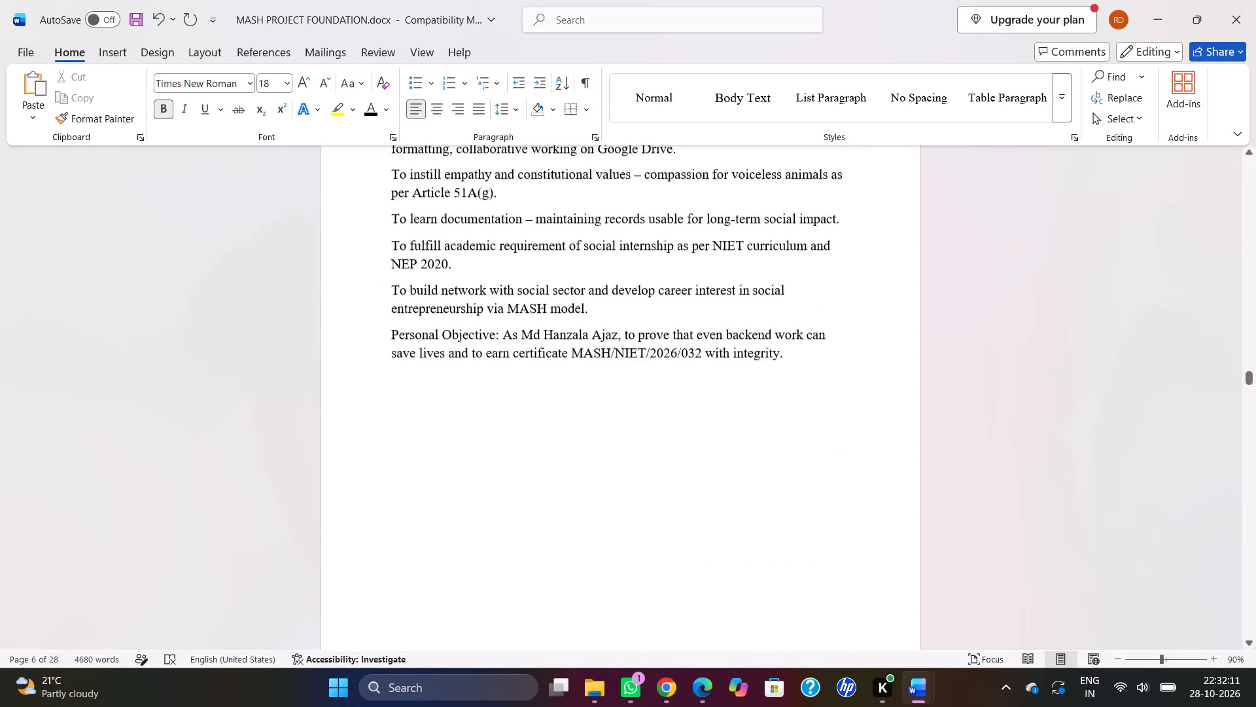
{"action": "scroll", "coordinate": [394, 274], "scroll_direction": "down", "scroll_amount": 6}
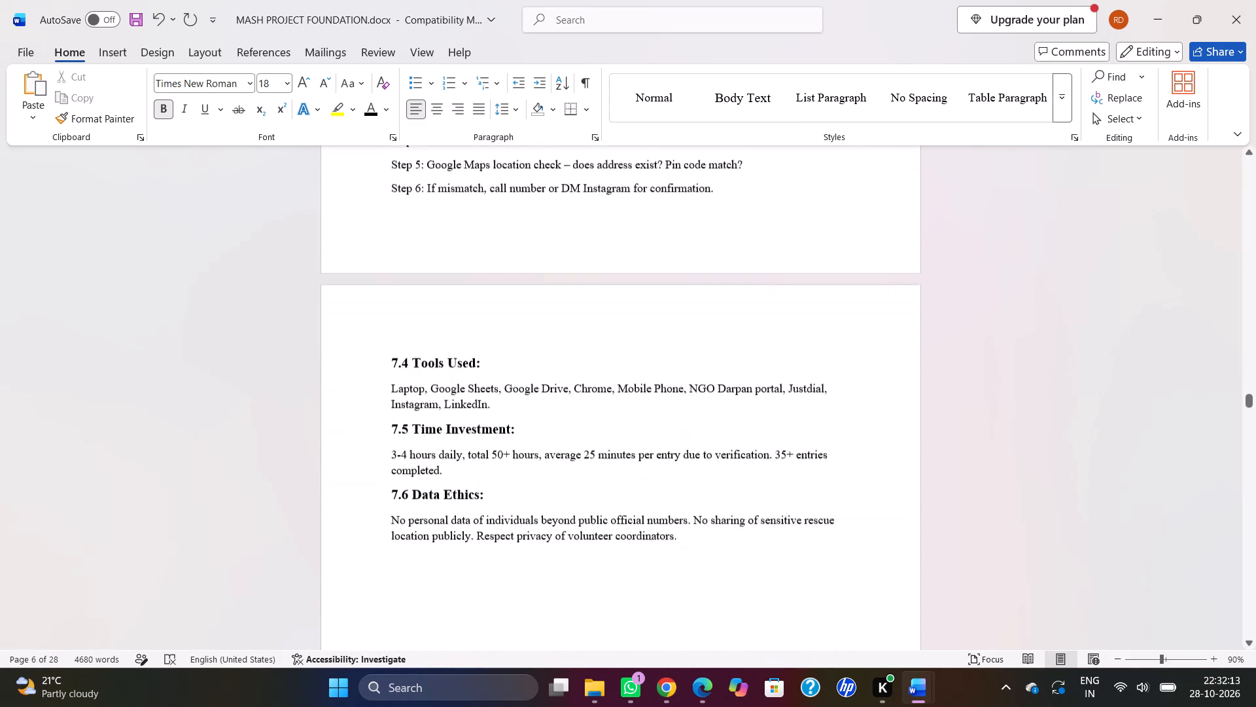
{"action": "scroll", "coordinate": [394, 274], "scroll_direction": "down", "scroll_amount": 5}
{"action": "scroll", "coordinate": [394, 274], "scroll_direction": "up", "scroll_amount": 1}
{"action": "scroll", "coordinate": [394, 274], "scroll_direction": "down", "scroll_amount": 4}
{"action": "scroll", "coordinate": [394, 274], "scroll_direction": "up", "scroll_amount": 1}
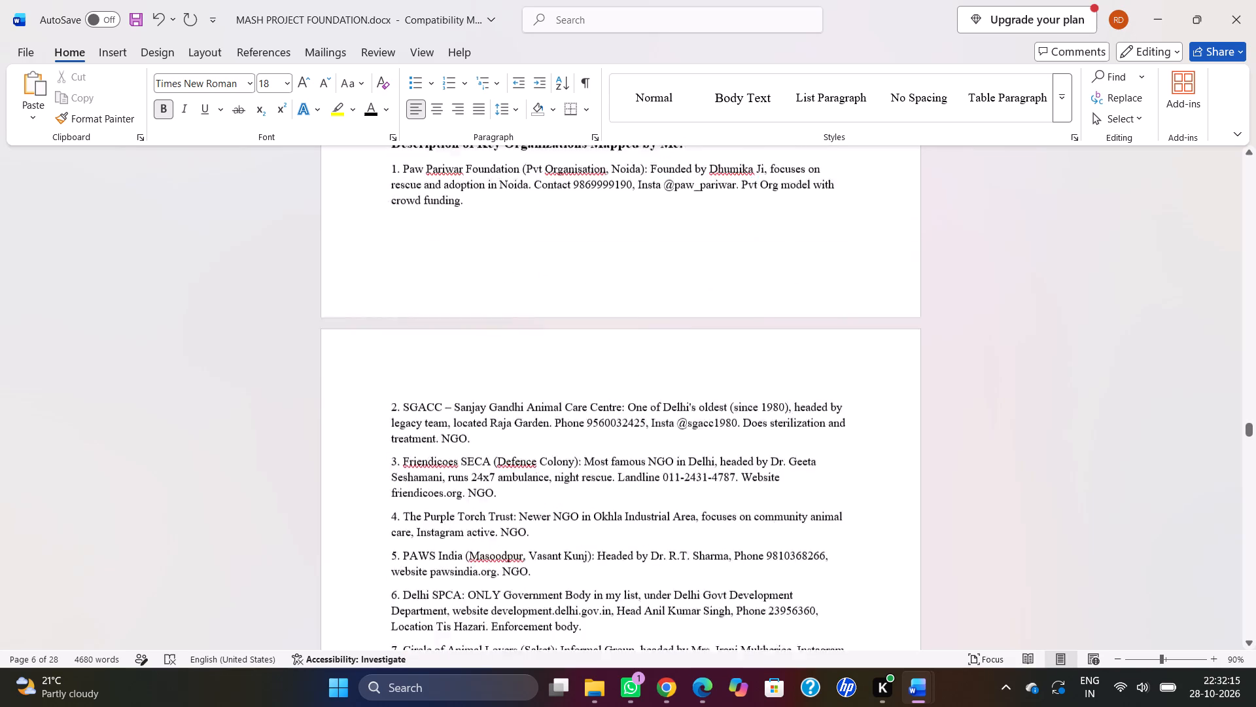
Return to the table of contents and examine its chapter entries and page numbers.
{"action": "scroll", "coordinate": [394, 274], "scroll_direction": "up", "scroll_amount": 20}
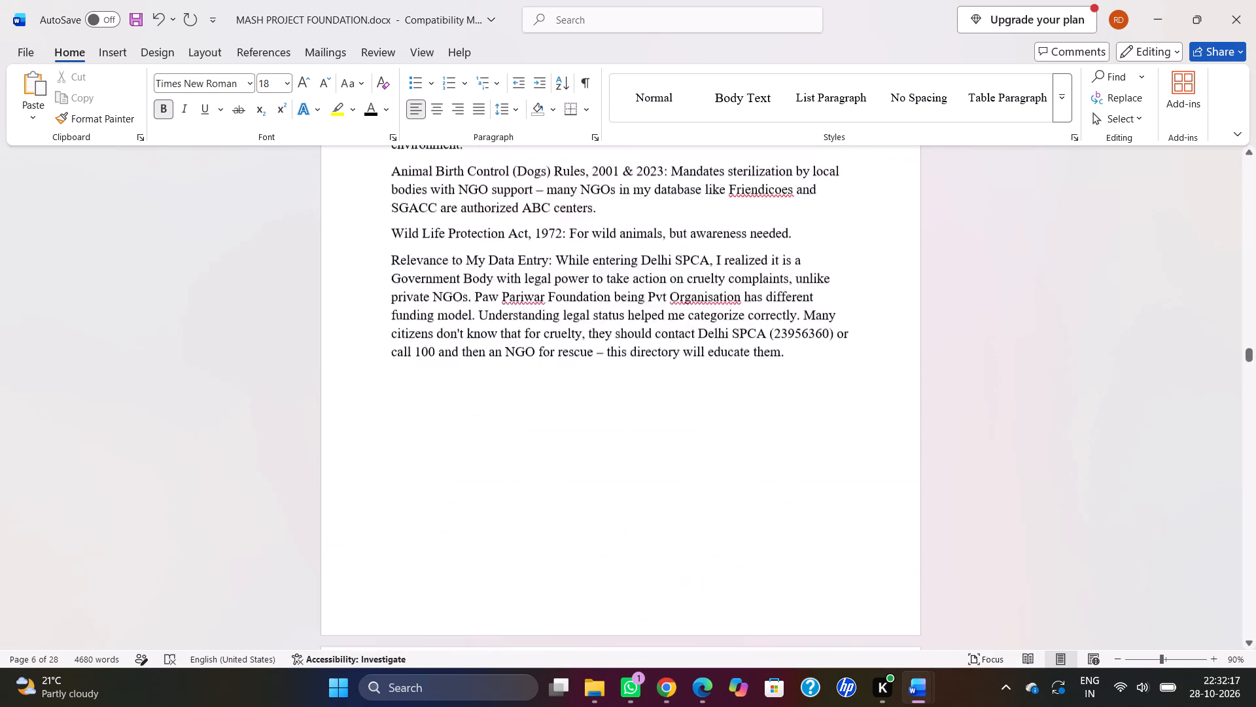
{"action": "scroll", "coordinate": [394, 274], "scroll_direction": "up", "scroll_amount": 10}
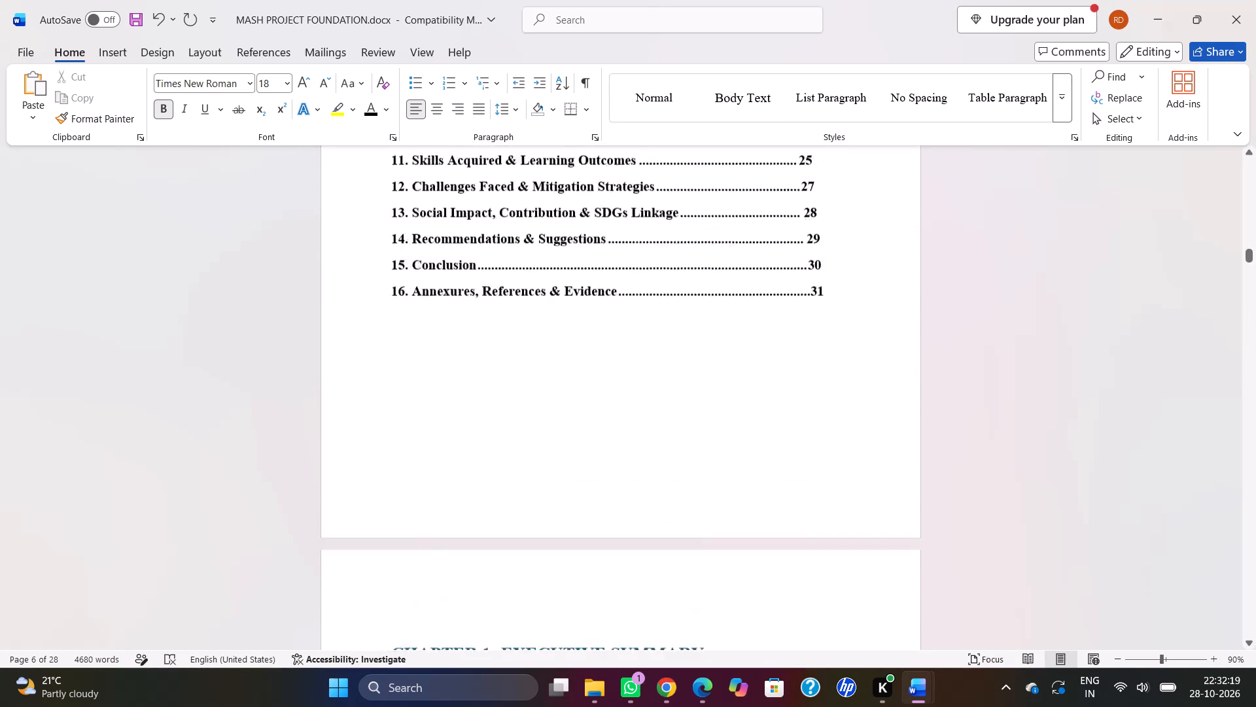
{"action": "scroll", "coordinate": [394, 274], "scroll_direction": "up", "scroll_amount": 2}
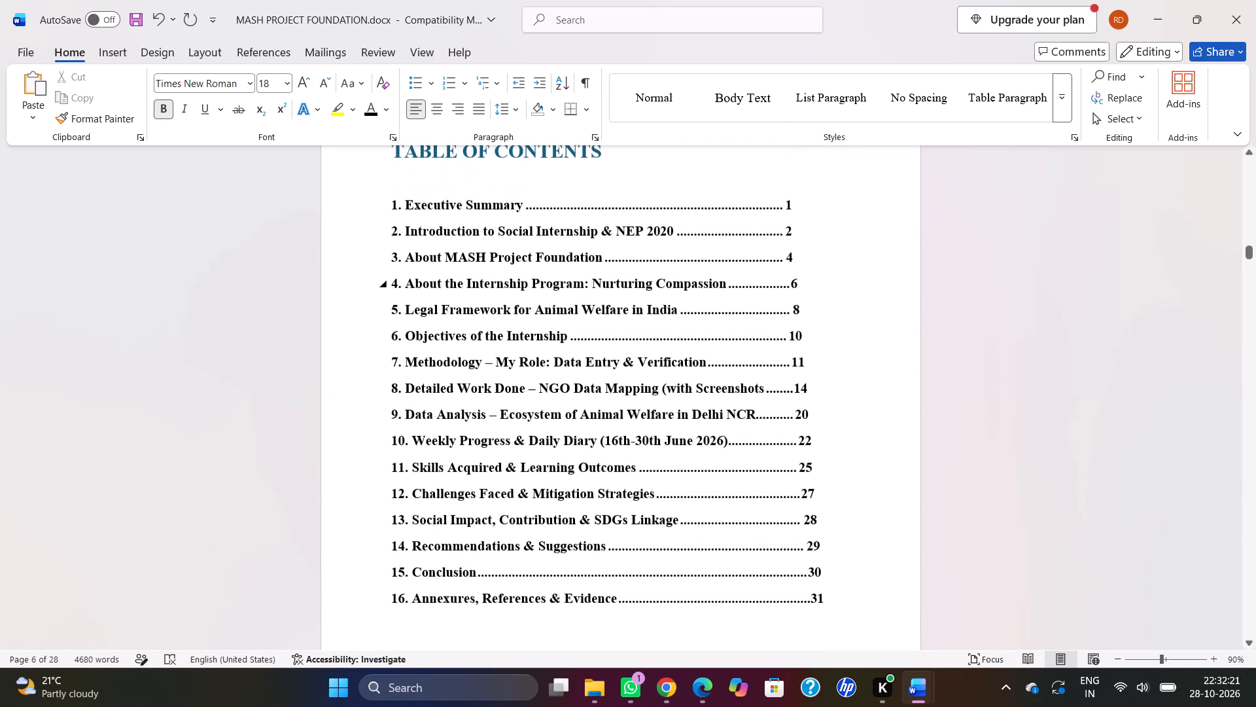
{"action": "scroll", "coordinate": [394, 274], "scroll_direction": "up", "scroll_amount": 1}
{"action": "scroll", "coordinate": [394, 274], "scroll_direction": "down", "scroll_amount": 2}
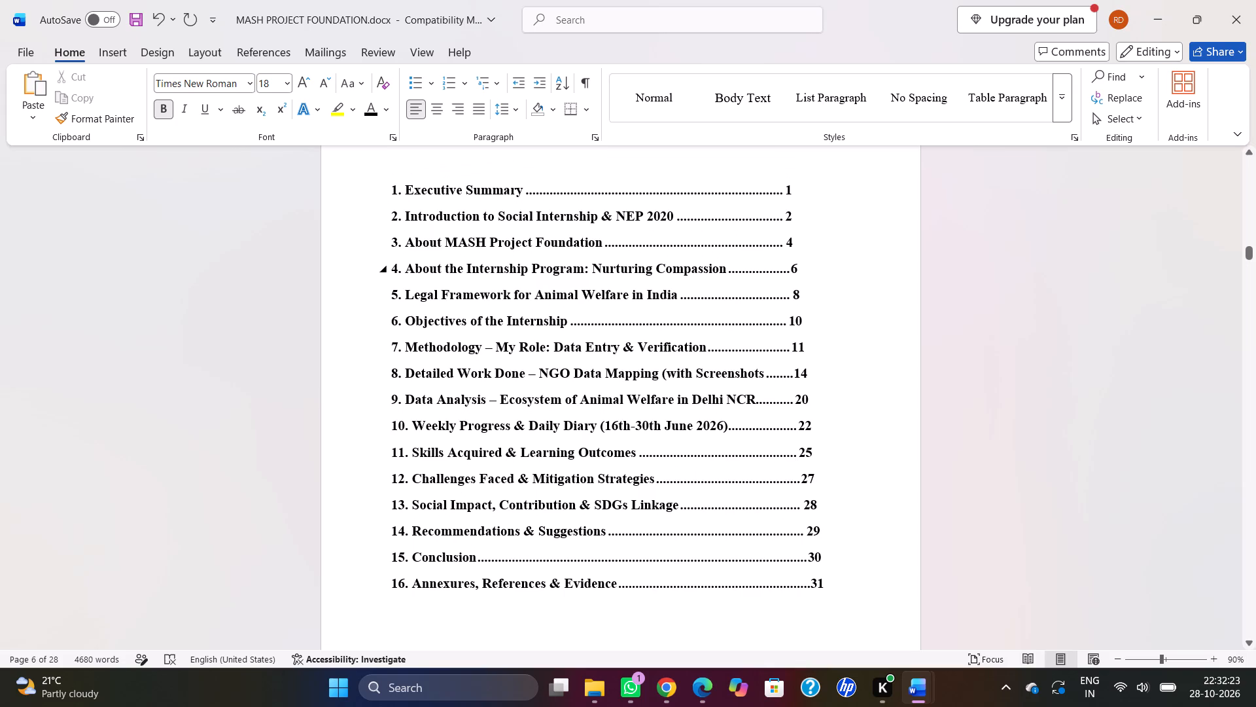
{"action": "scroll", "coordinate": [394, 274], "scroll_direction": "down", "scroll_amount": 1}
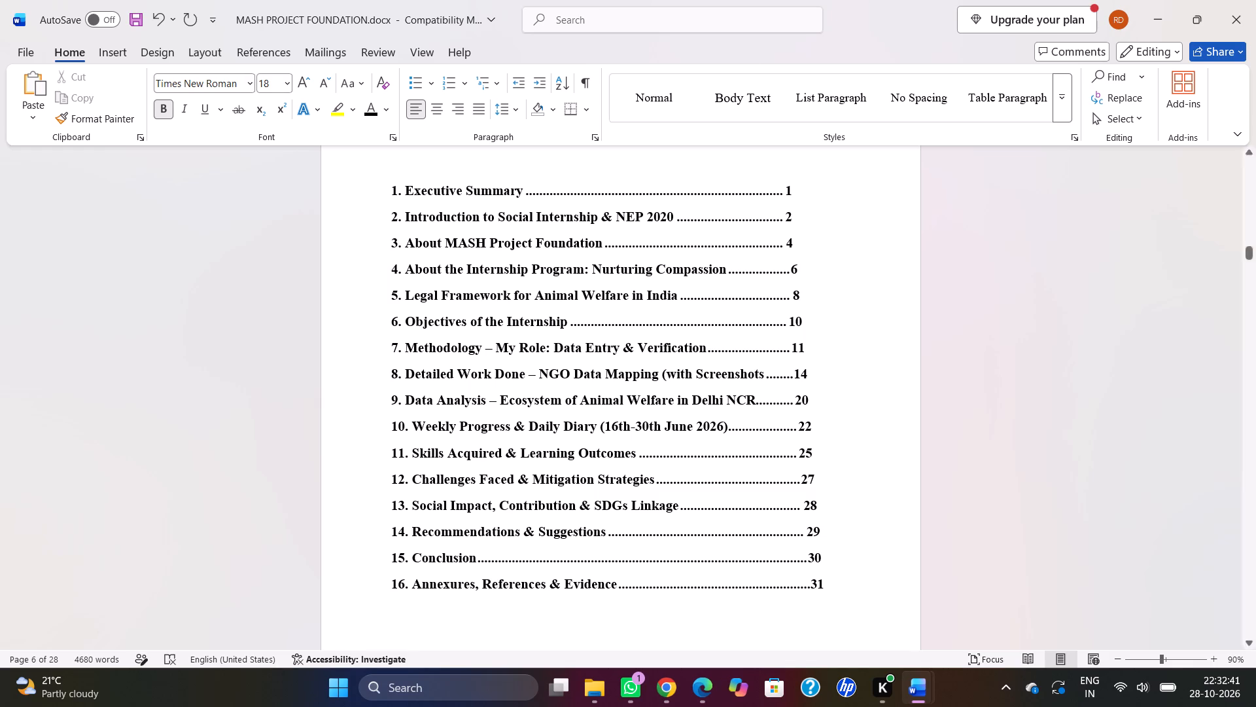
Examine the table of contents page and the text and spacing of Chapter 1: Executive Summary.
{"action": "scroll", "coordinate": [317, 335], "scroll_direction": "down", "scroll_amount": 7}
{"action": "scroll", "coordinate": [317, 335], "scroll_direction": "up", "scroll_amount": 1}
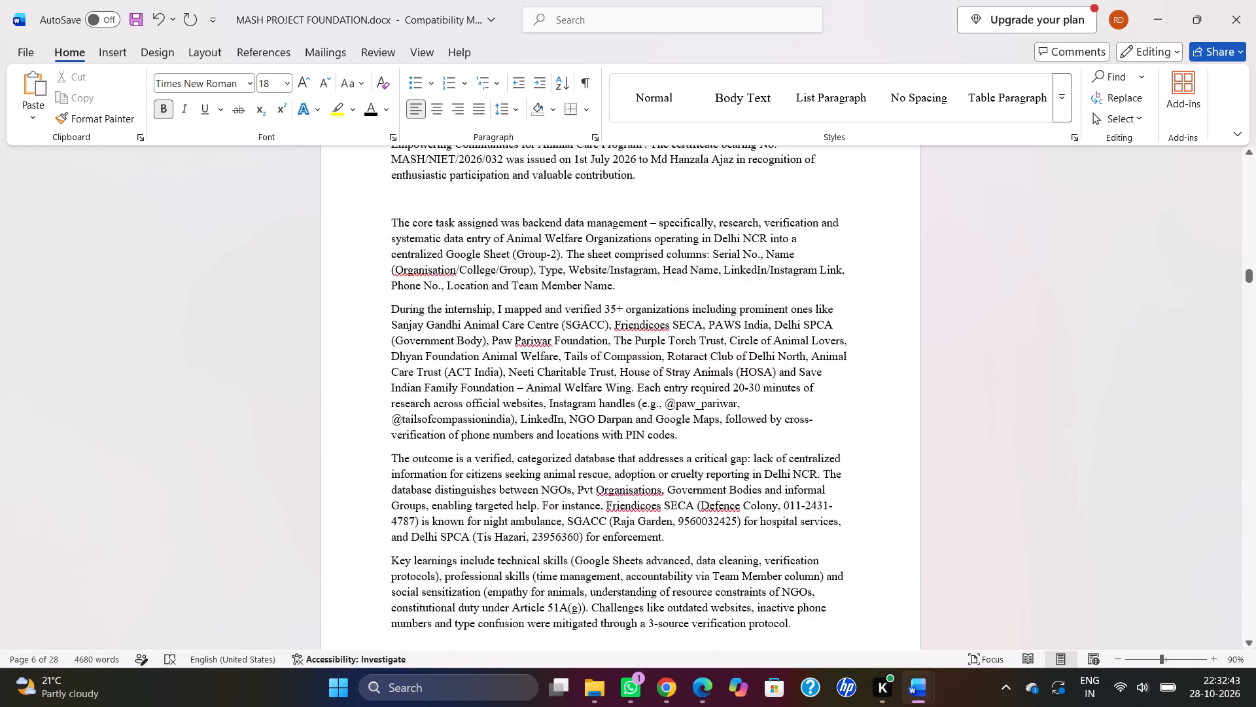
{"action": "scroll", "coordinate": [317, 335], "scroll_direction": "up", "scroll_amount": 1}
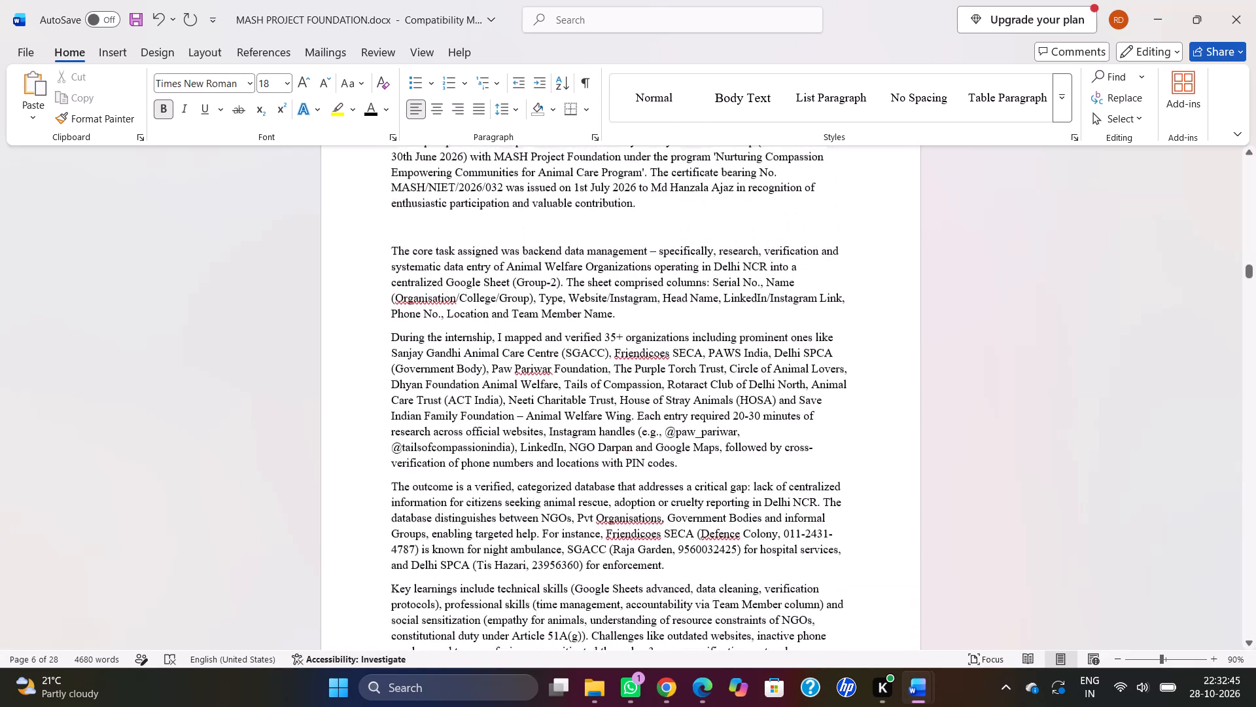
{"action": "scroll", "coordinate": [317, 335], "scroll_direction": "up", "scroll_amount": 6}
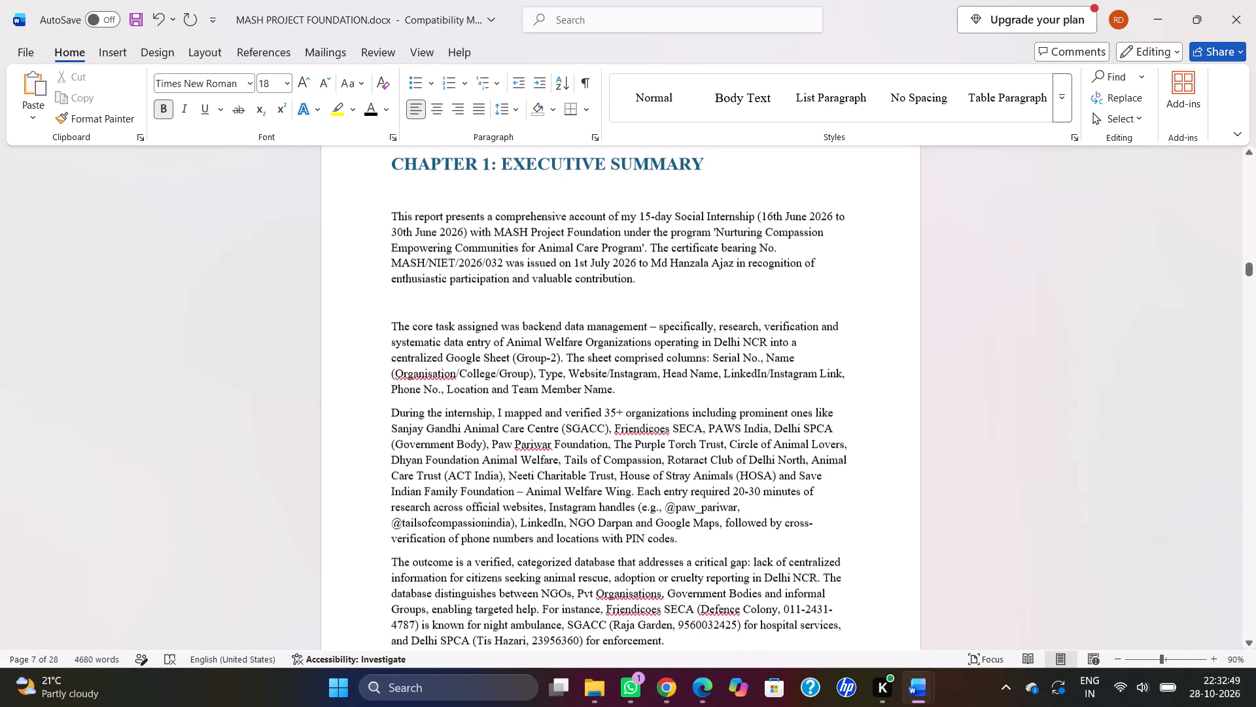
{"action": "scroll", "coordinate": [317, 335], "scroll_direction": "up", "scroll_amount": 3}
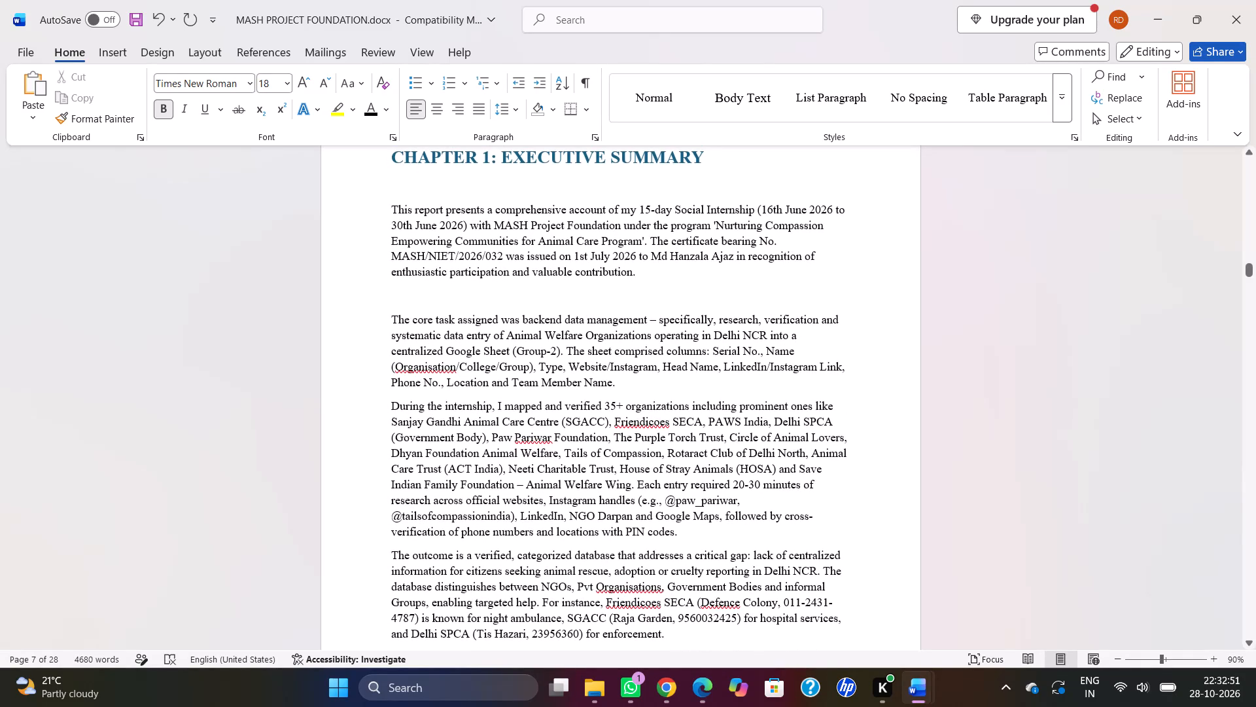
{"action": "scroll", "coordinate": [317, 288], "scroll_direction": "up", "scroll_amount": 5}
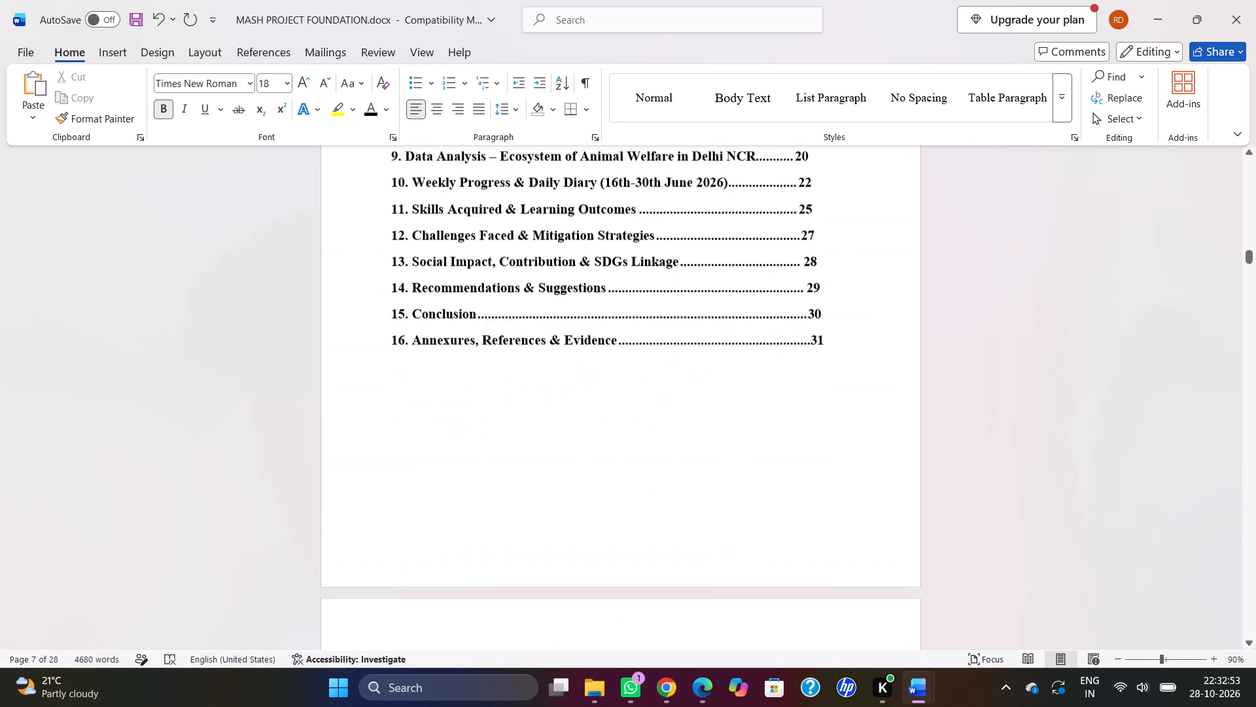
{"action": "scroll", "coordinate": [317, 288], "scroll_direction": "up", "scroll_amount": 1}
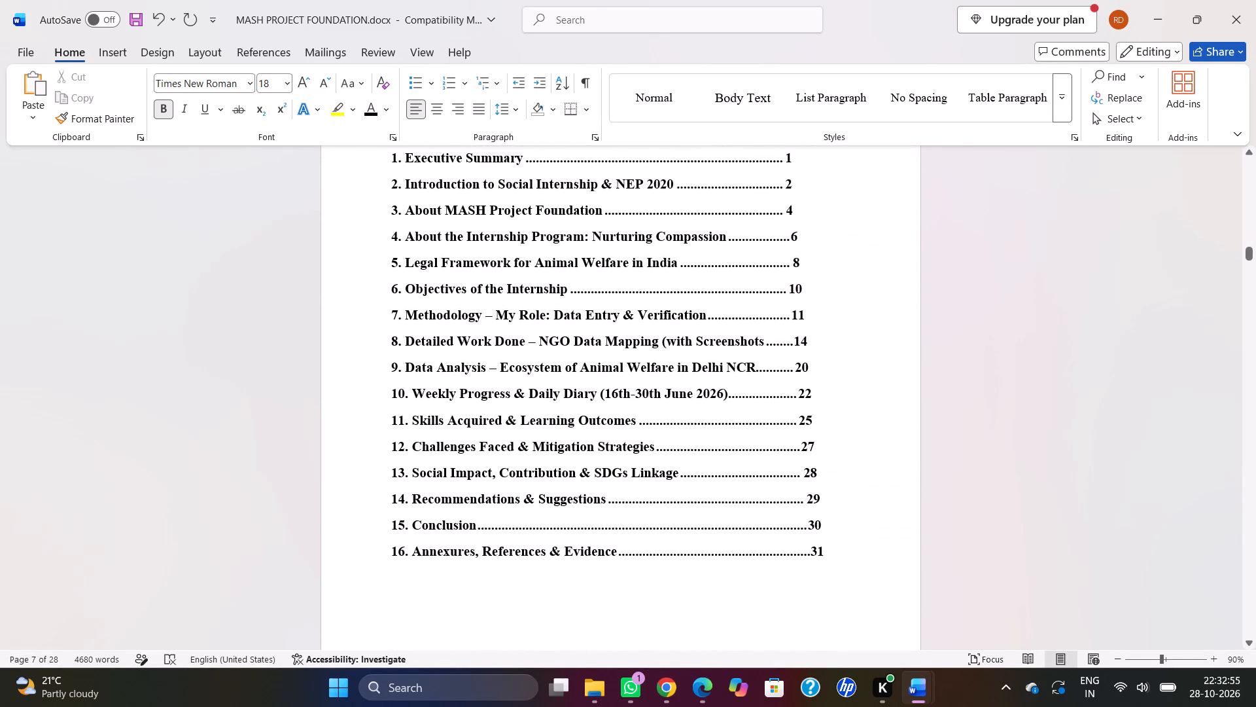
{"action": "scroll", "coordinate": [317, 288], "scroll_direction": "down", "scroll_amount": 1}
{"action": "scroll", "coordinate": [317, 288], "scroll_direction": "up", "scroll_amount": 1}
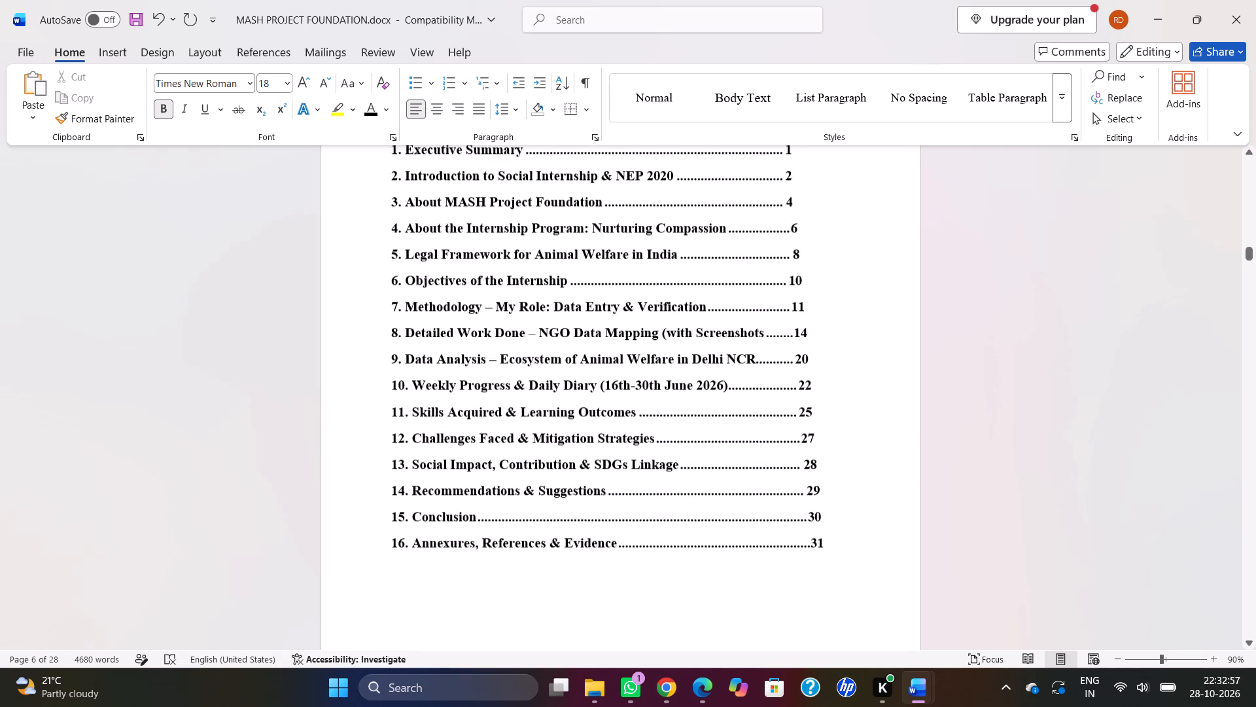
{"action": "scroll", "coordinate": [317, 288], "scroll_direction": "up", "scroll_amount": 3}
{"action": "scroll", "coordinate": [317, 288], "scroll_direction": "down", "scroll_amount": 1}
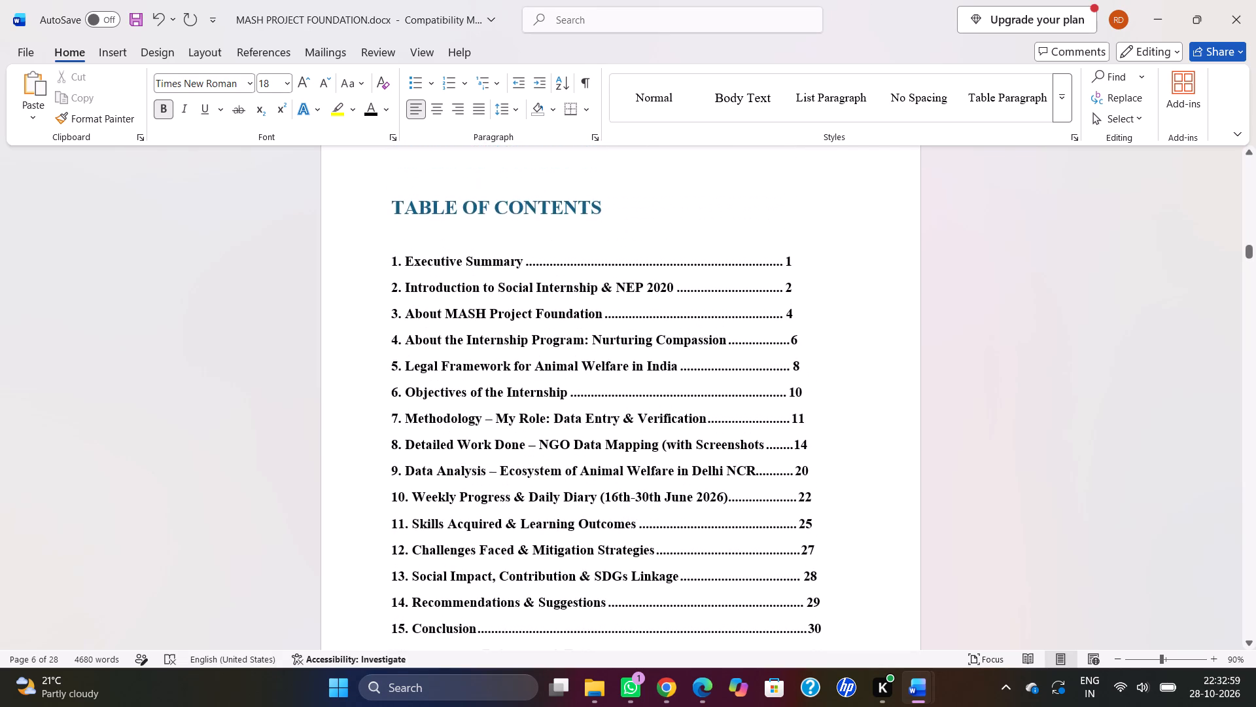
{"action": "scroll", "coordinate": [317, 288], "scroll_direction": "down", "scroll_amount": 2}
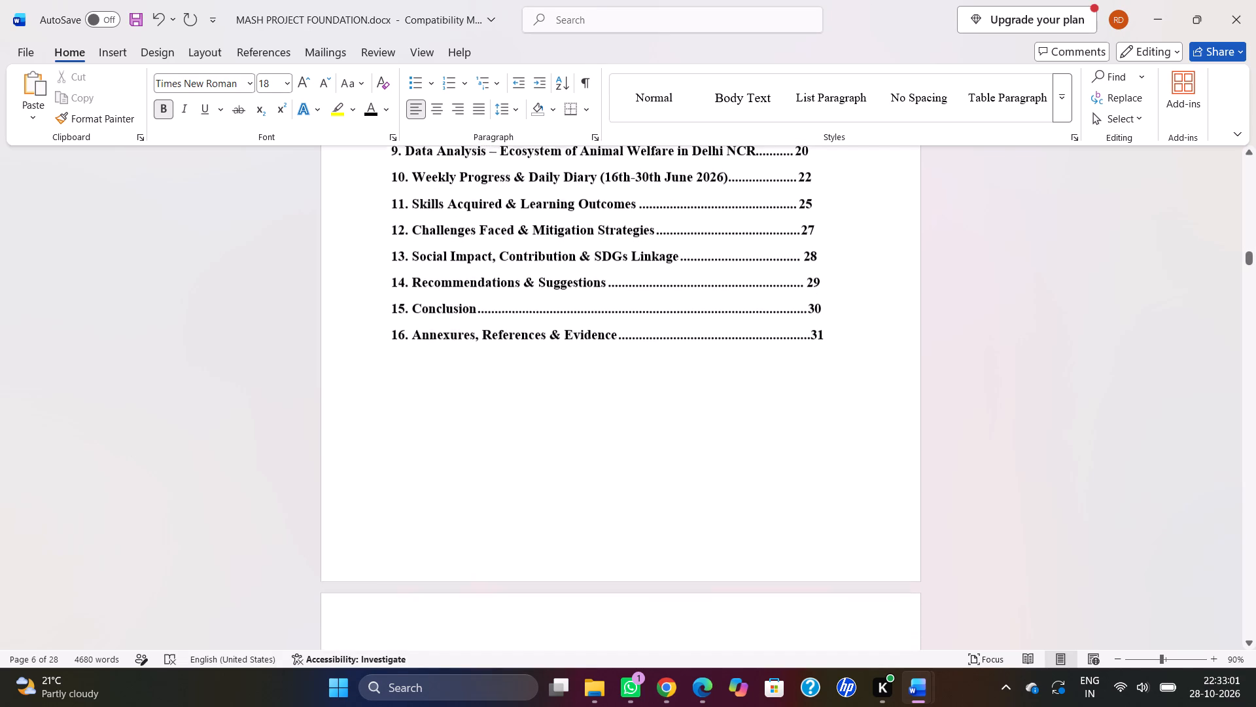
{"action": "scroll", "coordinate": [317, 288], "scroll_direction": "down", "scroll_amount": 3}
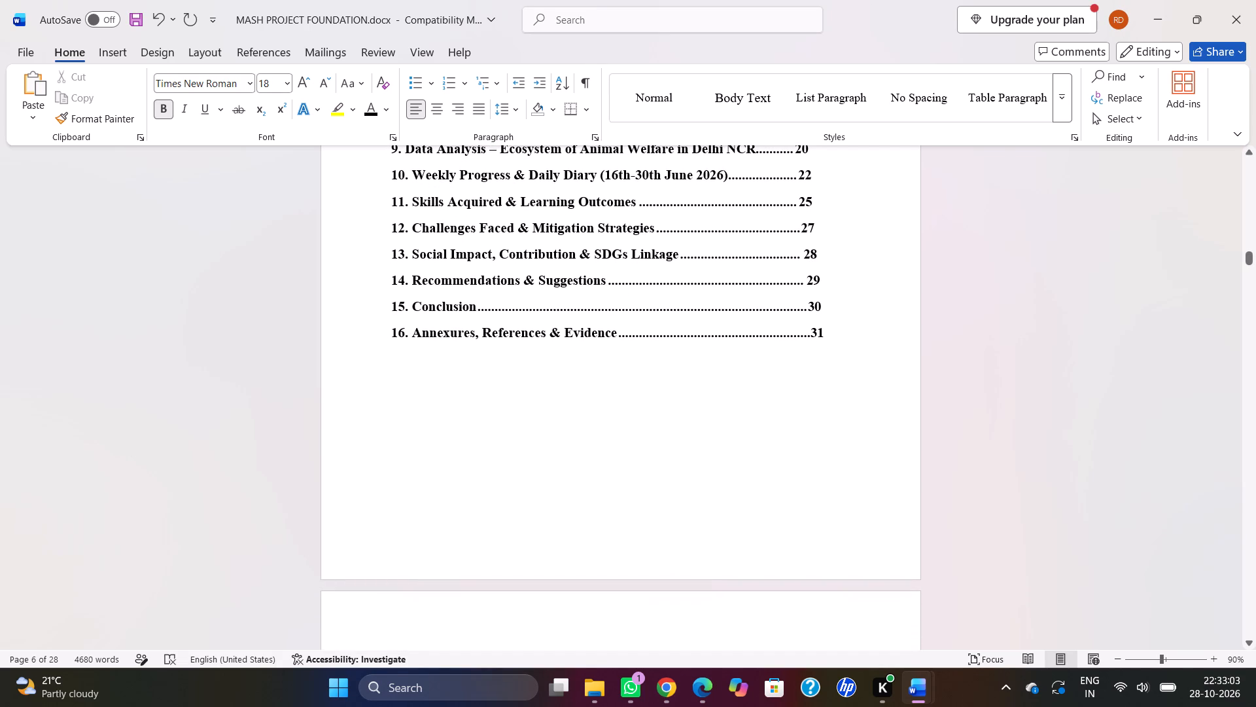
{"action": "scroll", "coordinate": [317, 288], "scroll_direction": "down", "scroll_amount": 3}
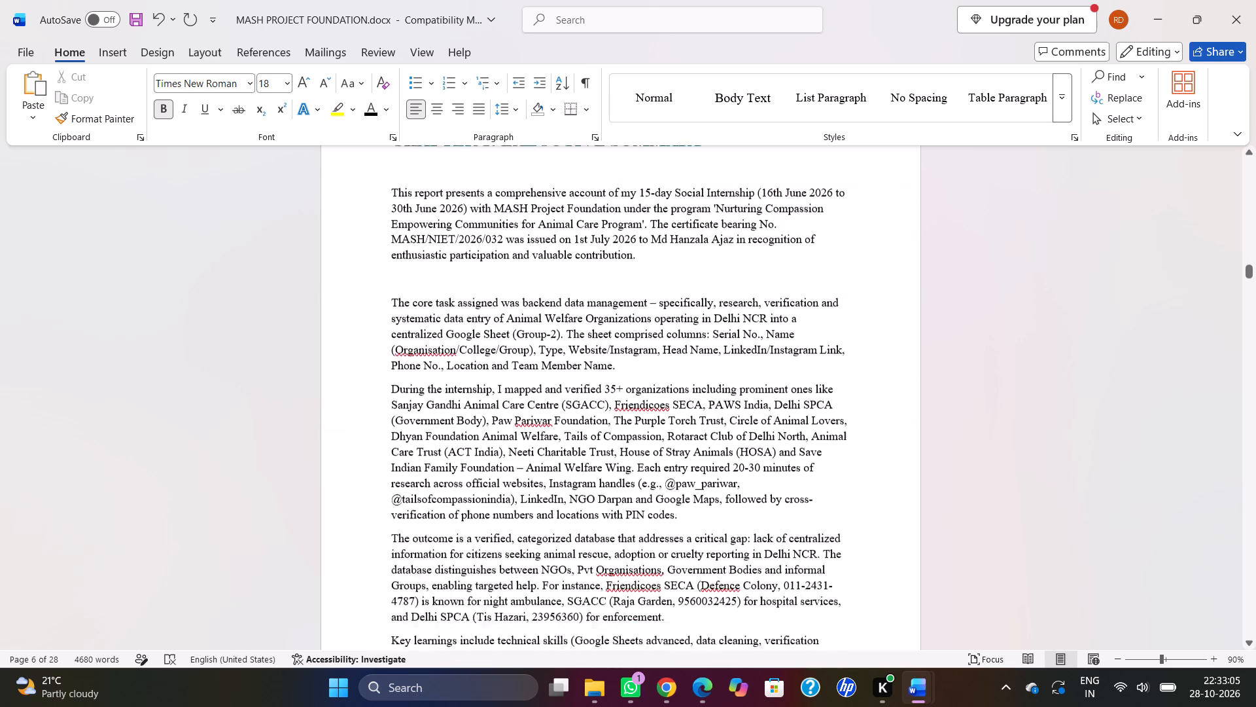
{"action": "scroll", "coordinate": [317, 288], "scroll_direction": "down", "scroll_amount": 2}
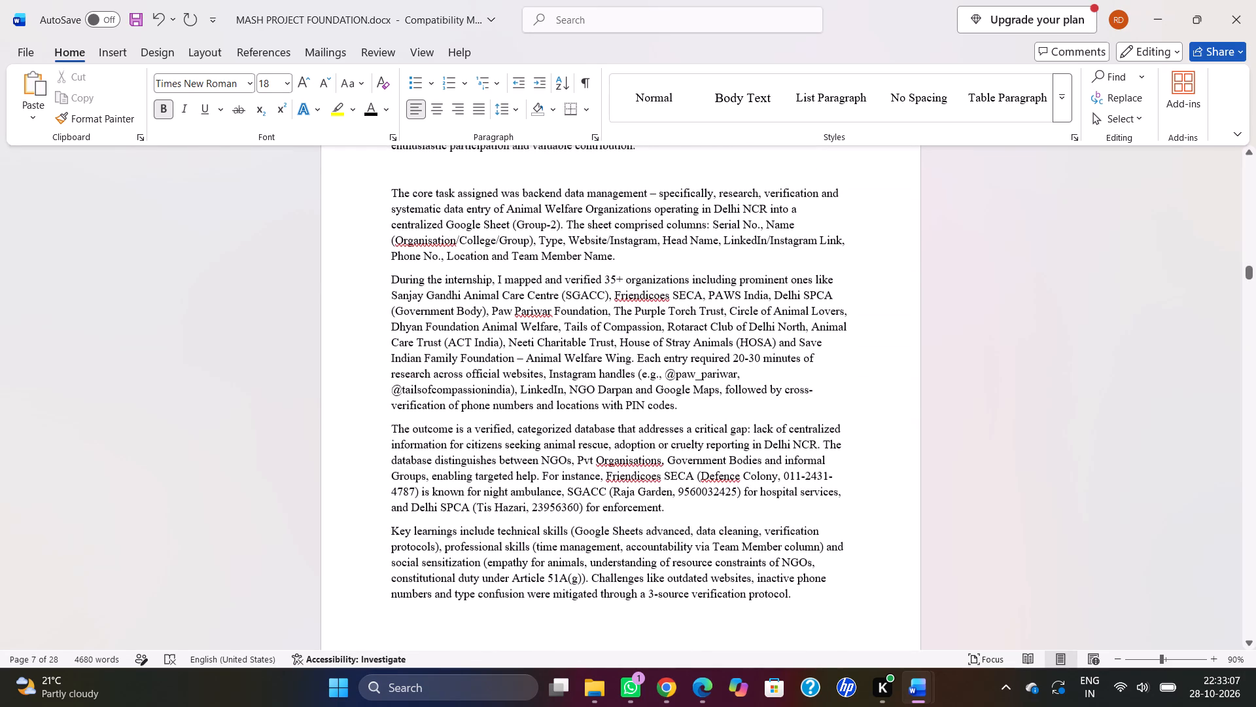
Remove the extra blank line between the first and second paragraphs of Chapter 1: Executive Summary.
{"action": "scroll", "coordinate": [317, 288], "scroll_direction": "up", "scroll_amount": 2}
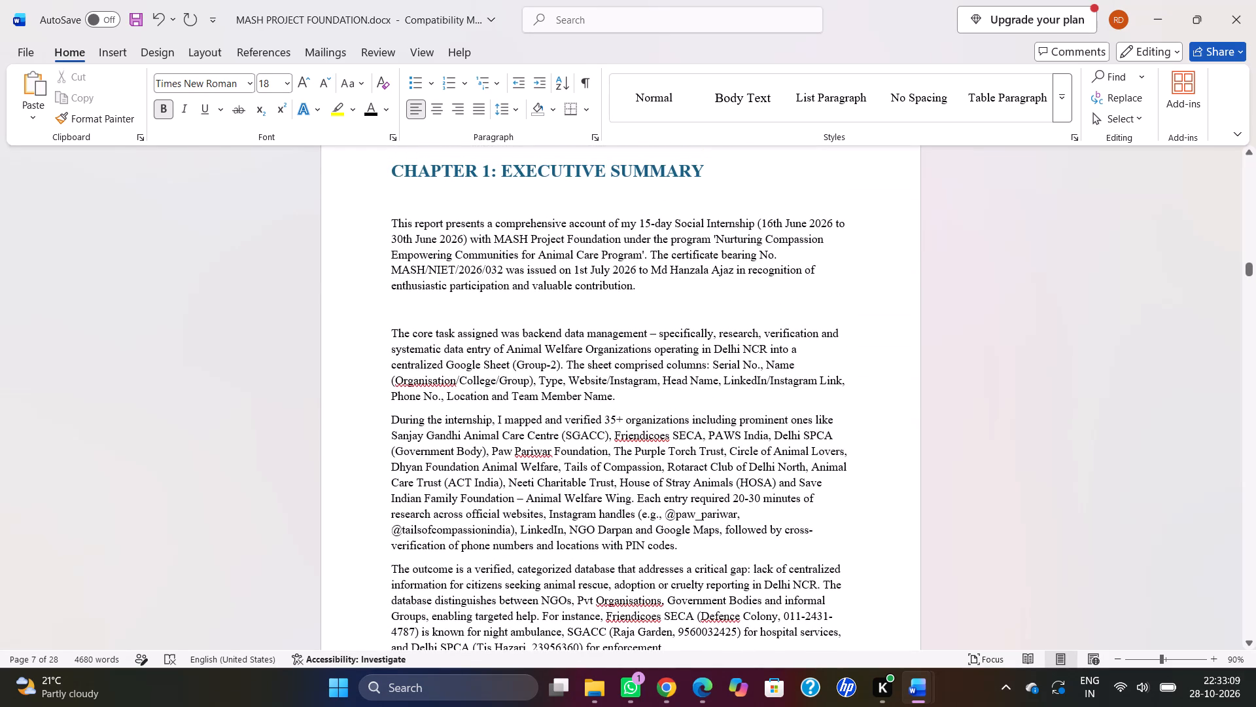
{"action": "left_click", "coordinate": [407, 323]}
{"action": "key", "text": "BackSpace"}
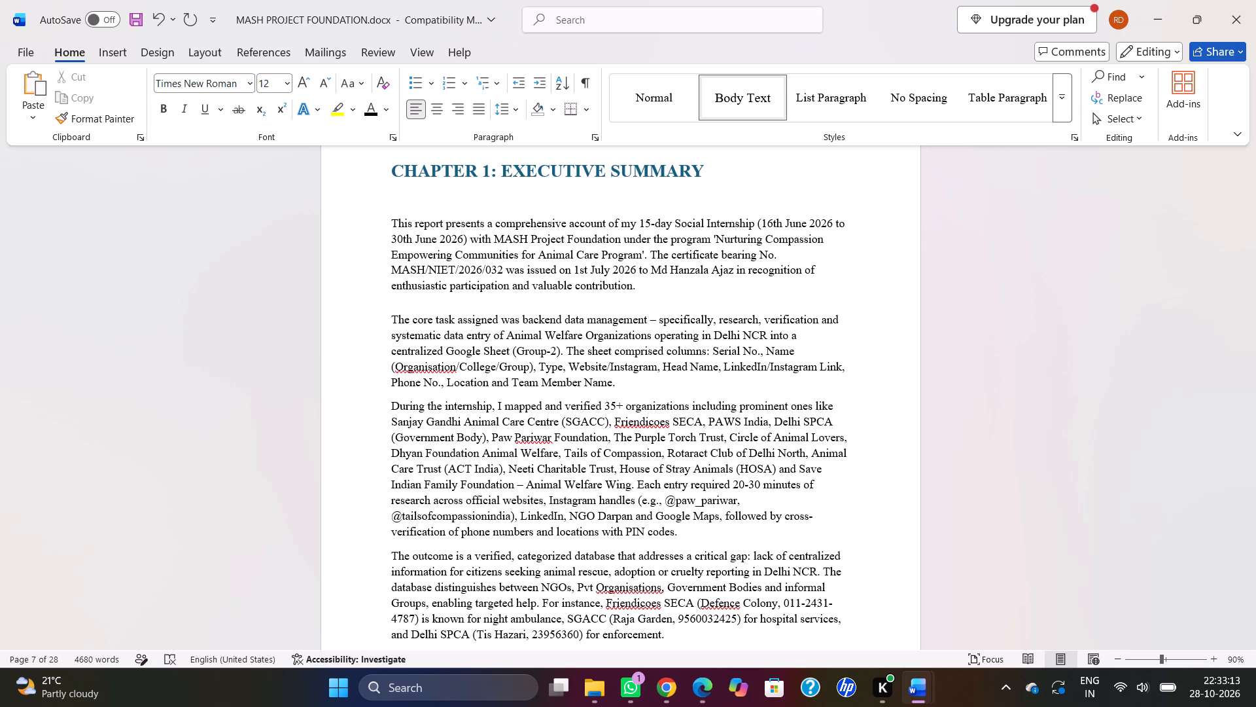
Set the body text of the first Executive Summary page, through the "3-source verification protocol" sentence, to font size 14.
{"action": "scroll", "coordinate": [407, 323], "scroll_direction": "down", "scroll_amount": 1}
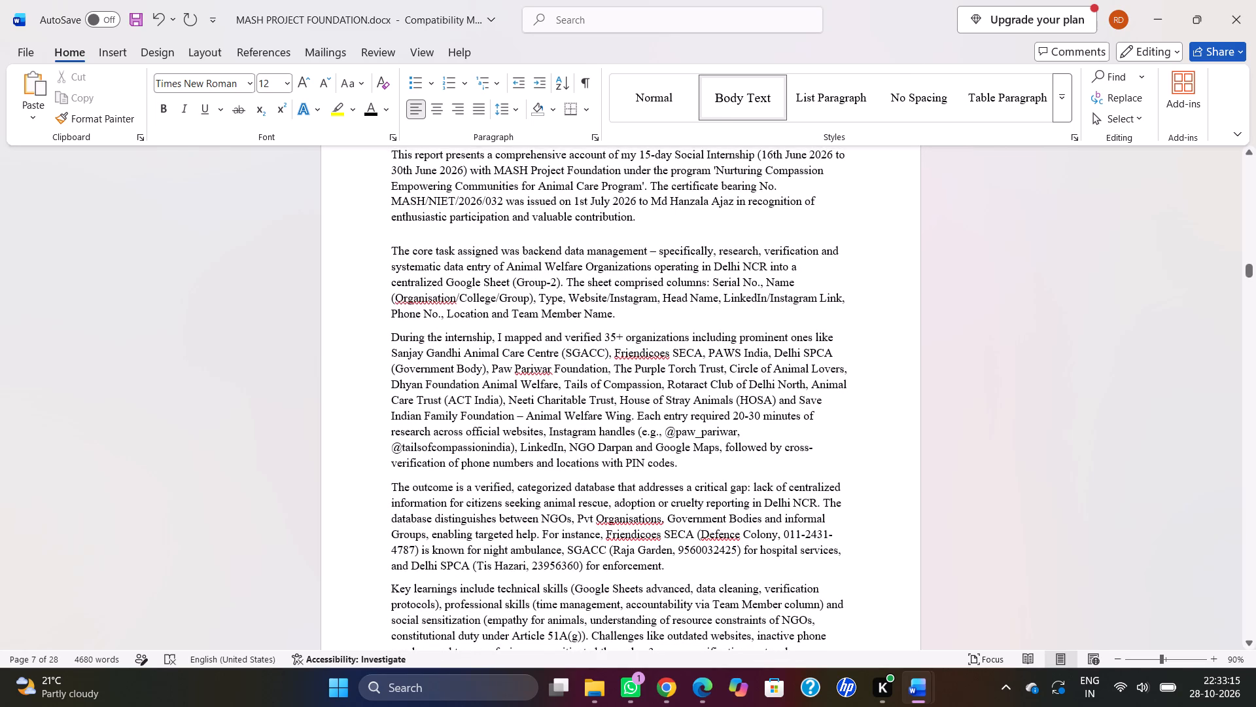
{"action": "scroll", "coordinate": [407, 323], "scroll_direction": "down", "scroll_amount": 1}
{"action": "scroll", "coordinate": [407, 323], "scroll_direction": "down", "scroll_amount": 3, "text": "ctrl"}
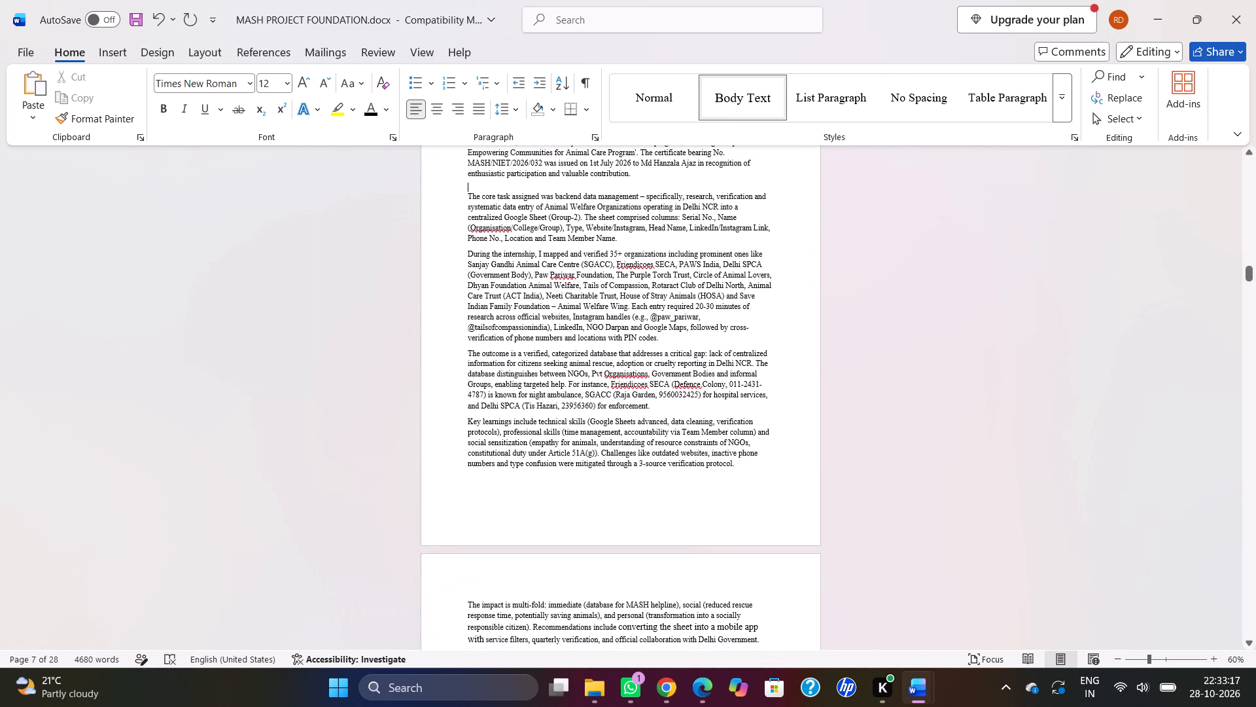
{"action": "scroll", "coordinate": [444, 295], "scroll_direction": "up", "scroll_amount": 1}
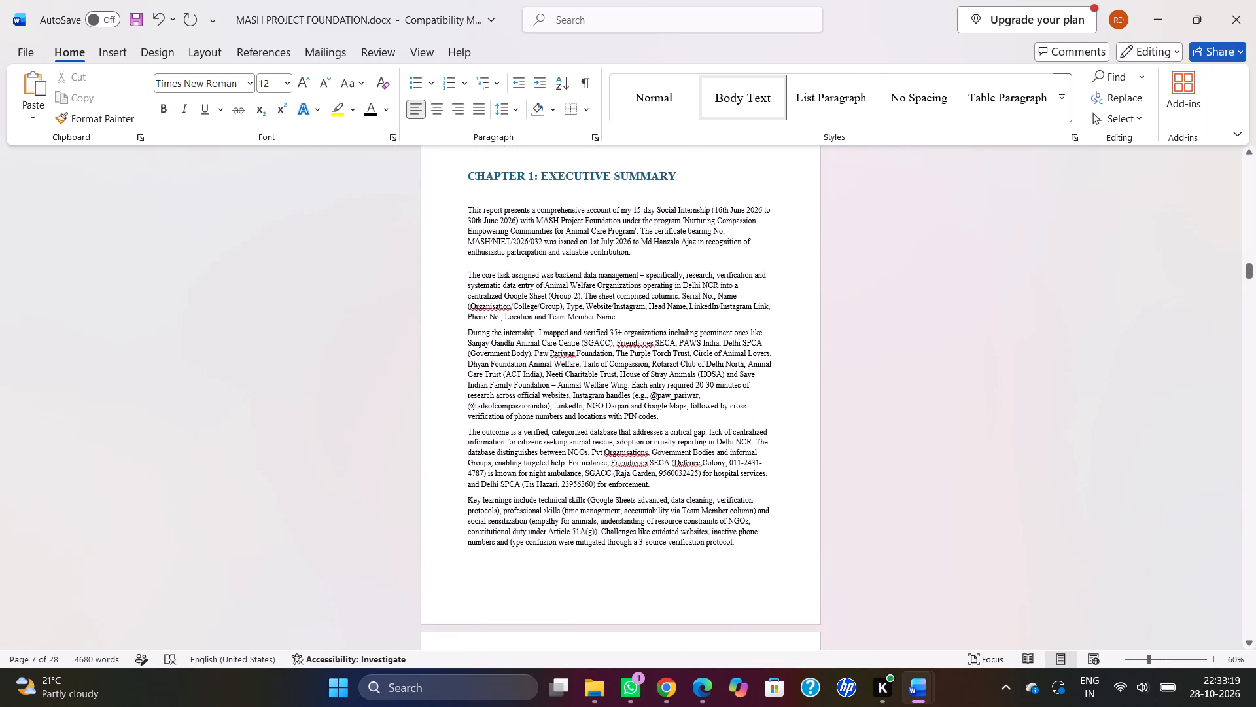
{"action": "left_click_drag", "start_coordinate": [466, 206], "coordinate": [714, 528]}
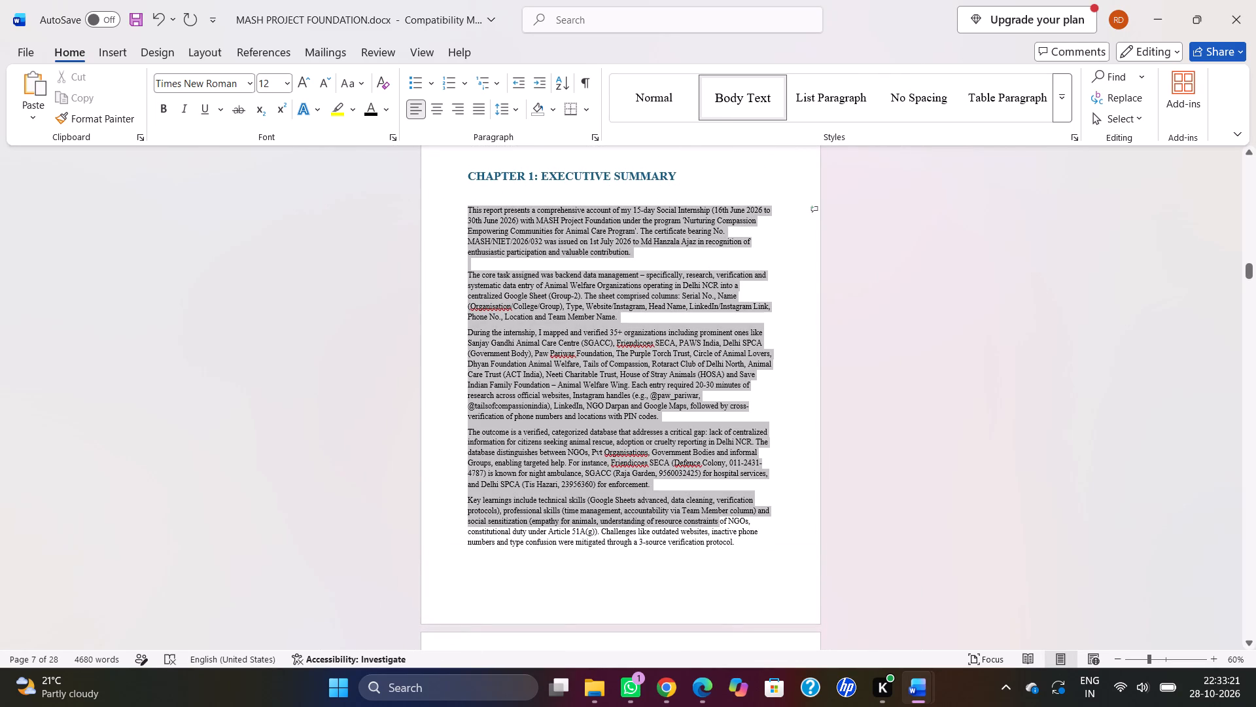
{"action": "left_click_drag", "start_coordinate": [714, 528], "coordinate": [733, 544]}
{"action": "left_click", "coordinate": [858, 496]}
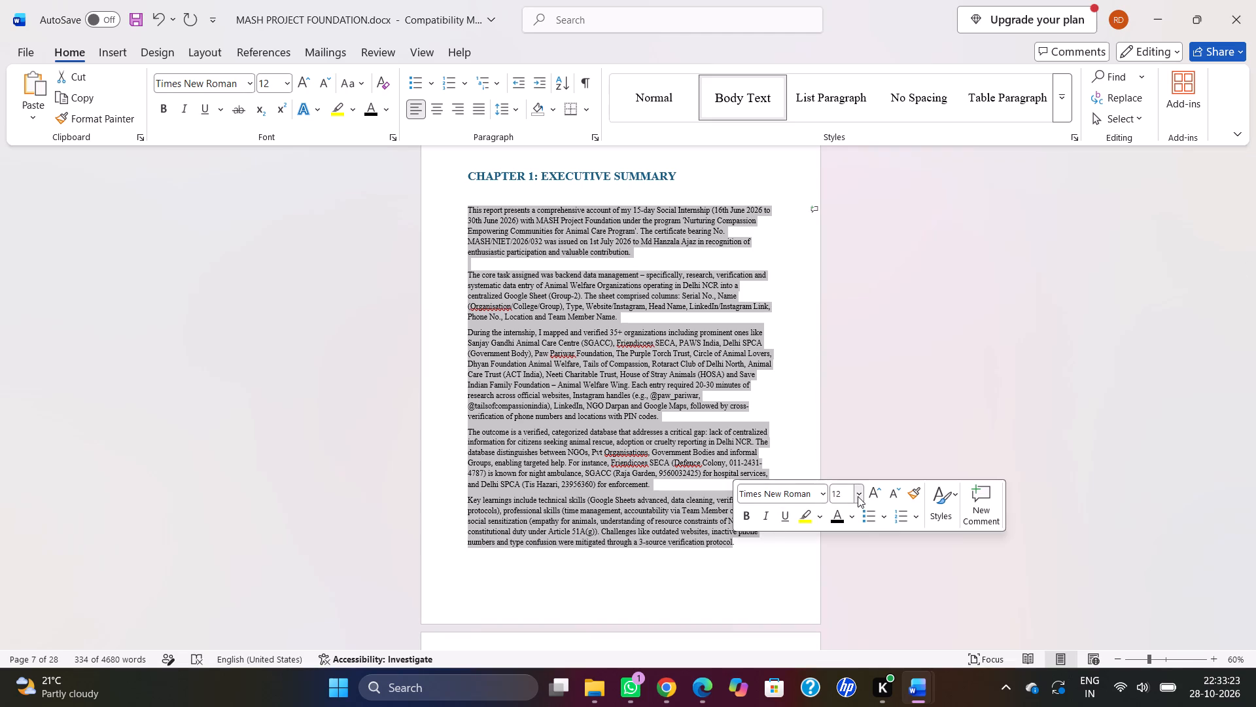
{"action": "left_click", "coordinate": [841, 280]}
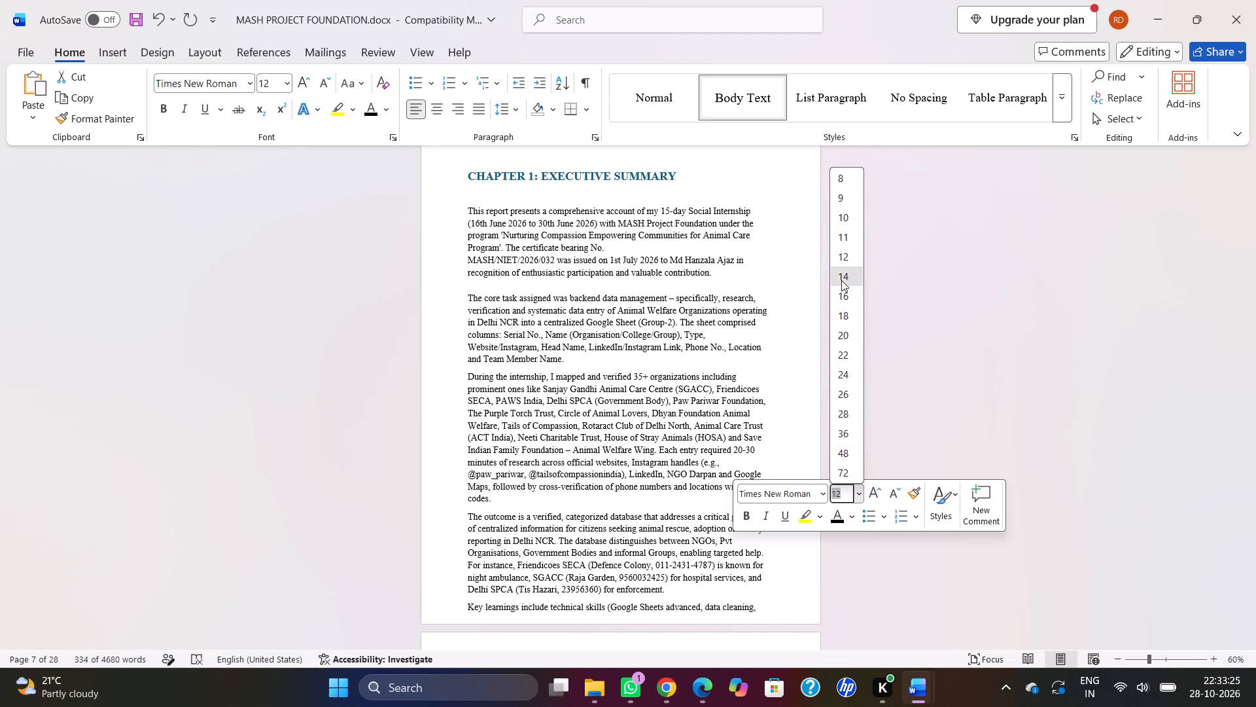
{"action": "left_click", "coordinate": [702, 346]}
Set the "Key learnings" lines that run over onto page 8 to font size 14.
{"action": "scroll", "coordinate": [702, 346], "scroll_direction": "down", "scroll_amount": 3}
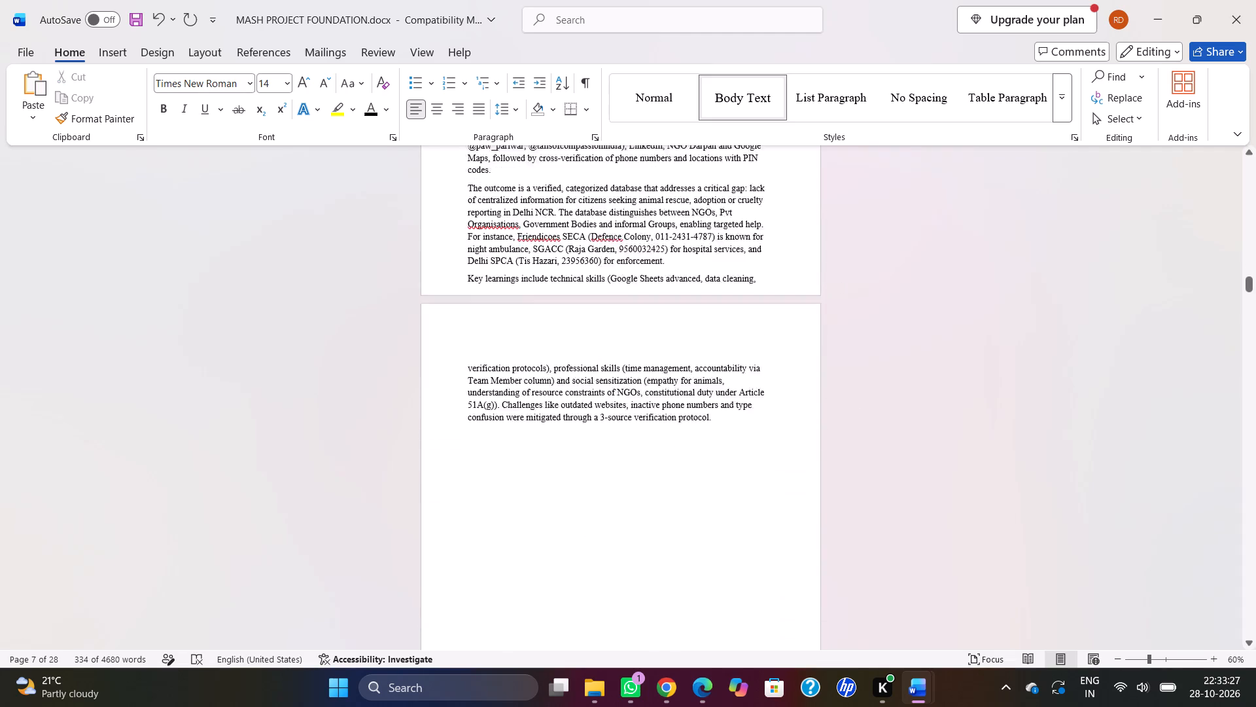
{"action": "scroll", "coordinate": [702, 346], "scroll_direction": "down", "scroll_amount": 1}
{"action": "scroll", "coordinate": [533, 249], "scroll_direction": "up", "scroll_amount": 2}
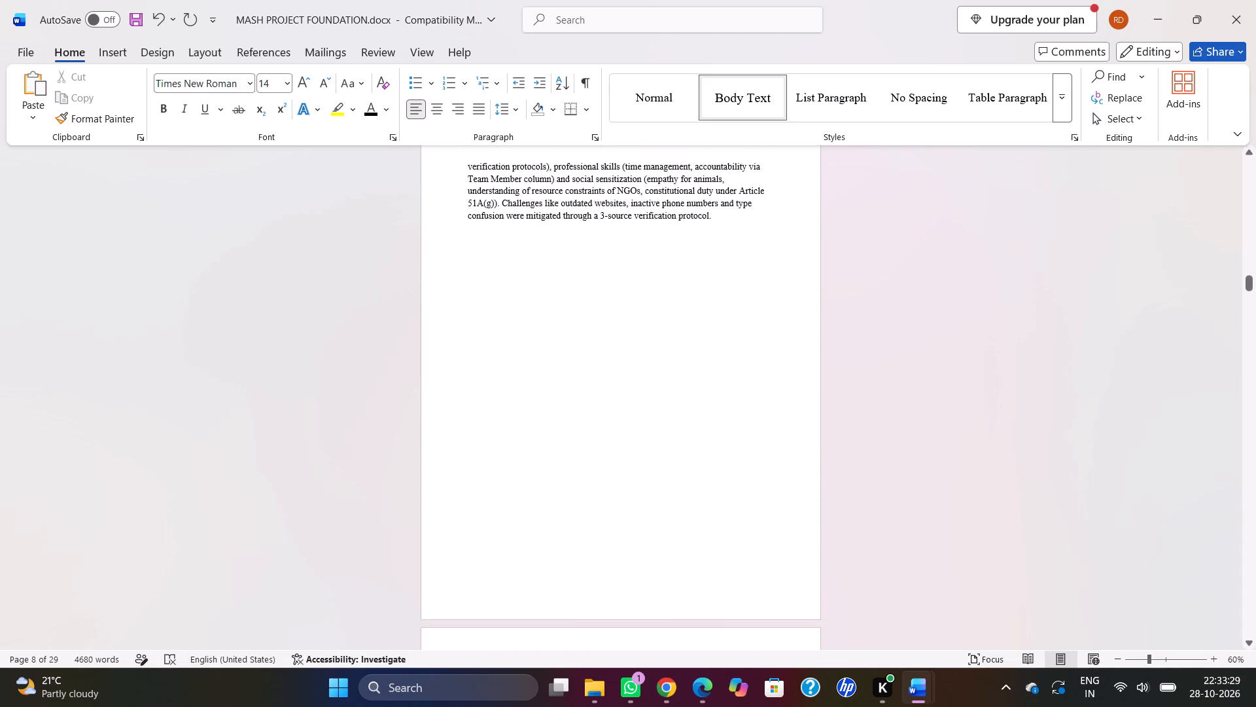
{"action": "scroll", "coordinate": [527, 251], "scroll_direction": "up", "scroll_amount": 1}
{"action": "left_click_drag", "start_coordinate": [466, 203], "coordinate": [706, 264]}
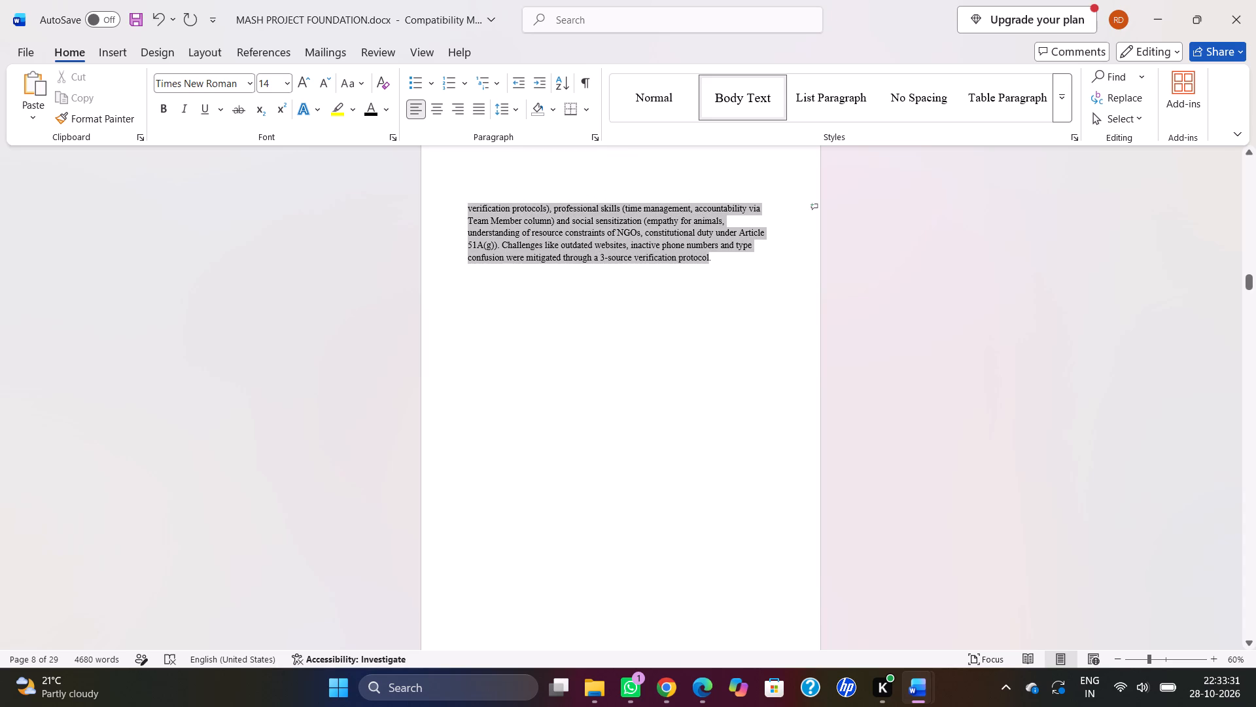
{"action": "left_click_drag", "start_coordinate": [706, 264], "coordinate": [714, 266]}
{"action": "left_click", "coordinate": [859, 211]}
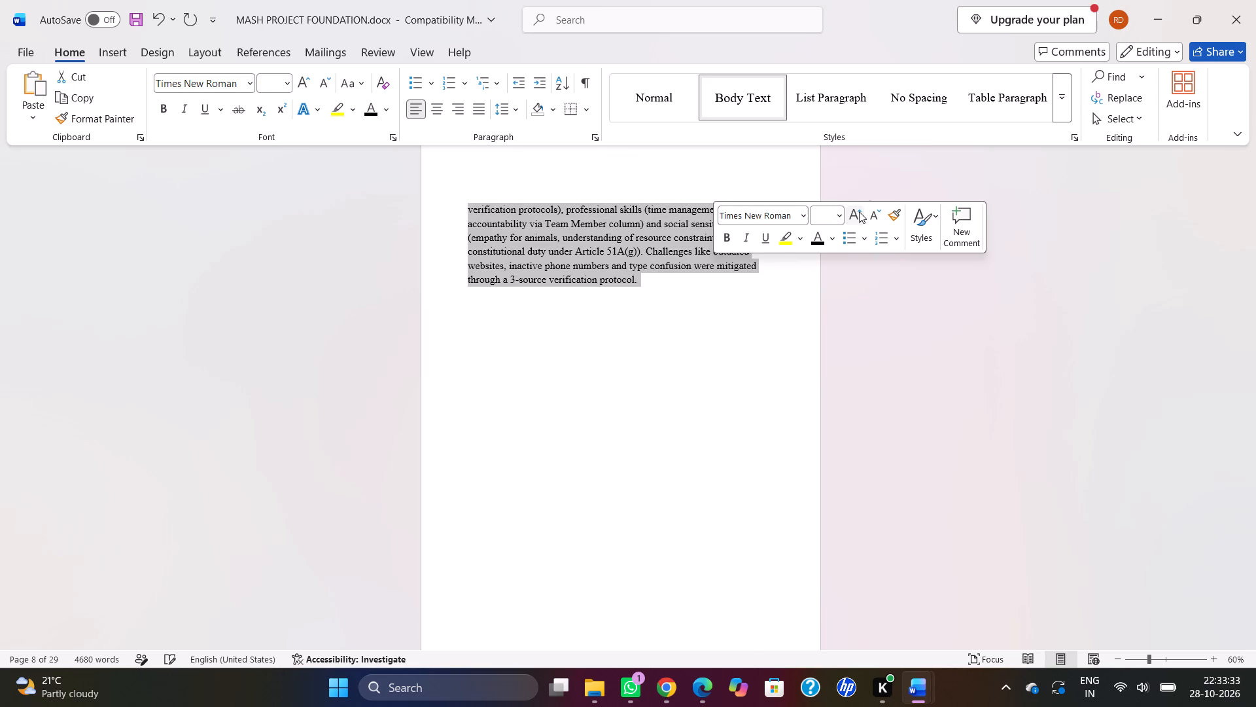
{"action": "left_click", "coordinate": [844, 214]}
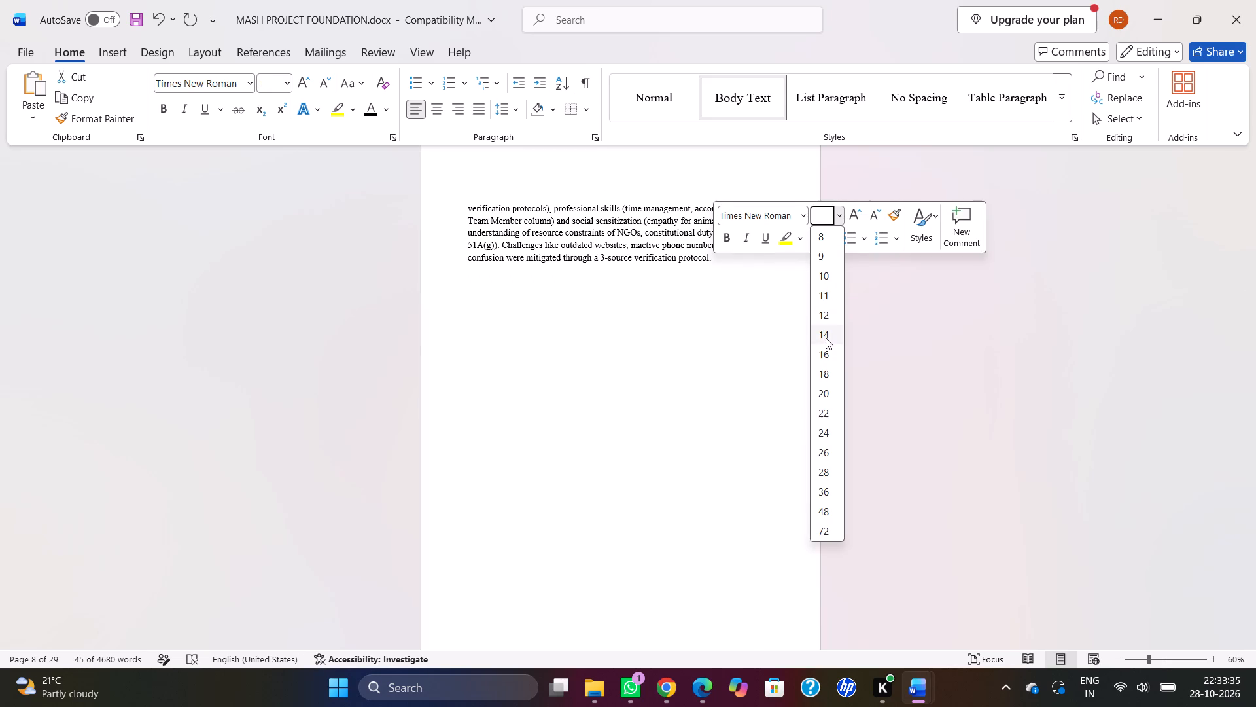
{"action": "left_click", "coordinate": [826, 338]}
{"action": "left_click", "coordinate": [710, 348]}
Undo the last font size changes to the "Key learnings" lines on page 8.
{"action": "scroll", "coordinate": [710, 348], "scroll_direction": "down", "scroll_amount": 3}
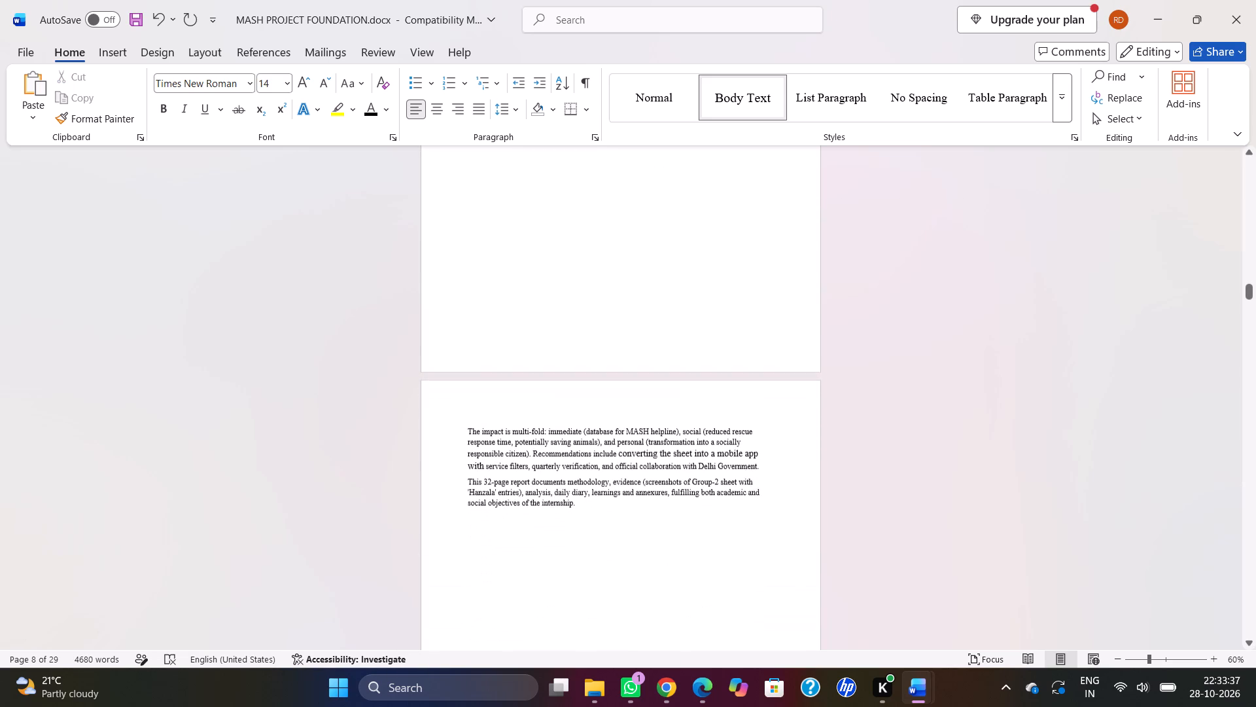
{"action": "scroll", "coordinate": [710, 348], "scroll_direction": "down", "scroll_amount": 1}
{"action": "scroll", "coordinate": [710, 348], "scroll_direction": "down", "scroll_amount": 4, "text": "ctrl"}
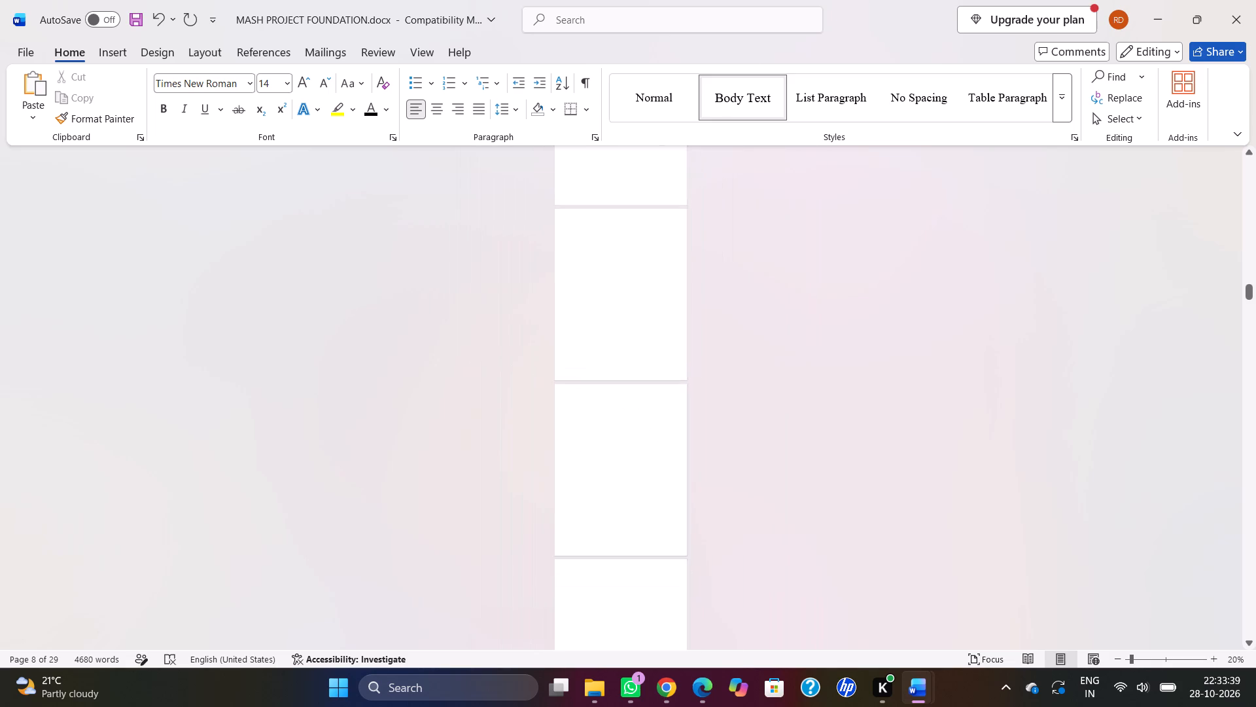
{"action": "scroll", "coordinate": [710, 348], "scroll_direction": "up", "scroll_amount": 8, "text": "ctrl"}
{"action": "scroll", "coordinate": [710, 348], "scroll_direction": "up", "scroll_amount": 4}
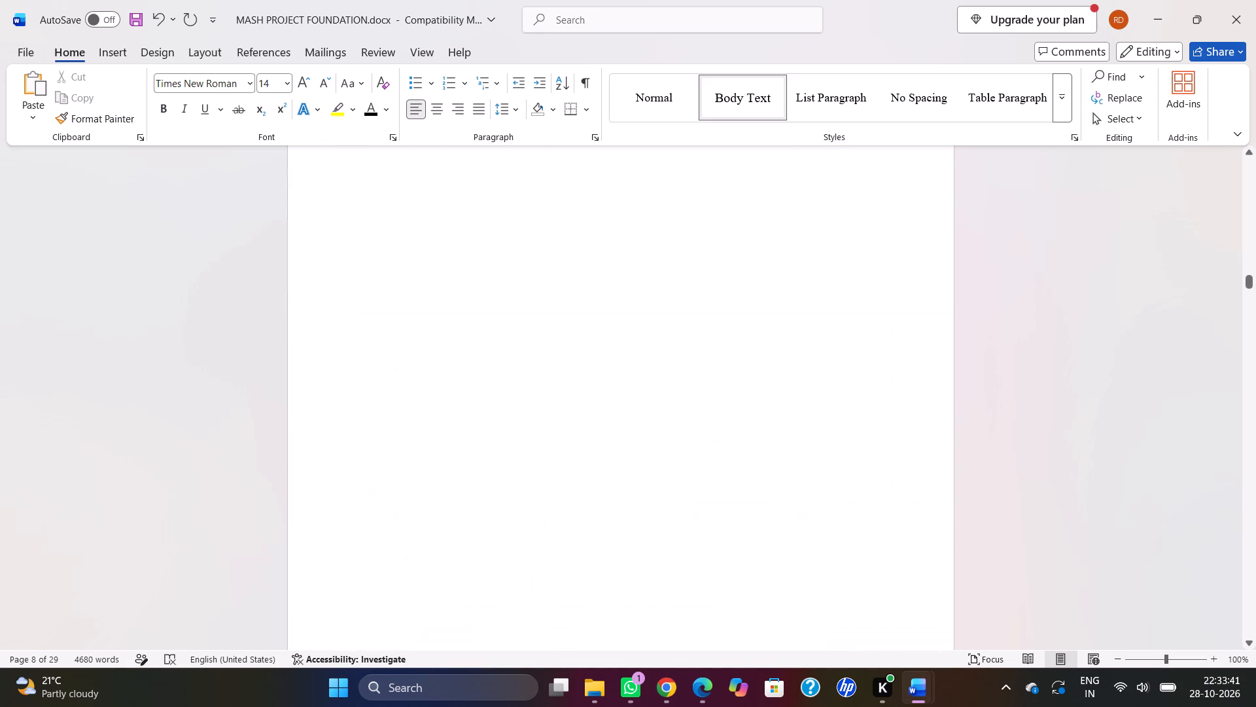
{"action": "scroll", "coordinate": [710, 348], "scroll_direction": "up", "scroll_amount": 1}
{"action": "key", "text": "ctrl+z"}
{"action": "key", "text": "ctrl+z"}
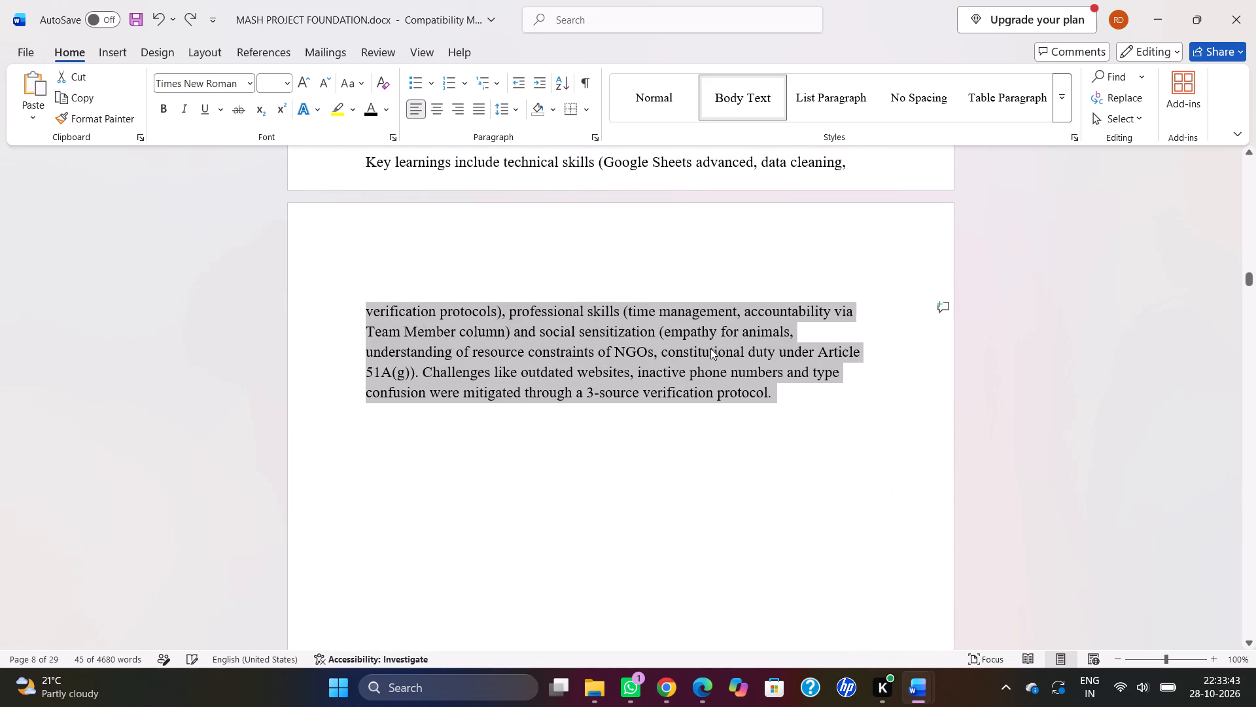
Set the "The impact is multi-fold" and "This 32-page report documents" paragraphs to font size 14.
{"action": "scroll", "coordinate": [710, 348], "scroll_direction": "down", "scroll_amount": 4}
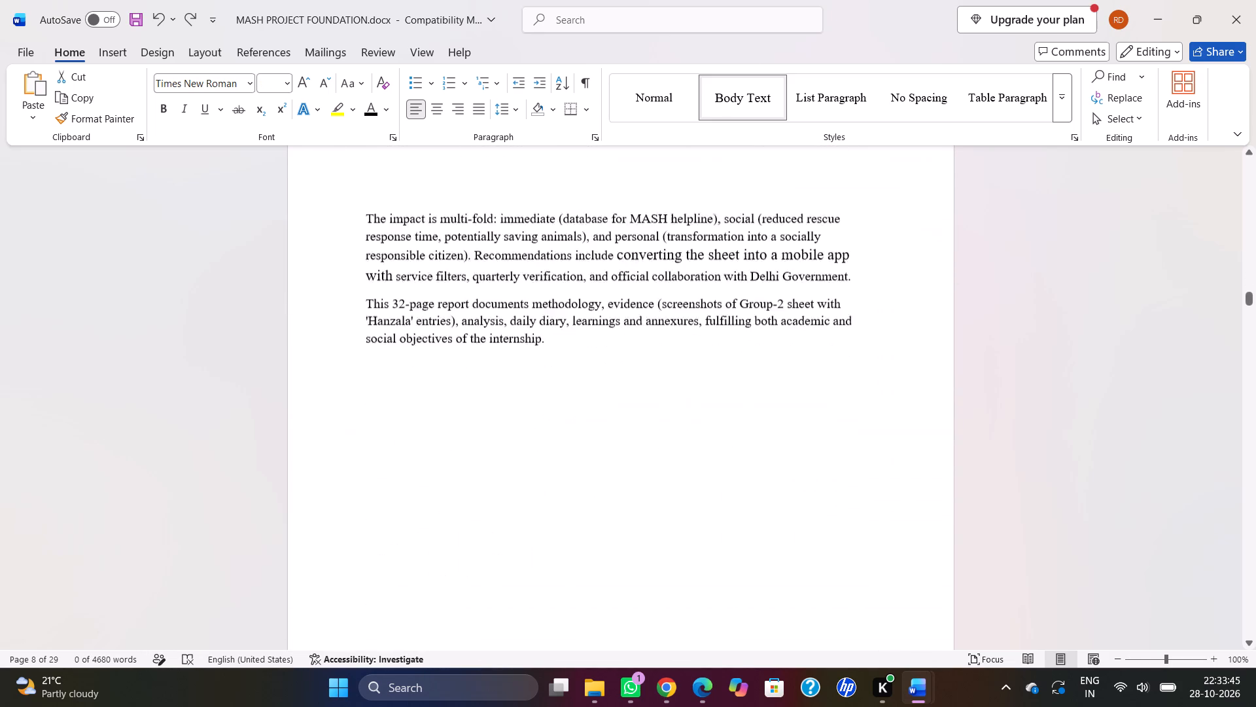
{"action": "scroll", "coordinate": [710, 348], "scroll_direction": "down", "scroll_amount": 3}
{"action": "scroll", "coordinate": [710, 348], "scroll_direction": "up", "scroll_amount": 4}
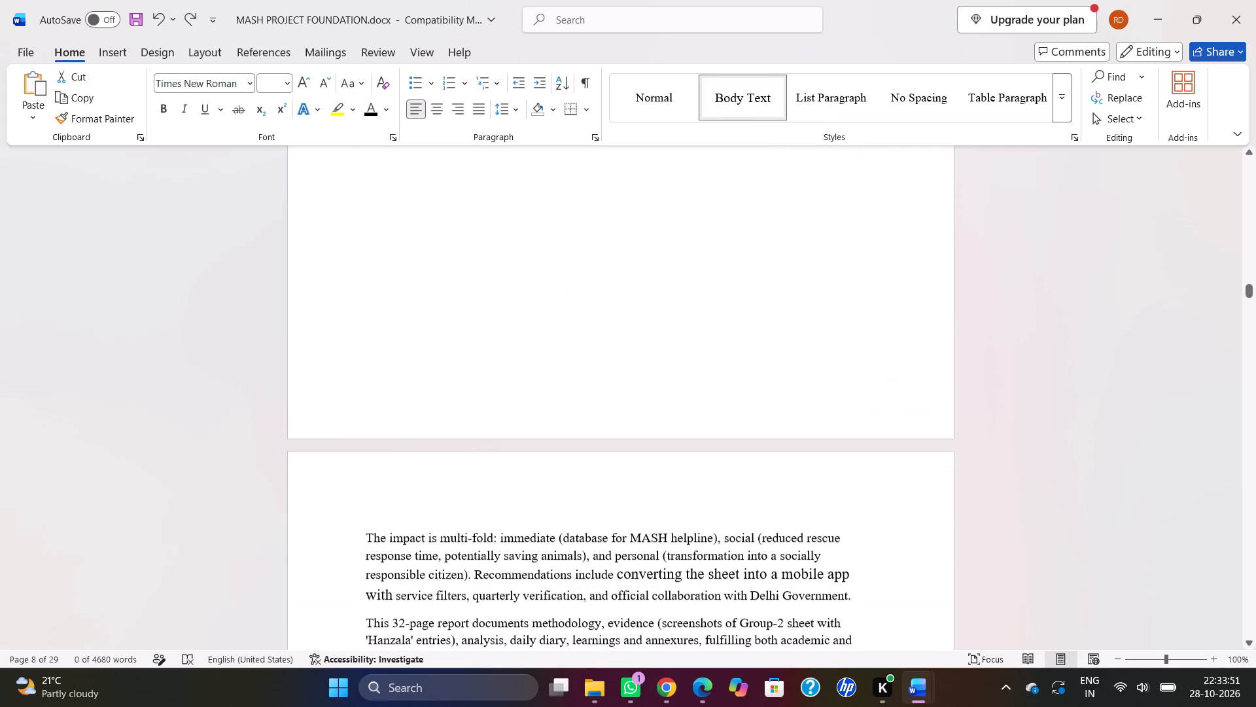
{"action": "scroll", "coordinate": [618, 410], "scroll_direction": "down", "scroll_amount": 1}
{"action": "left_click_drag", "start_coordinate": [362, 415], "coordinate": [543, 540]}
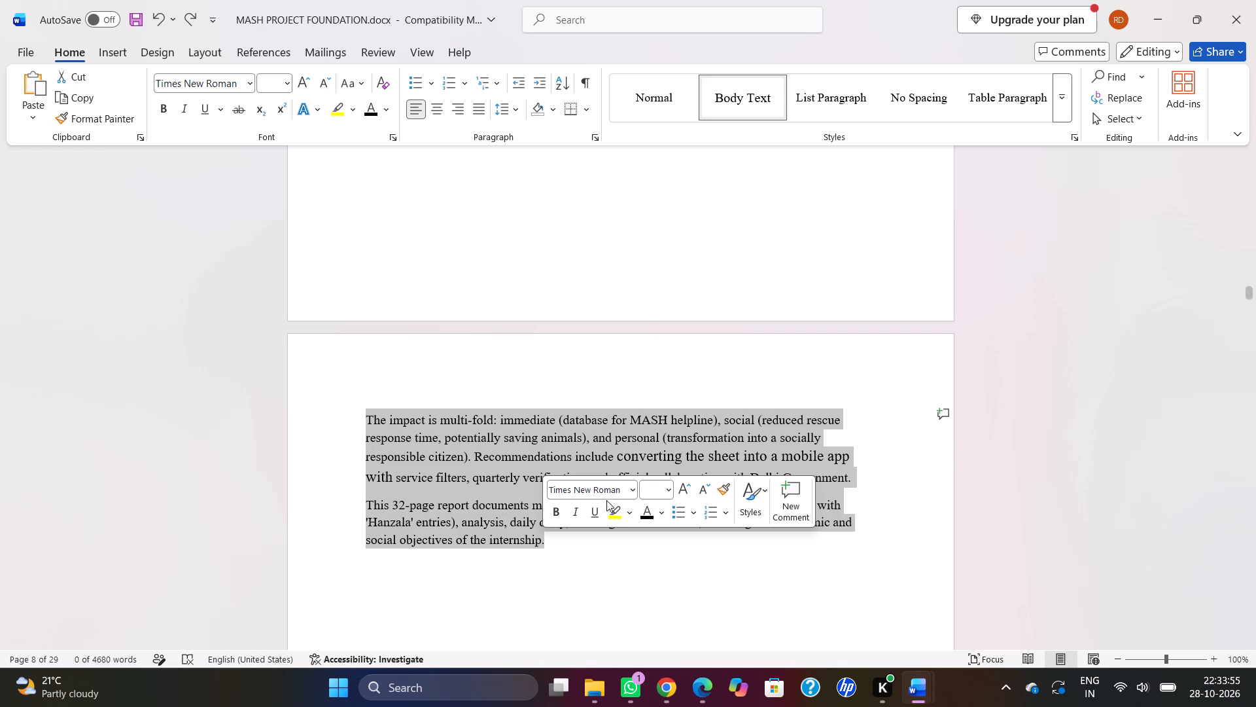
{"action": "left_click", "coordinate": [654, 489]}
{"action": "type", "text": "14"}
{"action": "key", "text": "Return"}
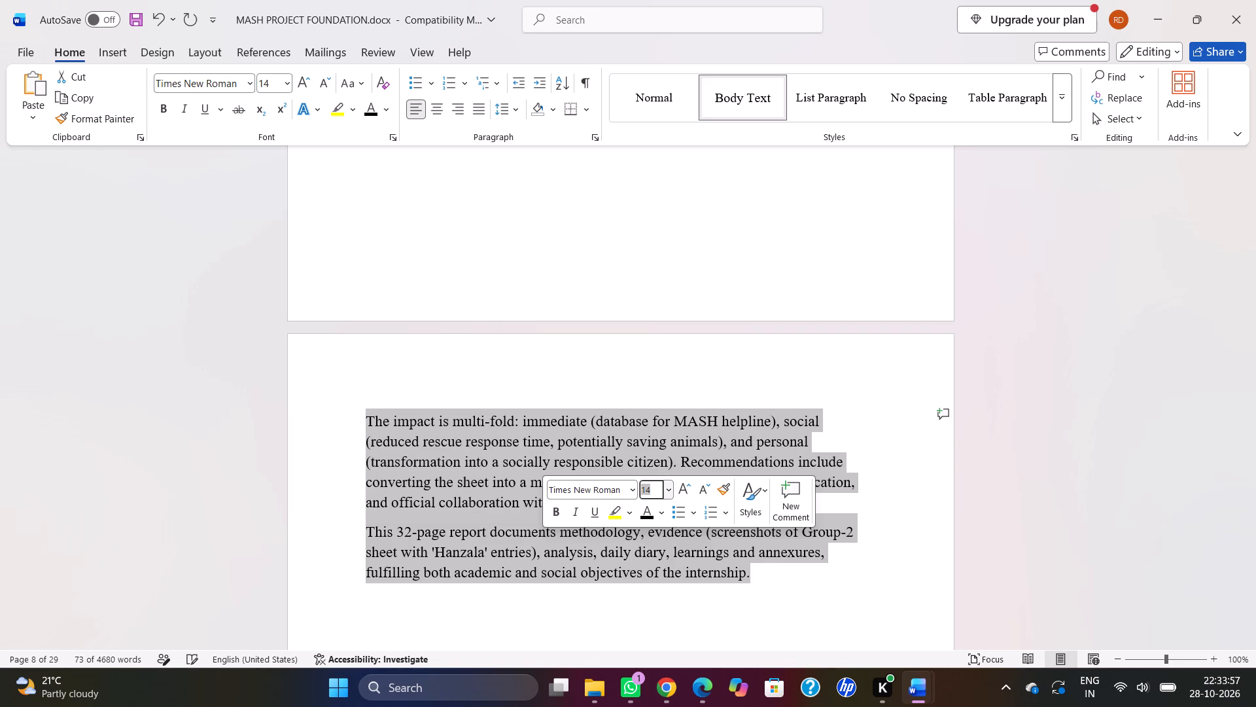
{"action": "left_click", "coordinate": [549, 441]}
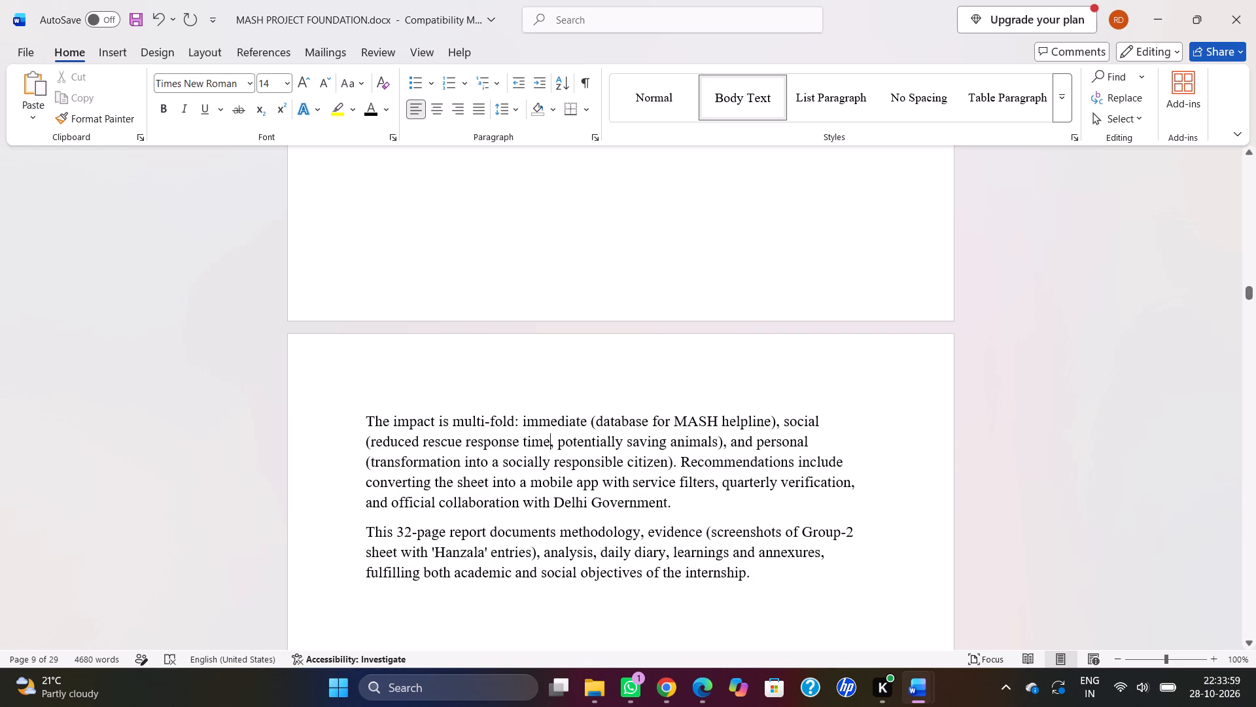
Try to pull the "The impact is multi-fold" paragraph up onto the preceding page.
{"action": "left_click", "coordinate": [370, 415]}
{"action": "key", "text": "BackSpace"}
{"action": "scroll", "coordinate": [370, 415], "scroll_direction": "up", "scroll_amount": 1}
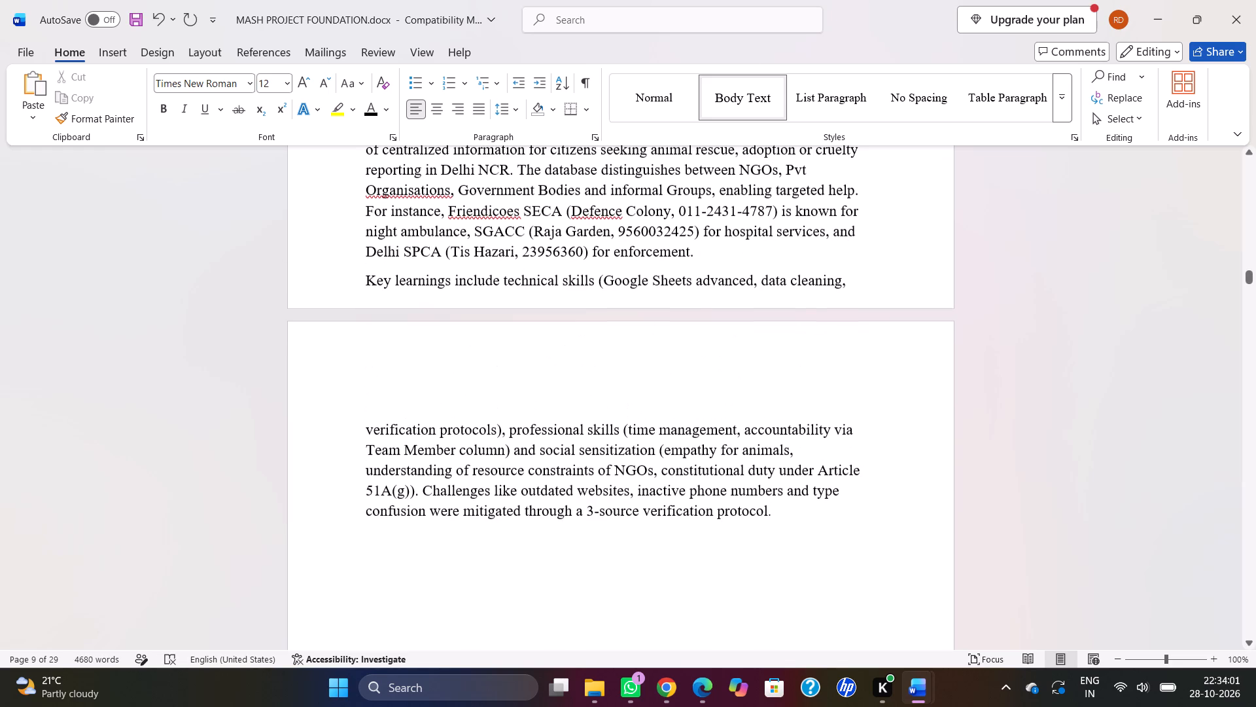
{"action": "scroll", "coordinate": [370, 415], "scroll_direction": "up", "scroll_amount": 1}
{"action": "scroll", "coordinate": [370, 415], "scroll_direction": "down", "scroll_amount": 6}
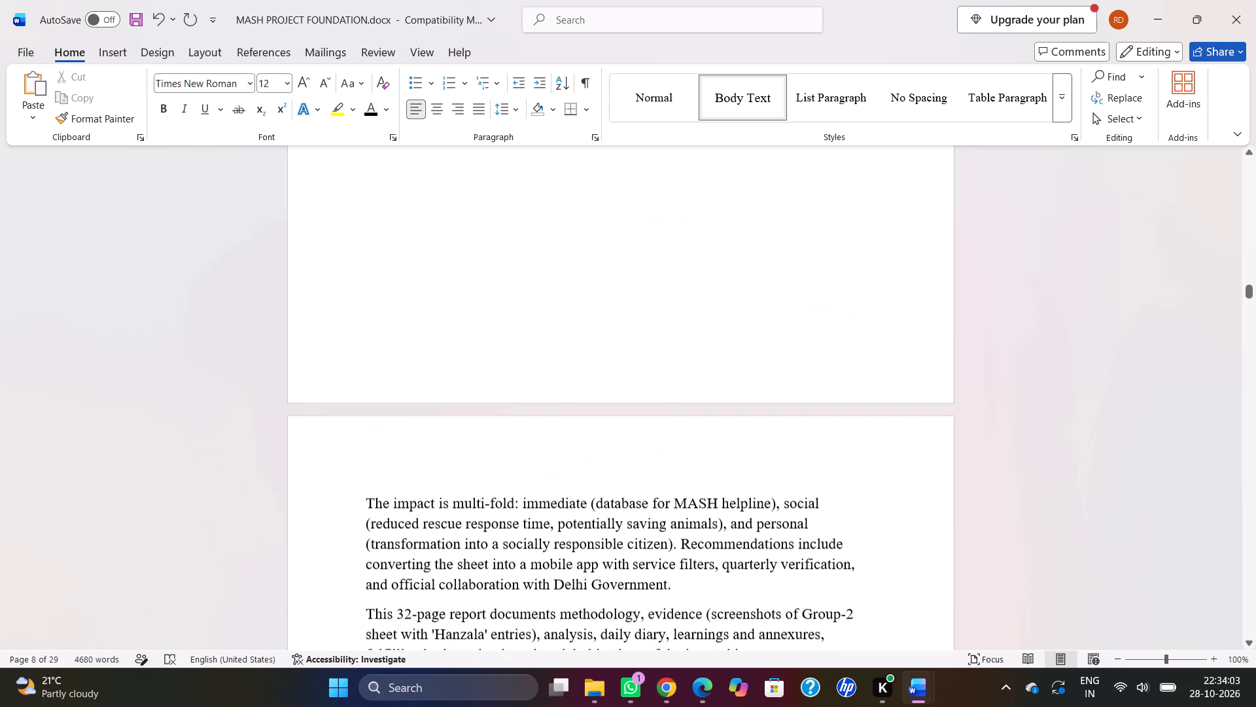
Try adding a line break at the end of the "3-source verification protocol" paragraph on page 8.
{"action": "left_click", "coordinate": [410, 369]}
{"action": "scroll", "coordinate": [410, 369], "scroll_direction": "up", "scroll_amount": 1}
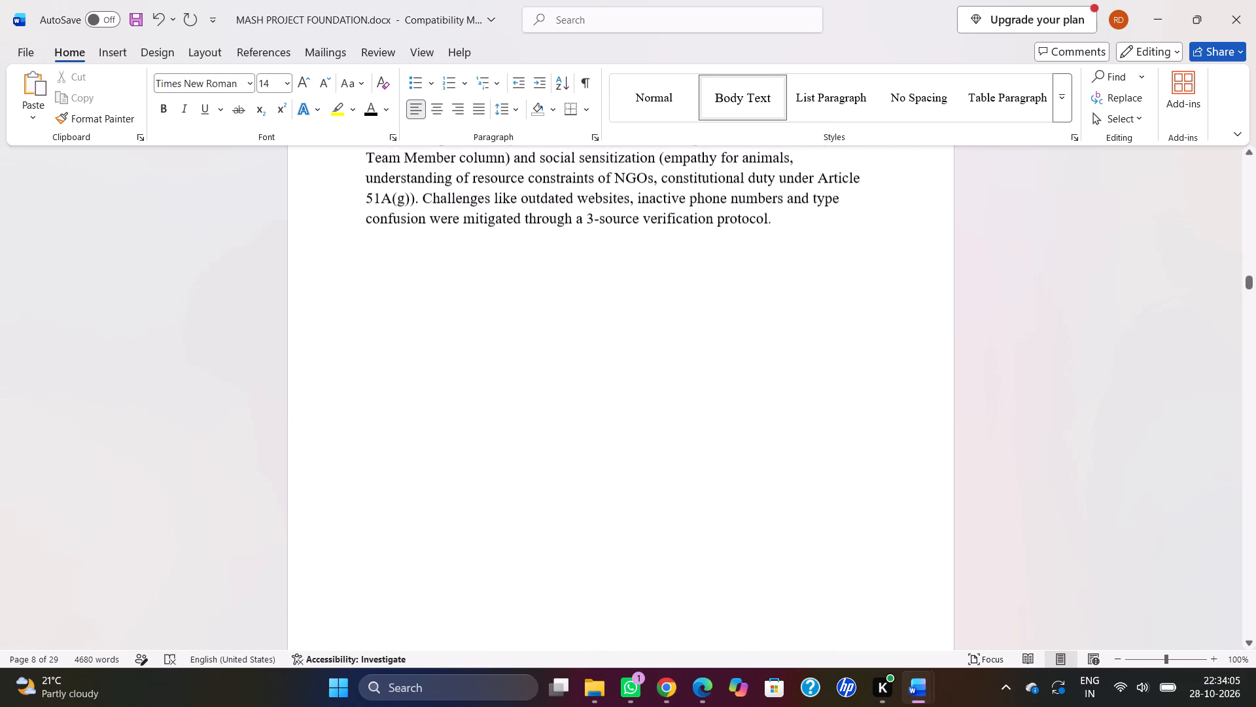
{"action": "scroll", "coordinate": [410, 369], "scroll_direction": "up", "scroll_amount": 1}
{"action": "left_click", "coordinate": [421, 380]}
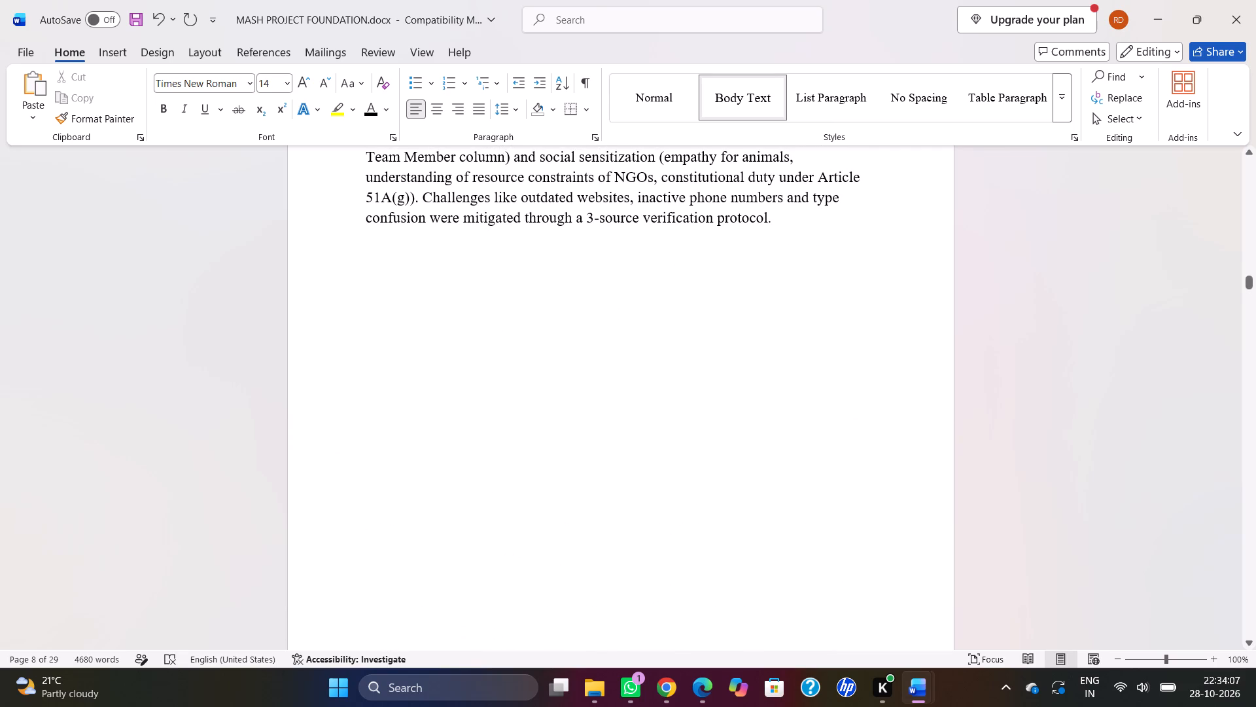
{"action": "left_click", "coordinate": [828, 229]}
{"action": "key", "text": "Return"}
Examine the layout of the Executive Summary pages around the empty space after the "3-source verification protocol" sentence.
{"action": "scroll", "coordinate": [718, 362], "scroll_direction": "down", "scroll_amount": 2}
{"action": "scroll", "coordinate": [718, 362], "scroll_direction": "down", "scroll_amount": 3, "text": "ctrl"}
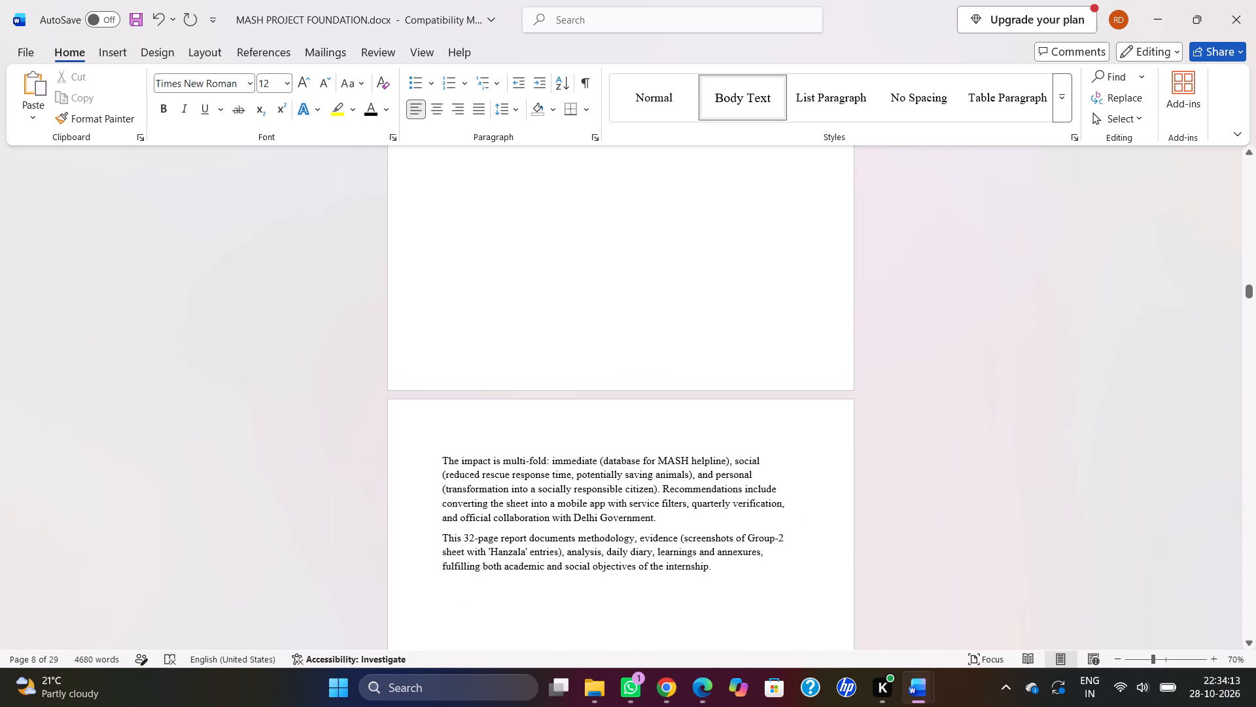
{"action": "scroll", "coordinate": [718, 362], "scroll_direction": "up", "scroll_amount": 3}
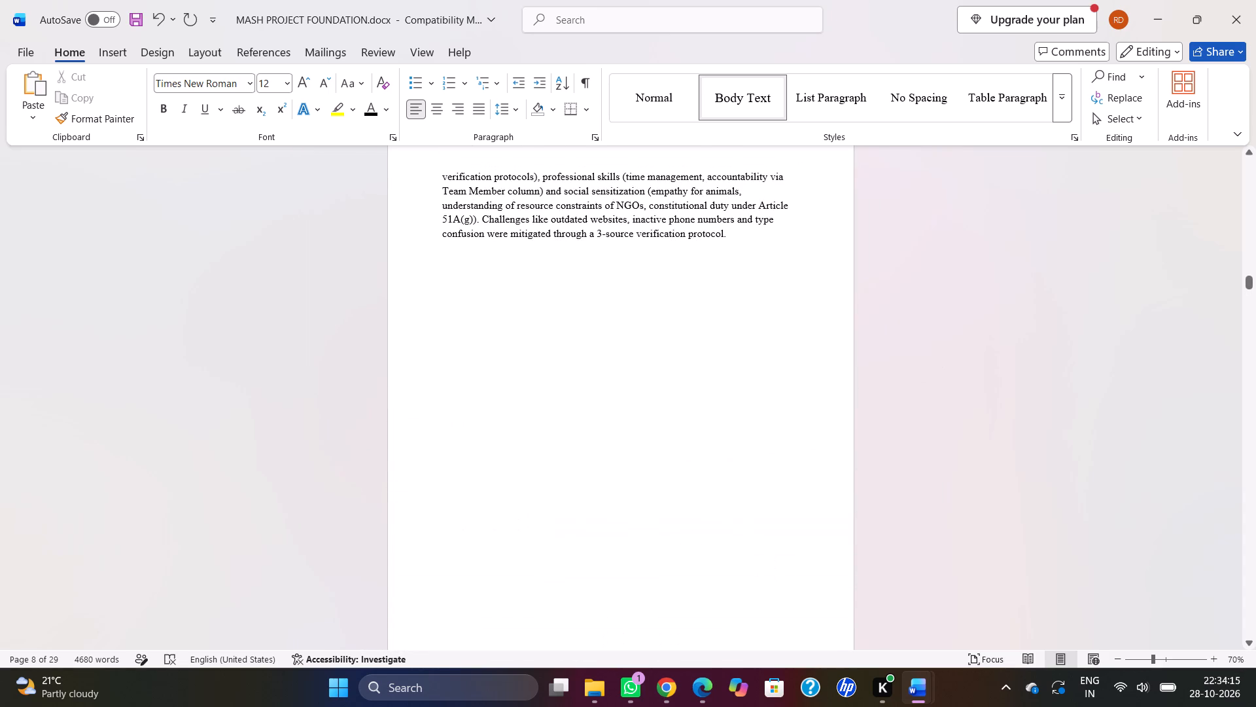
{"action": "scroll", "coordinate": [718, 362], "scroll_direction": "up", "scroll_amount": 2}
{"action": "scroll", "coordinate": [718, 362], "scroll_direction": "down", "scroll_amount": 5, "text": "ctrl"}
{"action": "scroll", "coordinate": [718, 362], "scroll_direction": "up", "scroll_amount": 1, "text": "ctrl"}
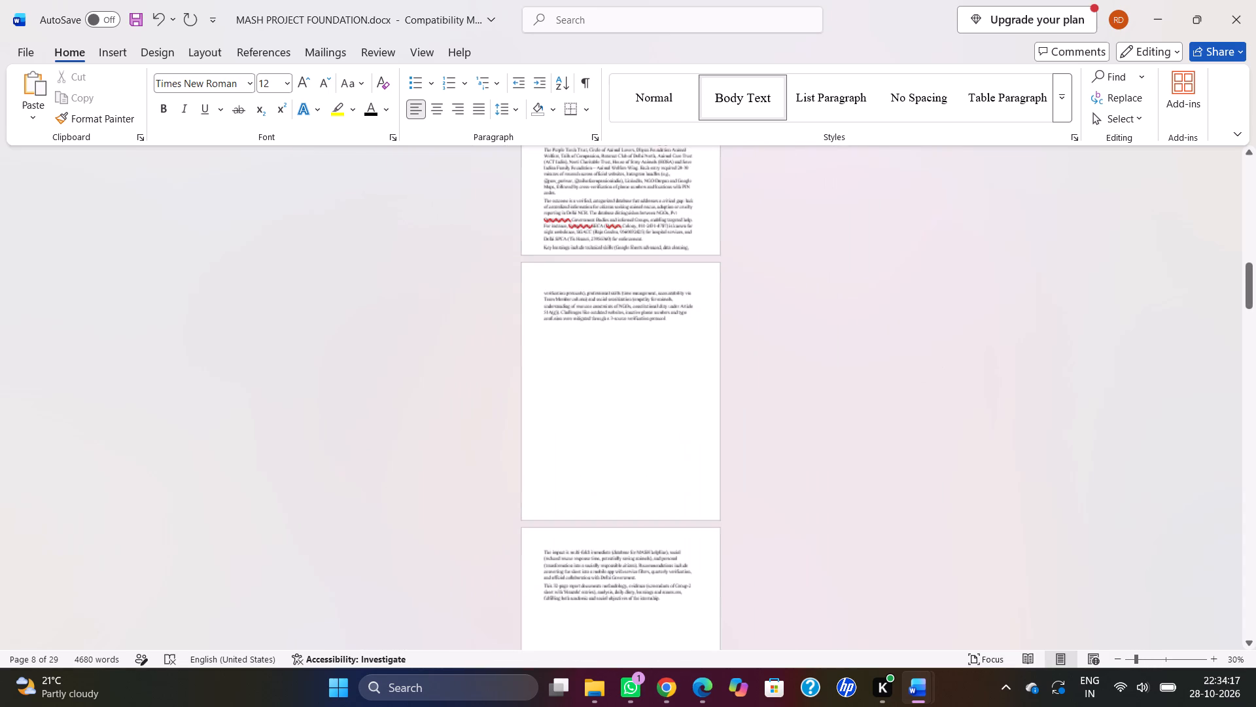
{"action": "scroll", "coordinate": [718, 362], "scroll_direction": "up", "scroll_amount": 1, "text": "ctrl"}
{"action": "scroll", "coordinate": [910, 308], "scroll_direction": "down", "scroll_amount": 1}
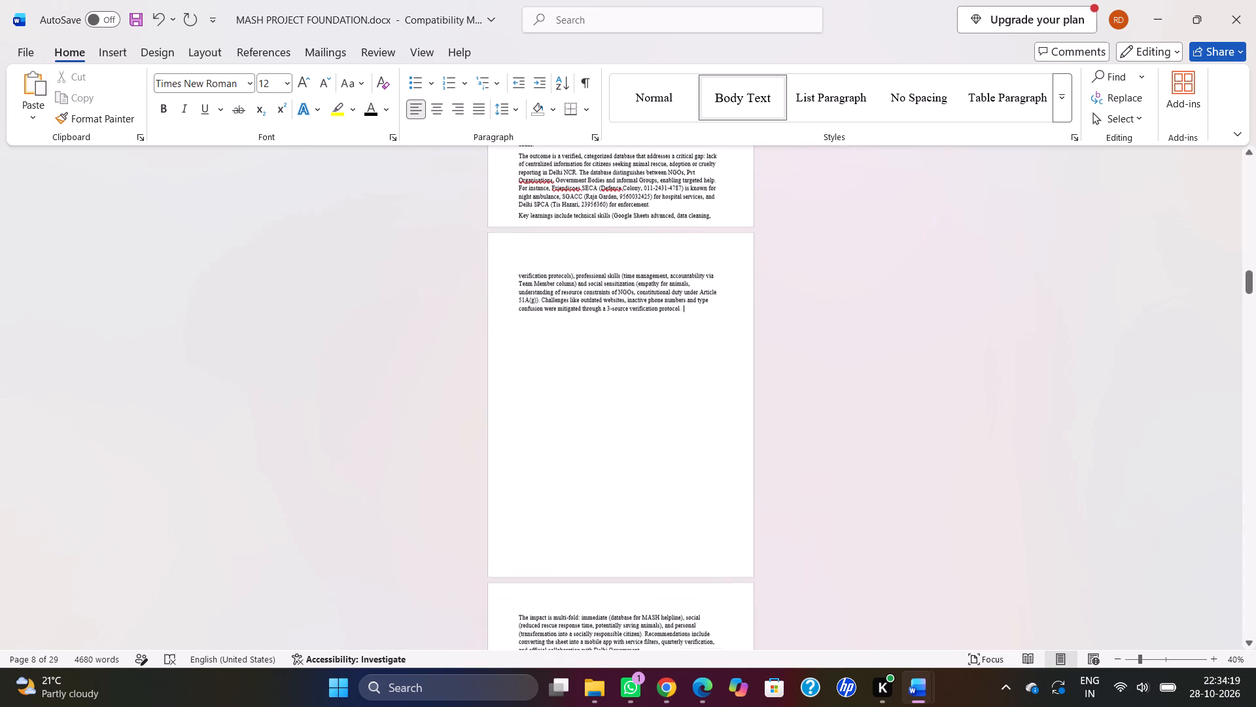
{"action": "scroll", "coordinate": [910, 308], "scroll_direction": "down", "scroll_amount": 1}
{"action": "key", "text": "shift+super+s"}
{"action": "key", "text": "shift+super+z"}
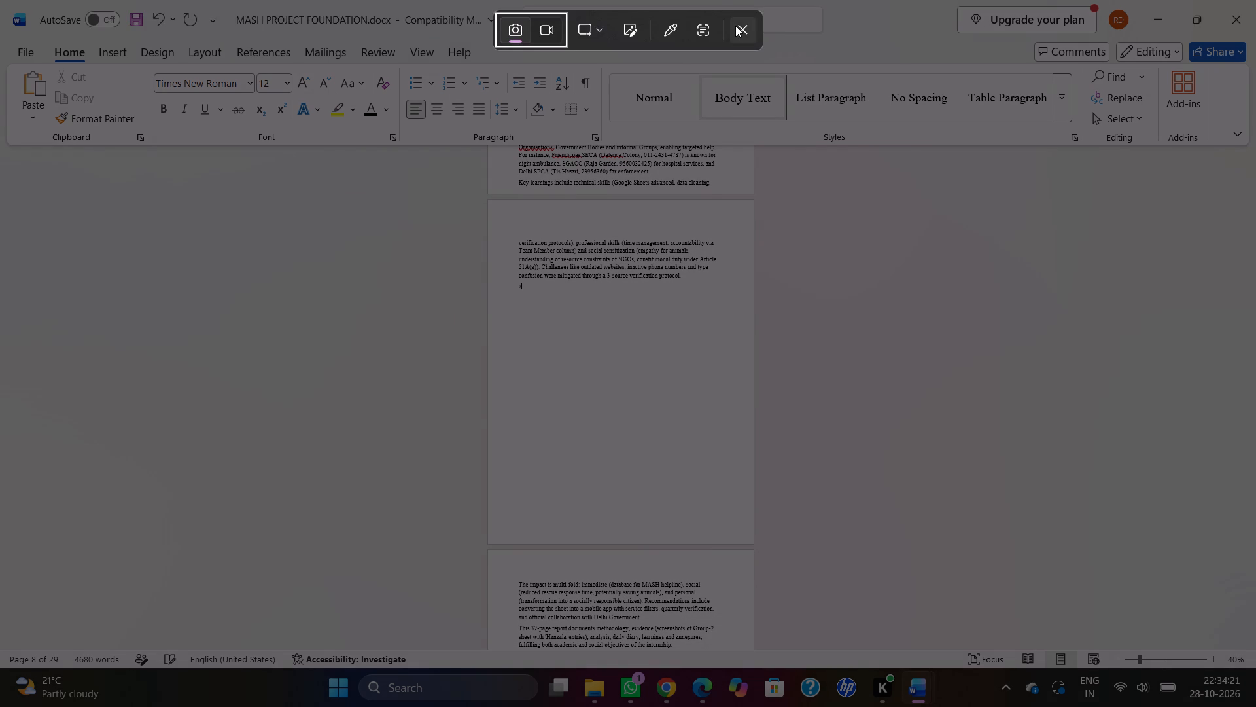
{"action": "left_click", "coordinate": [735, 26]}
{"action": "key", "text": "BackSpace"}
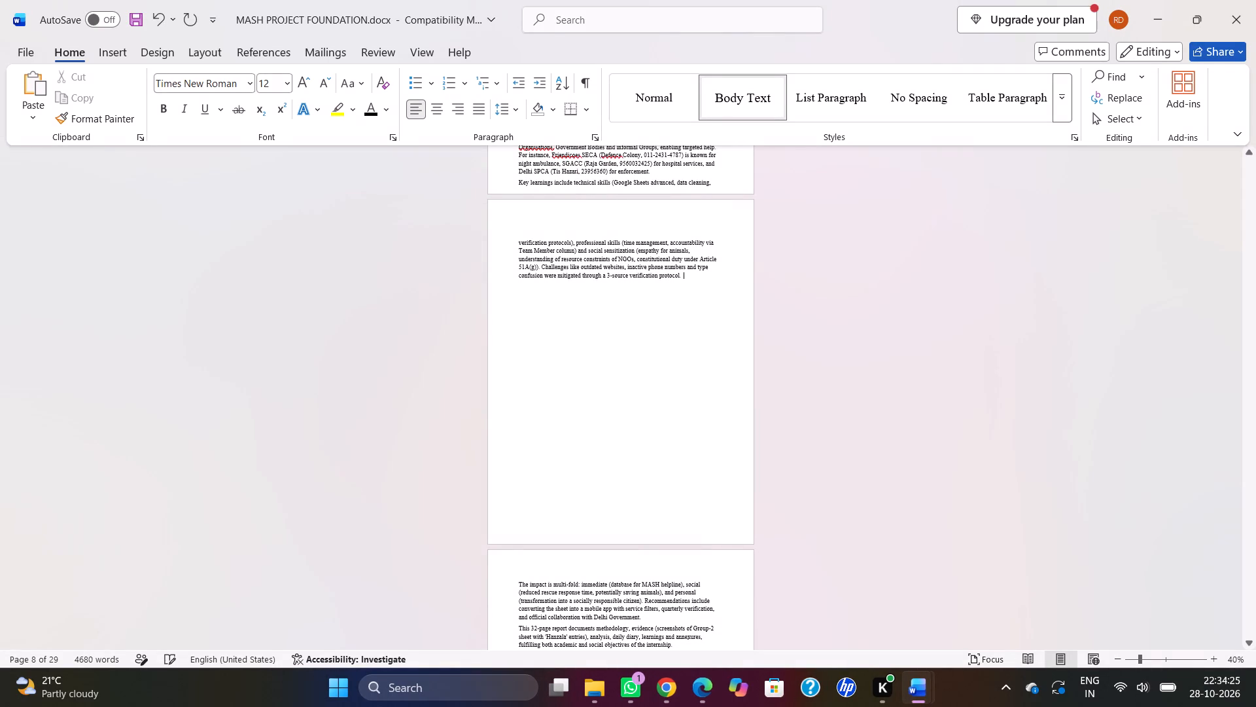
Capture a screenshot of the report area showing page 8 and the start of page 9.
{"action": "scroll", "coordinate": [746, 312], "scroll_direction": "down", "scroll_amount": 1}
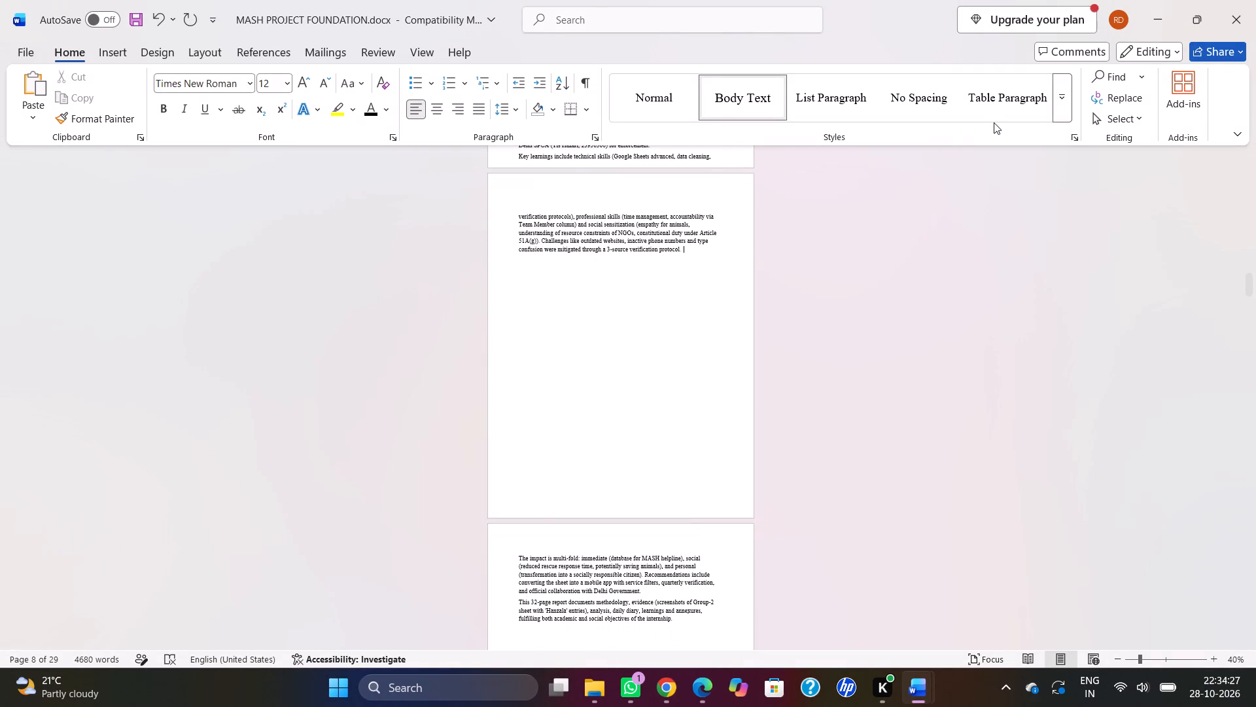
{"action": "key", "text": "shift+super+s"}
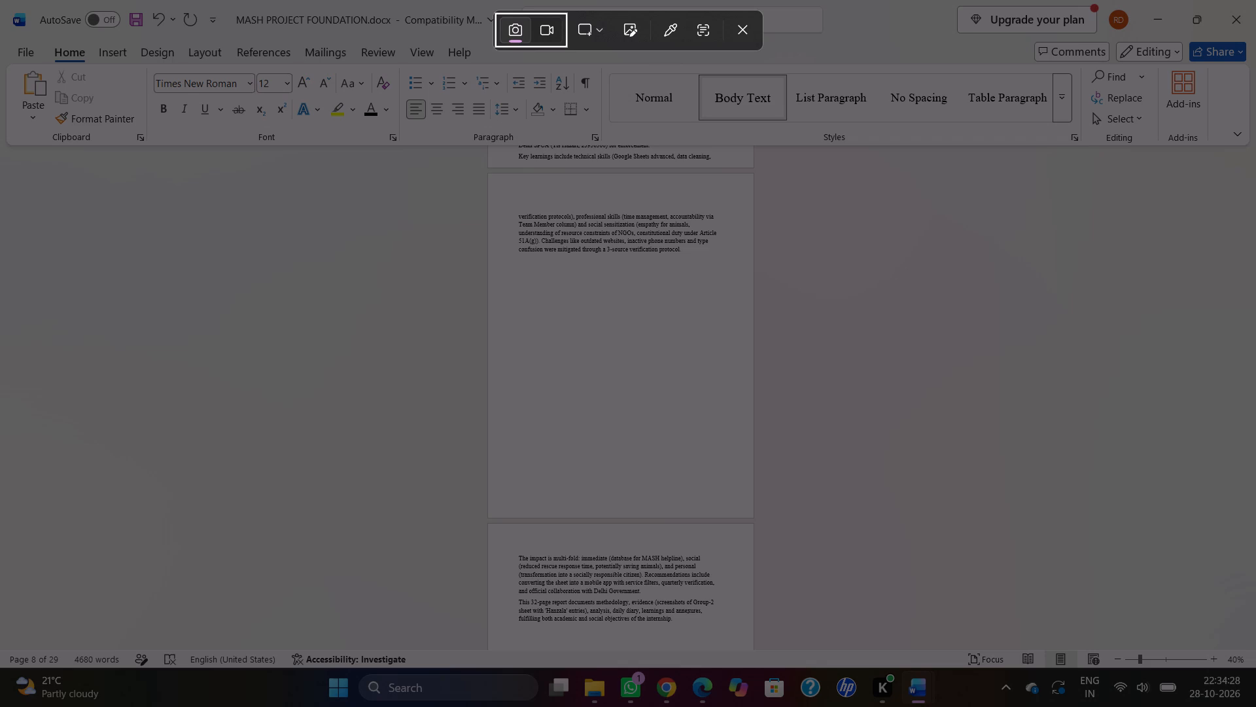
{"action": "left_click_drag", "start_coordinate": [487, 173], "coordinate": [768, 652]}
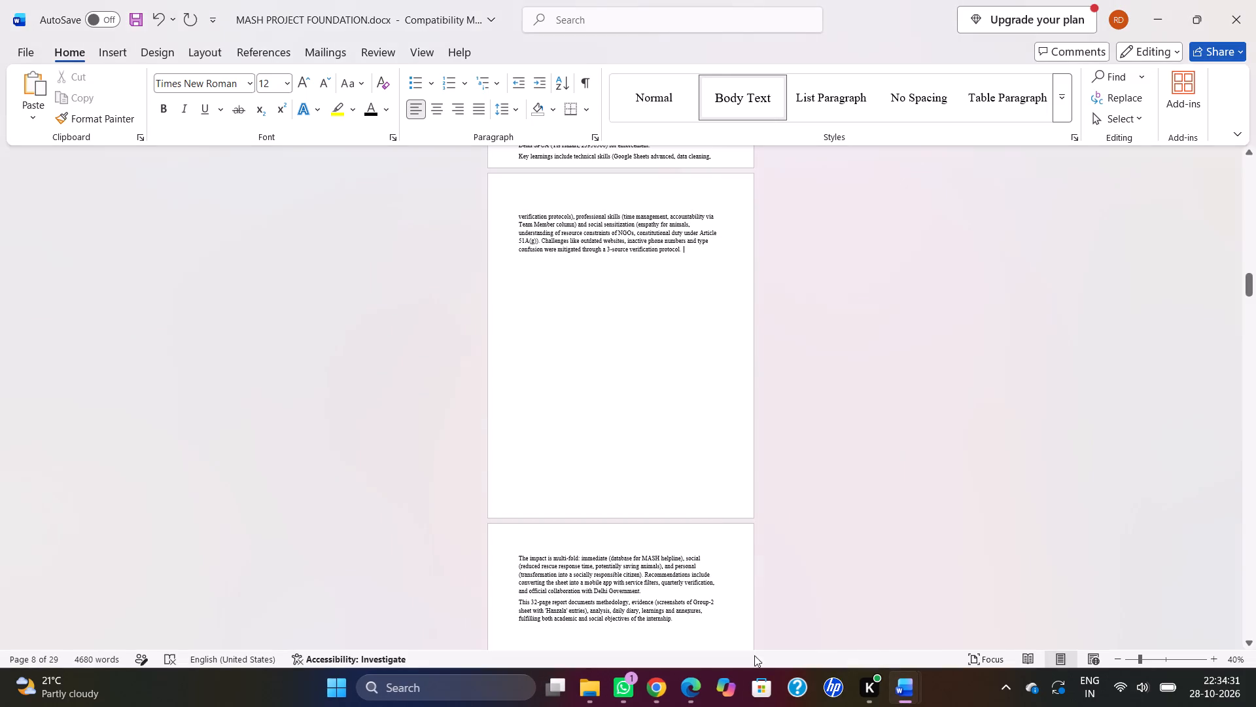
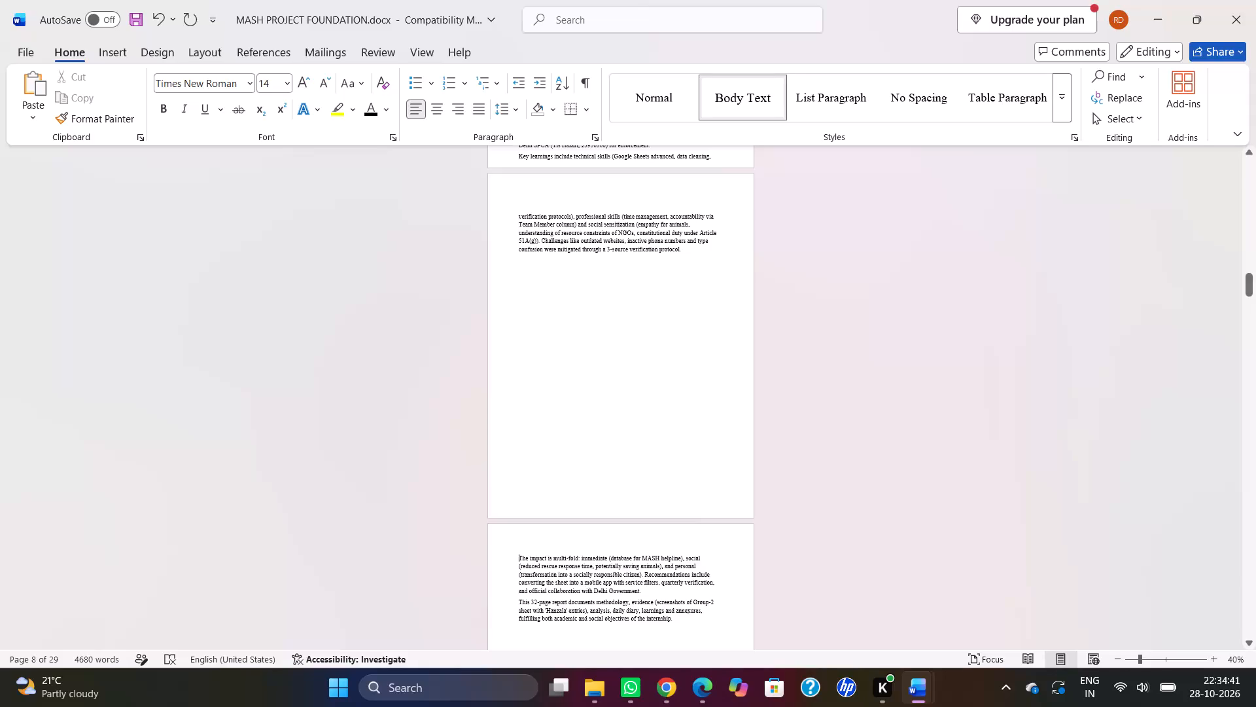
End the "3-source verification protocol" sentence on page 8 with a period.
{"action": "key", "text": "BackSpace"}
{"action": "key", "text": "BackSpace"}
{"action": "key", "text": "period"}
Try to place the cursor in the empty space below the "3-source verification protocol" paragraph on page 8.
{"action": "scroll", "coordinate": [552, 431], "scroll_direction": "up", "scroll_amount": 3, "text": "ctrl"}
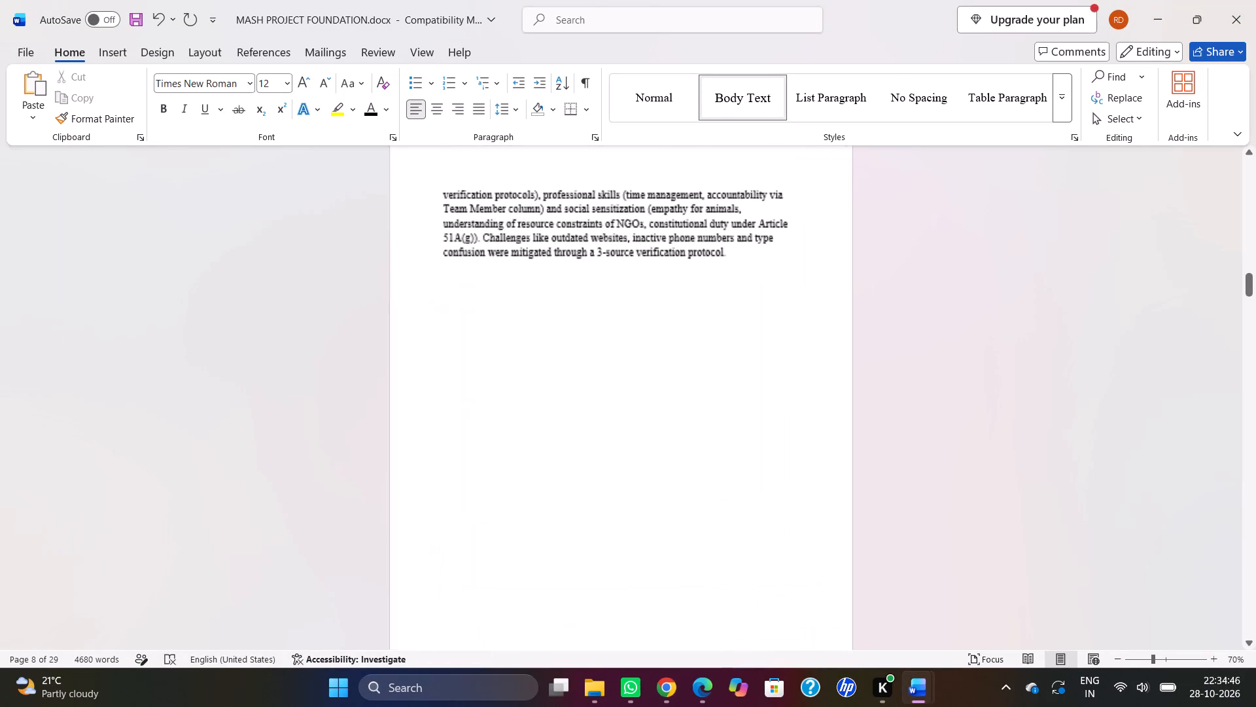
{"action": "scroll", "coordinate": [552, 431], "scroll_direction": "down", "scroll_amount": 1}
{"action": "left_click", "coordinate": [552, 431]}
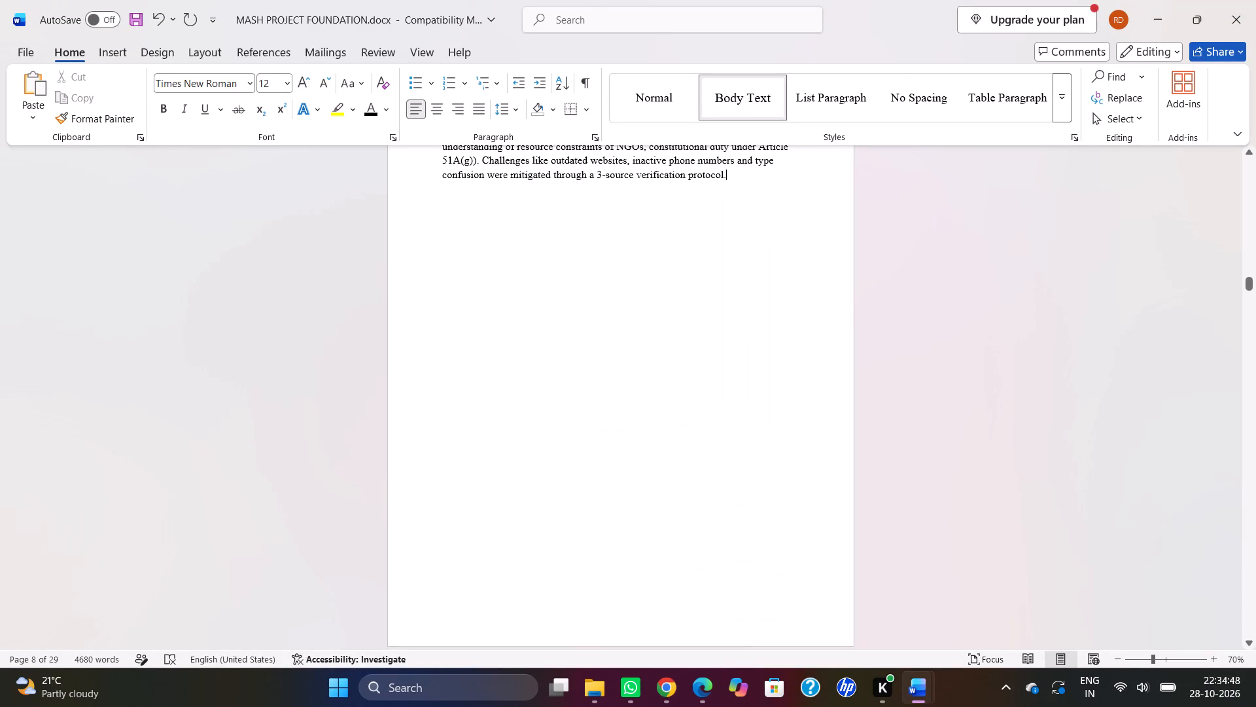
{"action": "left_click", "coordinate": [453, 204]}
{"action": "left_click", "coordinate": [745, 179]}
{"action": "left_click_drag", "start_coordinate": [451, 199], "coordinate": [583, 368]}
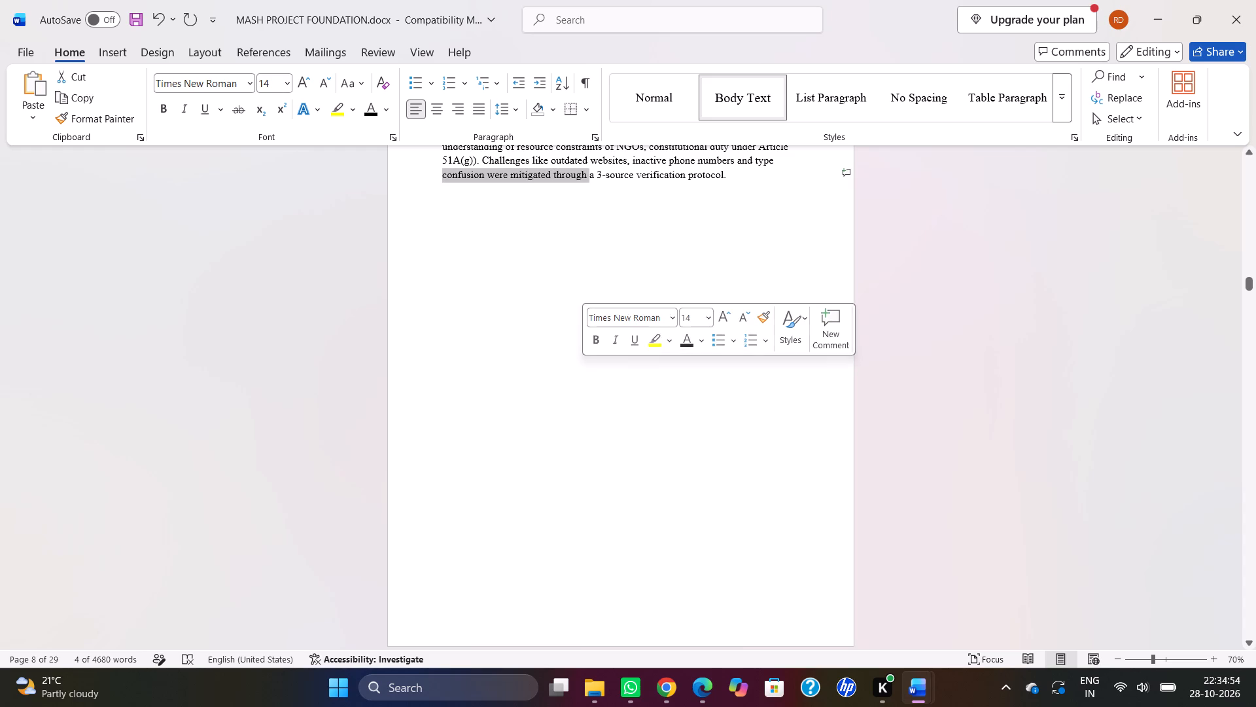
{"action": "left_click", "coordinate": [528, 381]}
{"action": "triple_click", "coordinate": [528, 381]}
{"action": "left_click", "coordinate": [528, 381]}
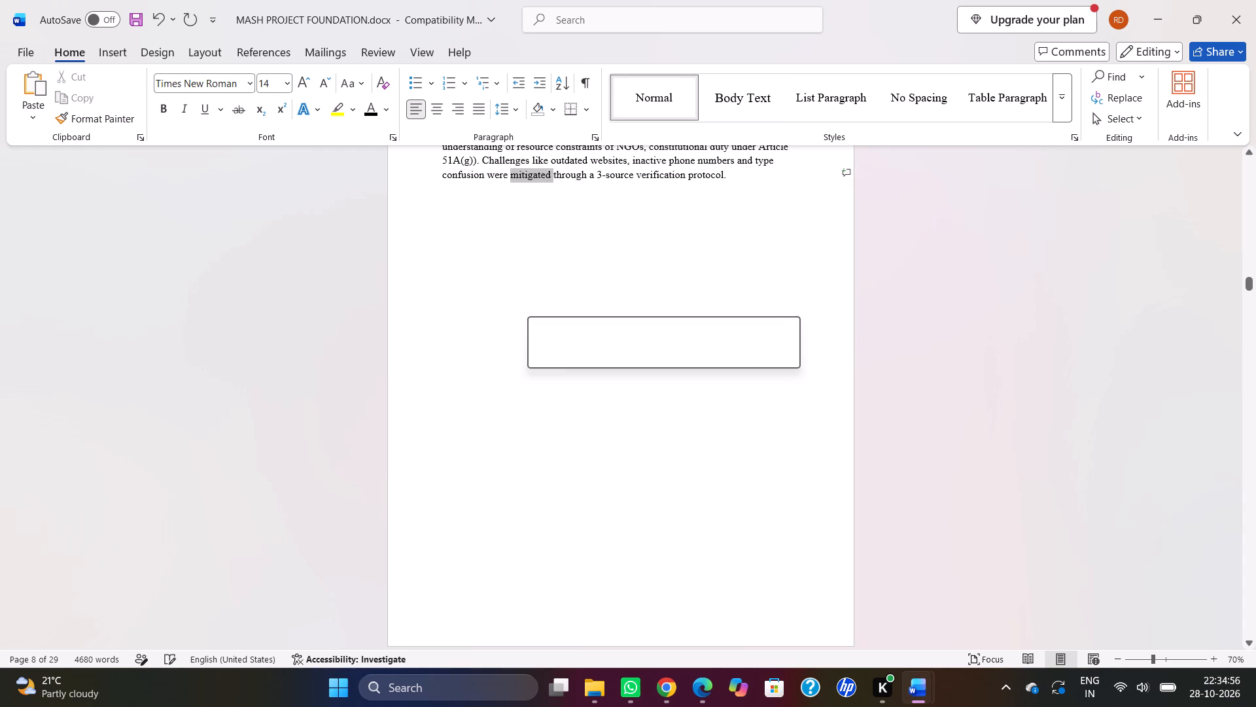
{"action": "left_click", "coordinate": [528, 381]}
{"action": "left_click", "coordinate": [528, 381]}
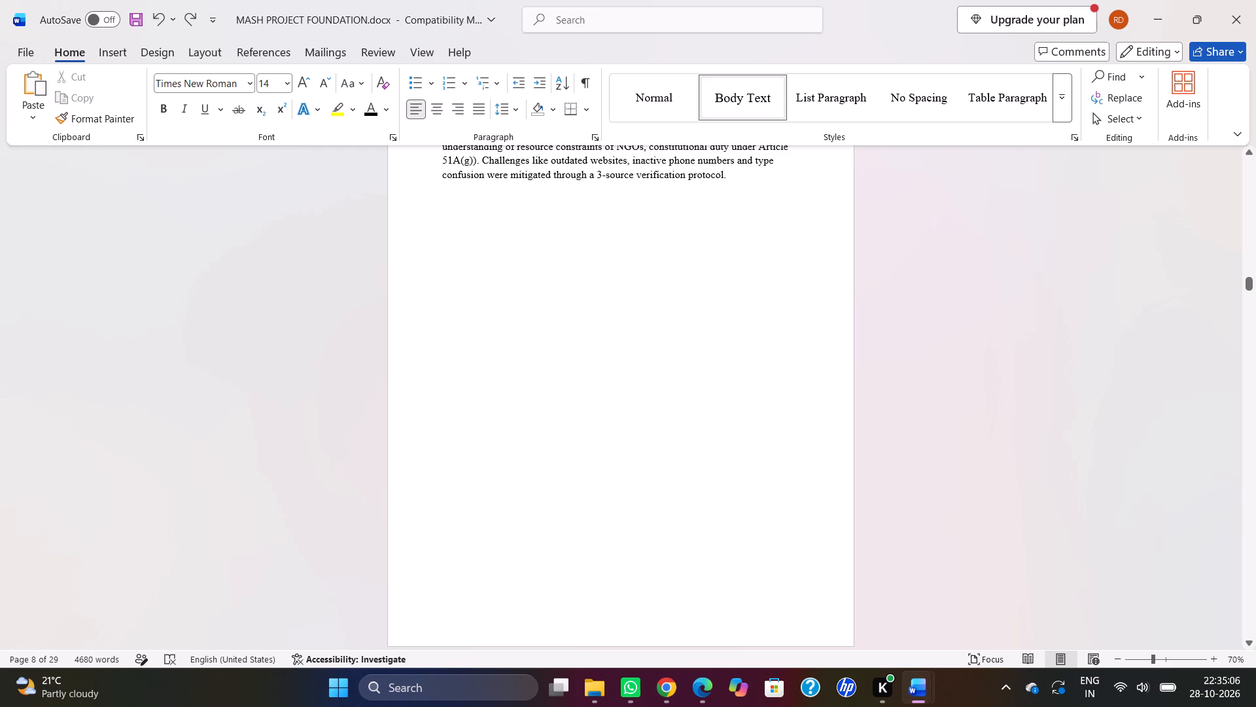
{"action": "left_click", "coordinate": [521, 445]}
Examine the page layout from the "The impact is multi-fold" paragraph through the start of Chapter 2.
{"action": "scroll", "coordinate": [521, 445], "scroll_direction": "down", "scroll_amount": 1}
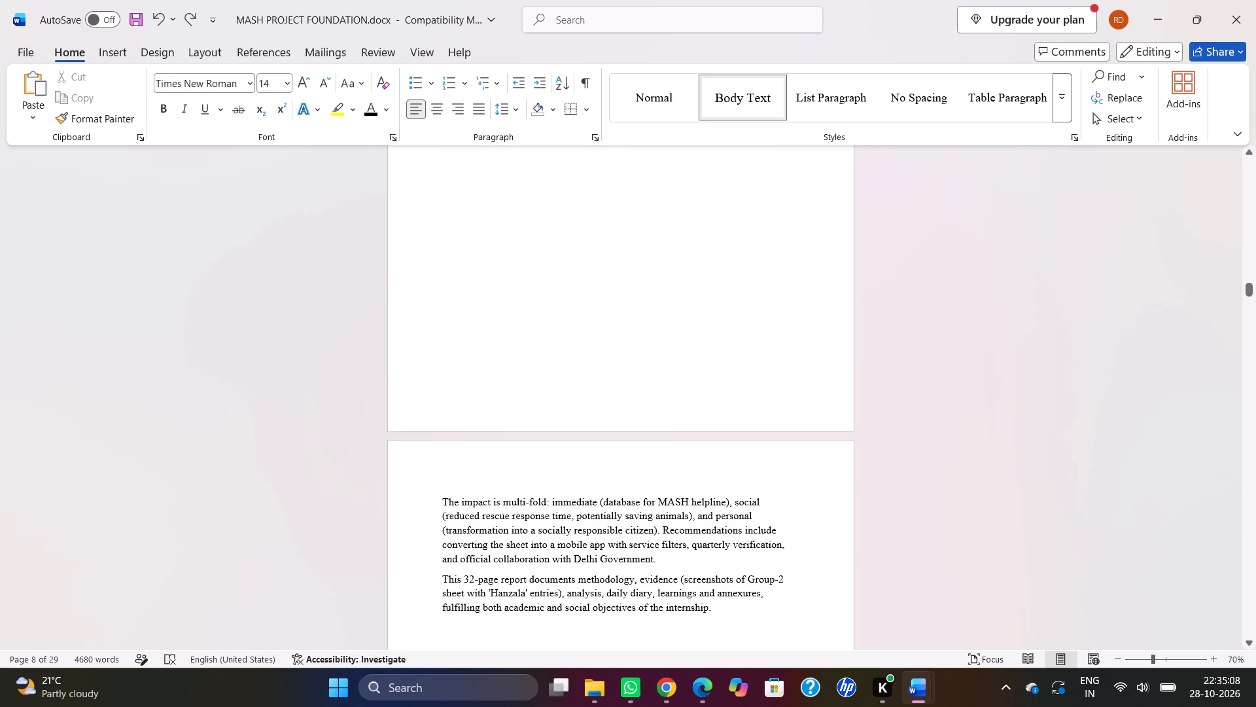
{"action": "scroll", "coordinate": [445, 494], "scroll_direction": "down", "scroll_amount": 1}
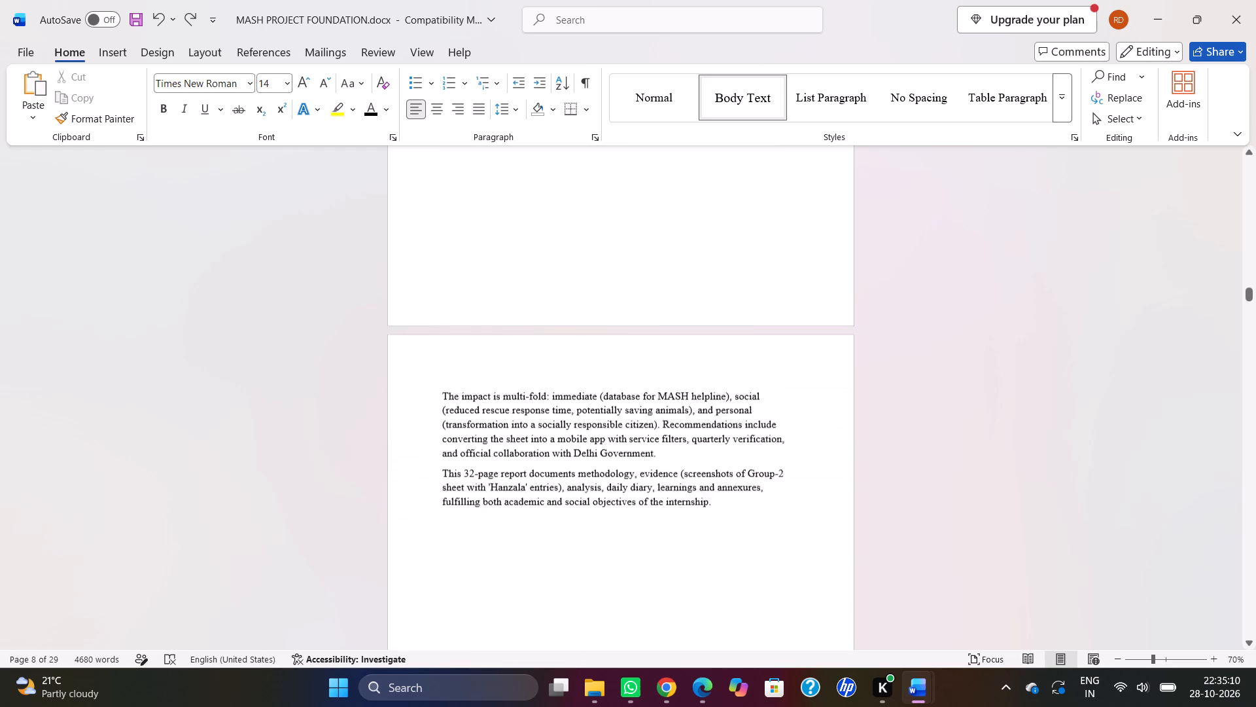
{"action": "scroll", "coordinate": [445, 494], "scroll_direction": "down", "scroll_amount": 3}
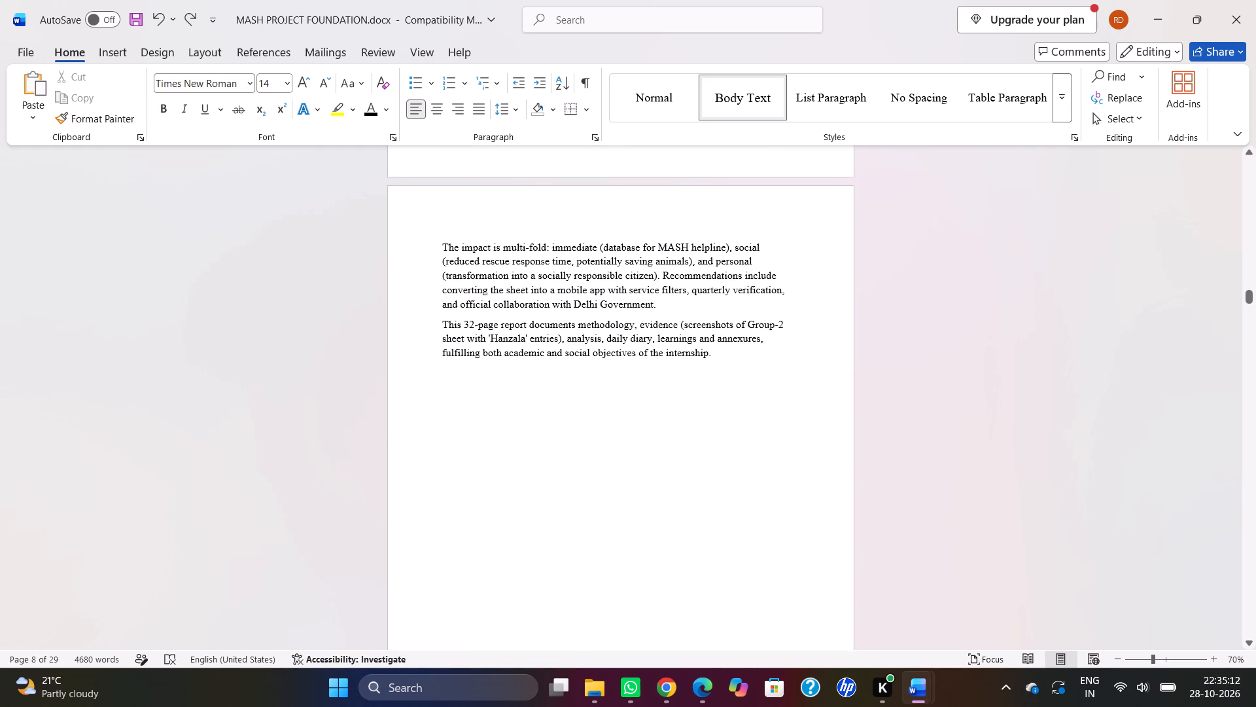
{"action": "scroll", "coordinate": [445, 494], "scroll_direction": "down", "scroll_amount": 4}
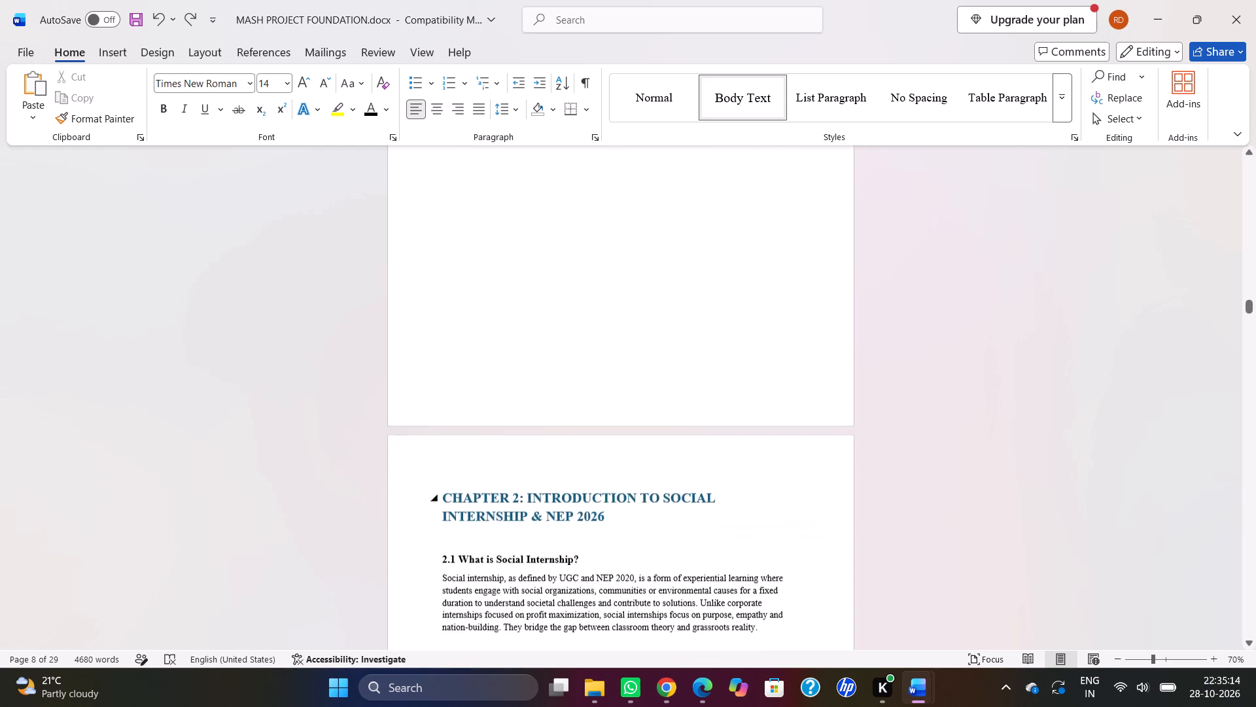
{"action": "scroll", "coordinate": [445, 494], "scroll_direction": "down", "scroll_amount": 1}
{"action": "scroll", "coordinate": [445, 494], "scroll_direction": "up", "scroll_amount": 1}
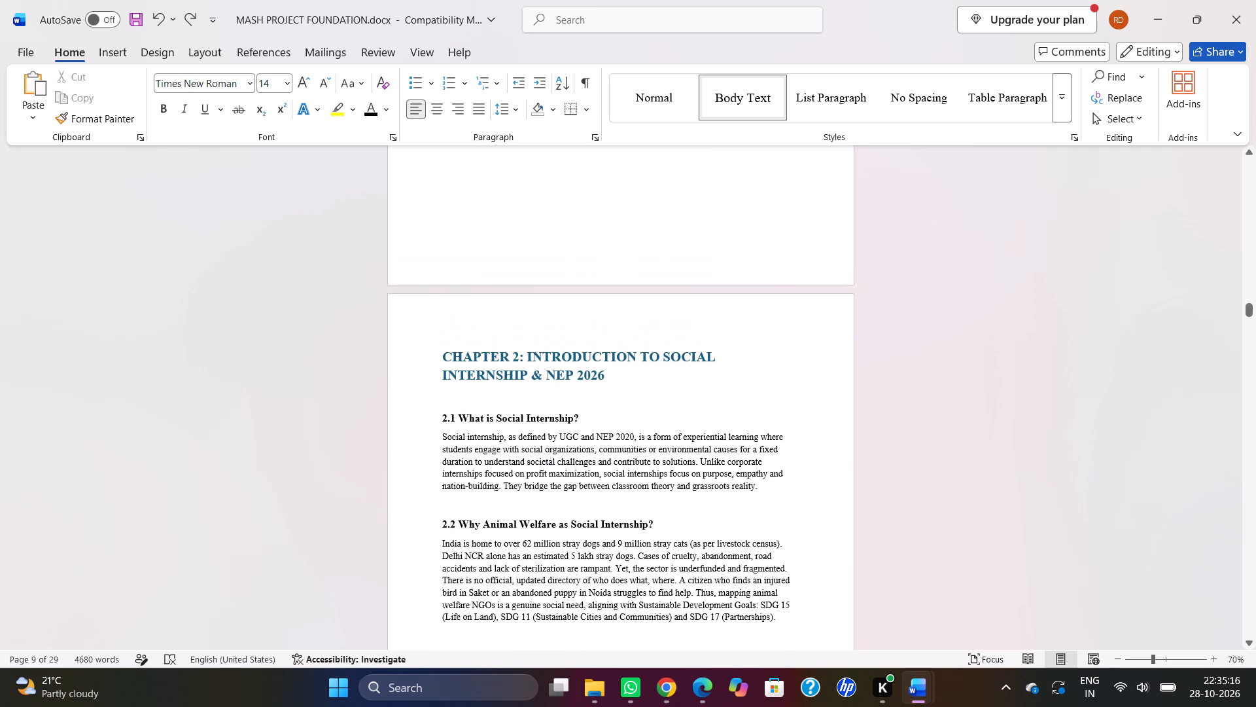
Save the MASH PROJECT FOUNDATION document.
{"action": "left_click", "coordinate": [24, 50]}
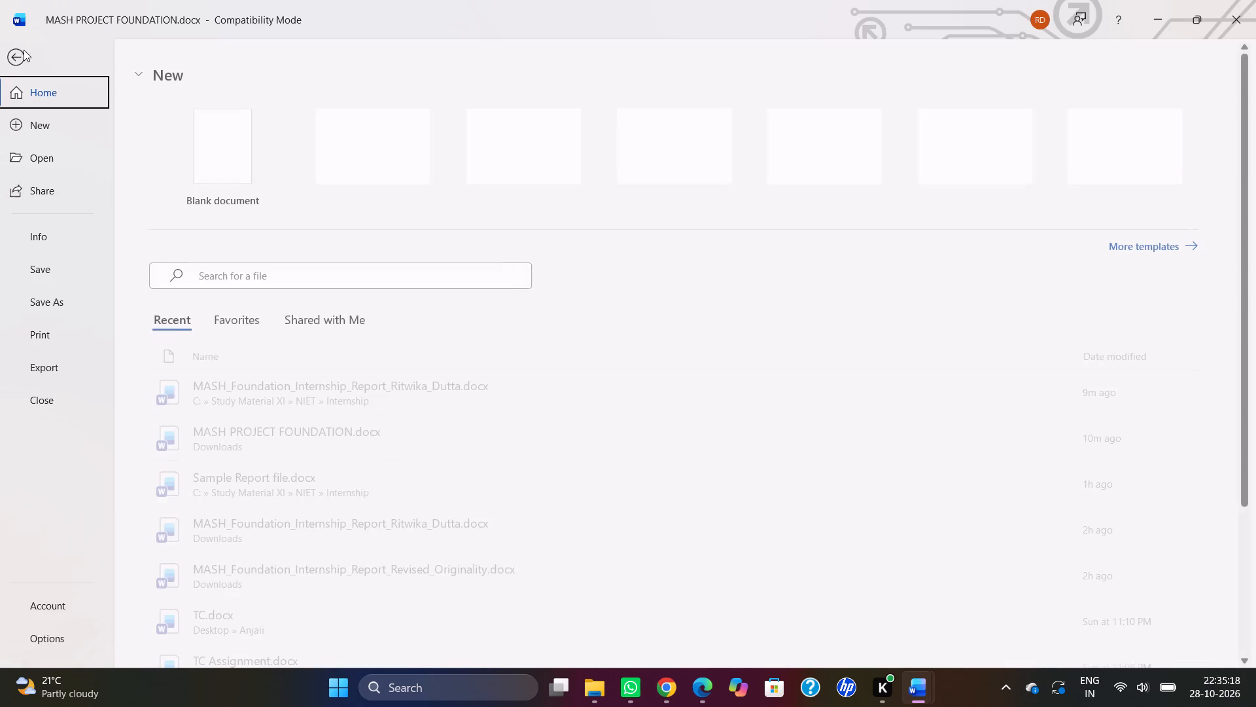
{"action": "left_click", "coordinate": [44, 274]}
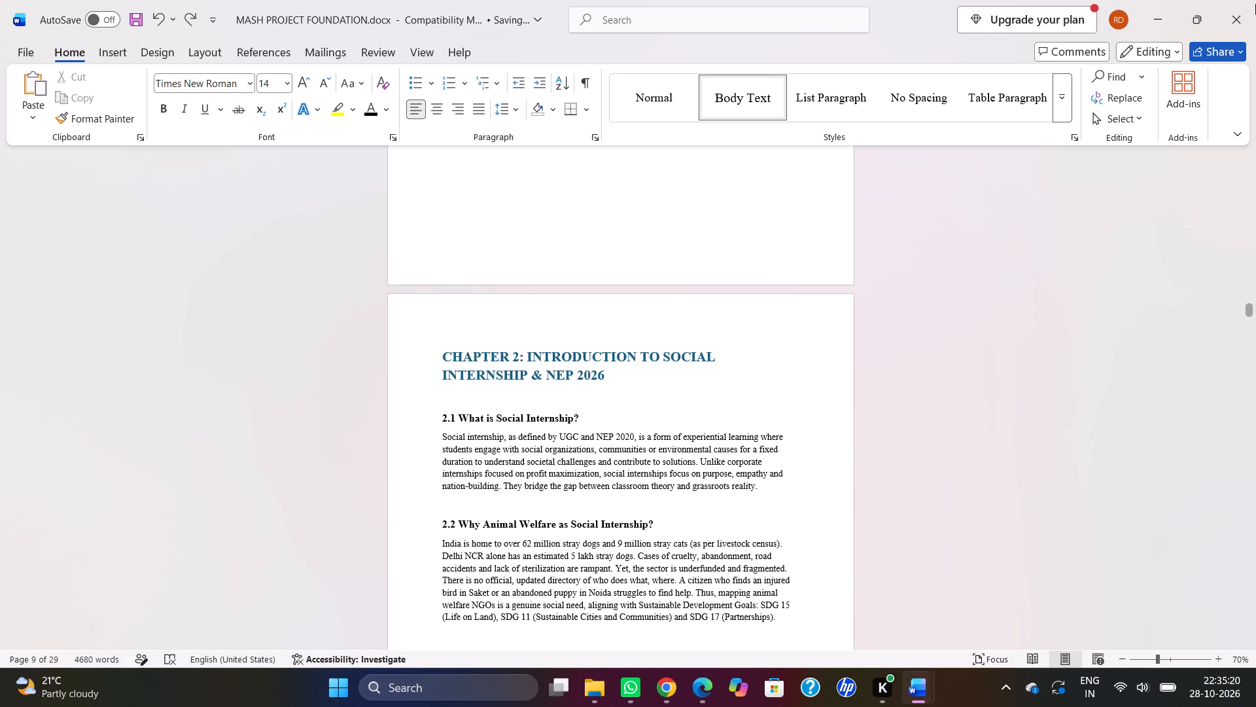
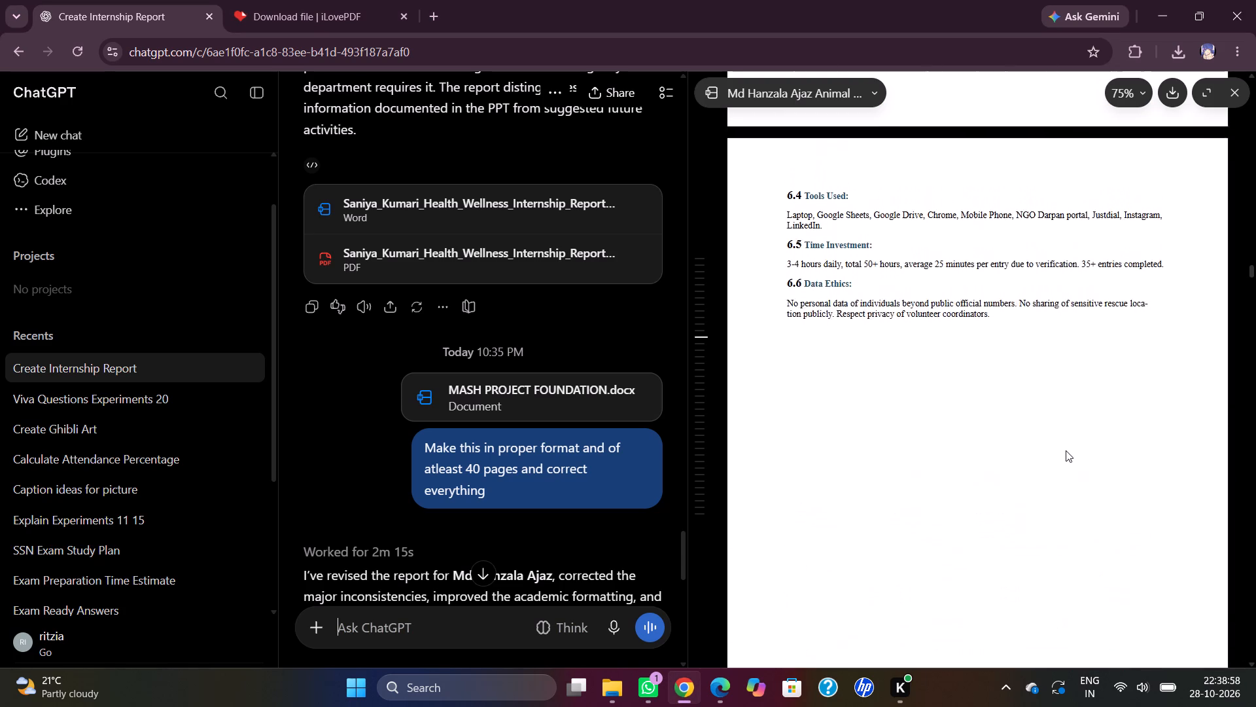
Review the chapter pages of the revised report in the ChatGPT document preview, going back from Chapter 7 to Chapter 3.
{"action": "scroll", "coordinate": [1066, 450], "scroll_direction": "up", "scroll_amount": 7}
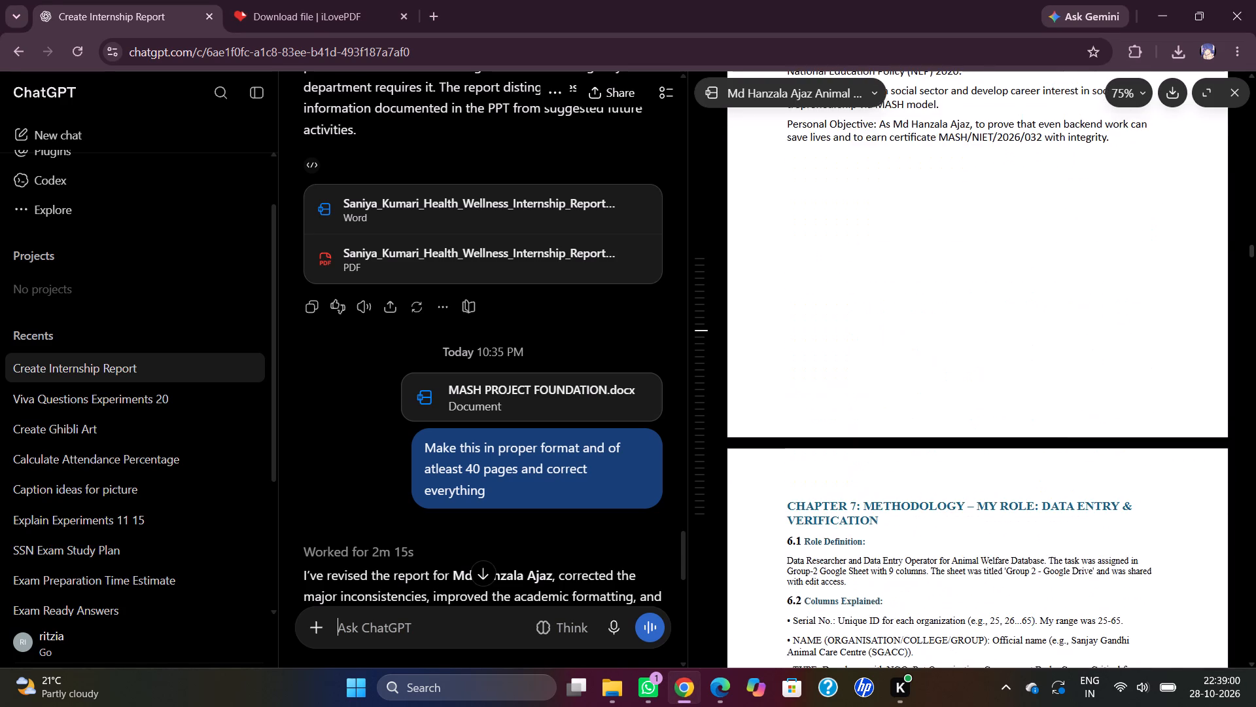
{"action": "scroll", "coordinate": [1066, 450], "scroll_direction": "up", "scroll_amount": 8}
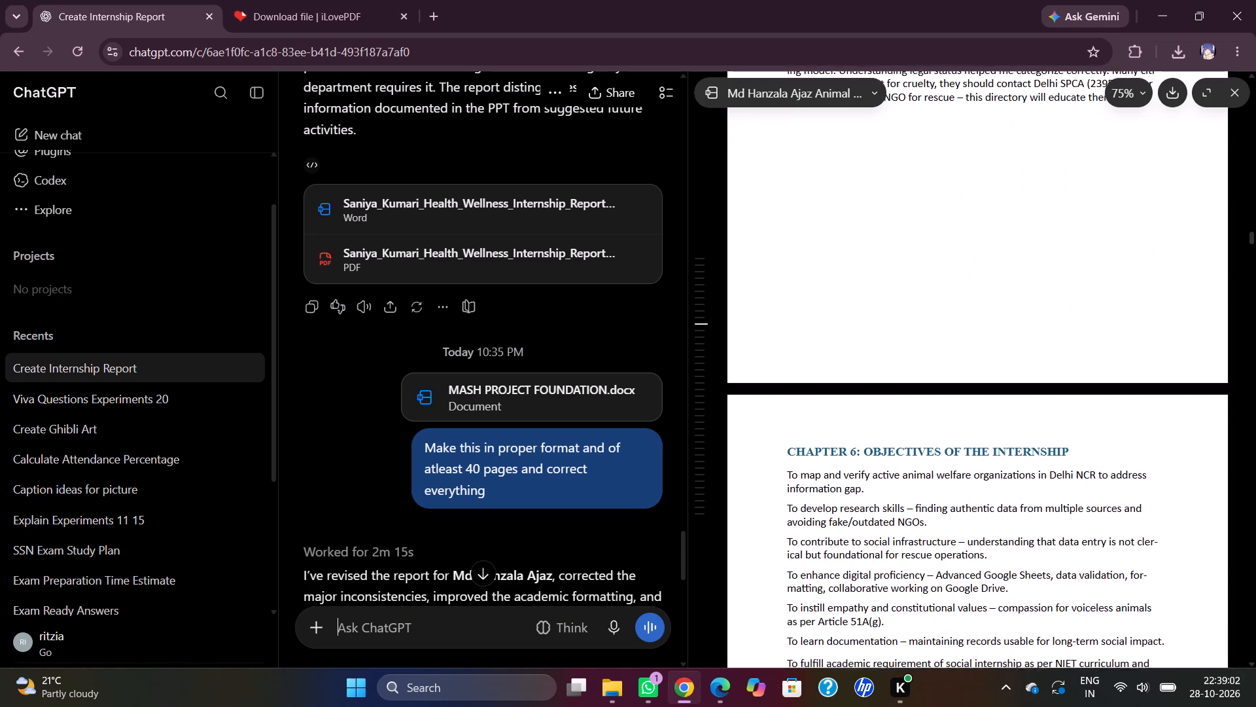
{"action": "scroll", "coordinate": [1066, 450], "scroll_direction": "up", "scroll_amount": 3}
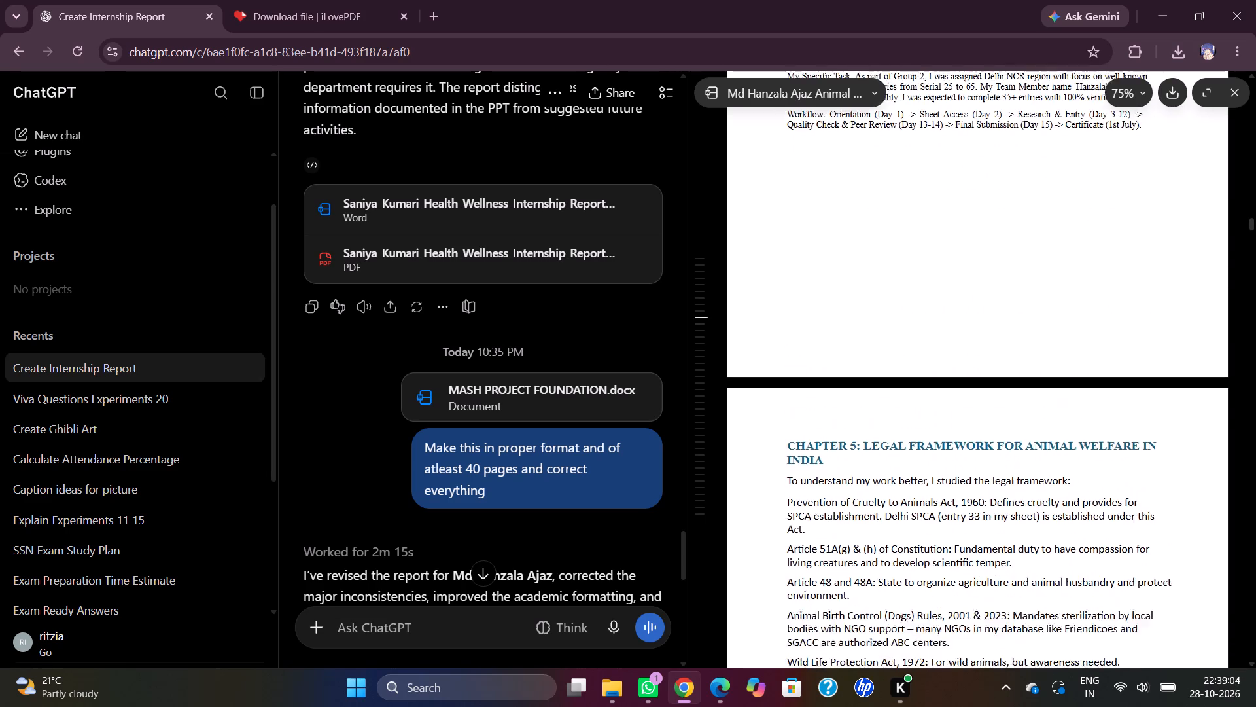
{"action": "scroll", "coordinate": [1066, 450], "scroll_direction": "up", "scroll_amount": 6}
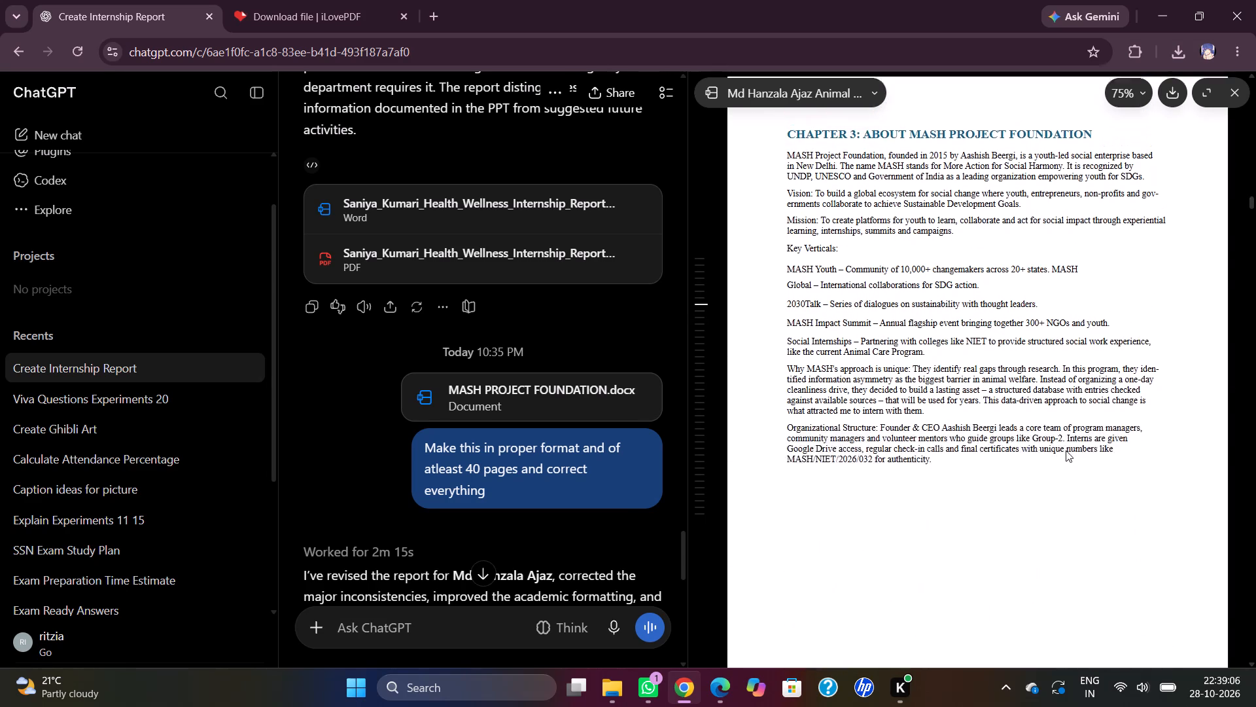
{"action": "scroll", "coordinate": [1066, 450], "scroll_direction": "up", "scroll_amount": 1}
Download the revised Animal Welfare Data Mapping report as Word (DOCX) and open the downloaded file in Word.
{"action": "left_click", "coordinate": [1168, 92]}
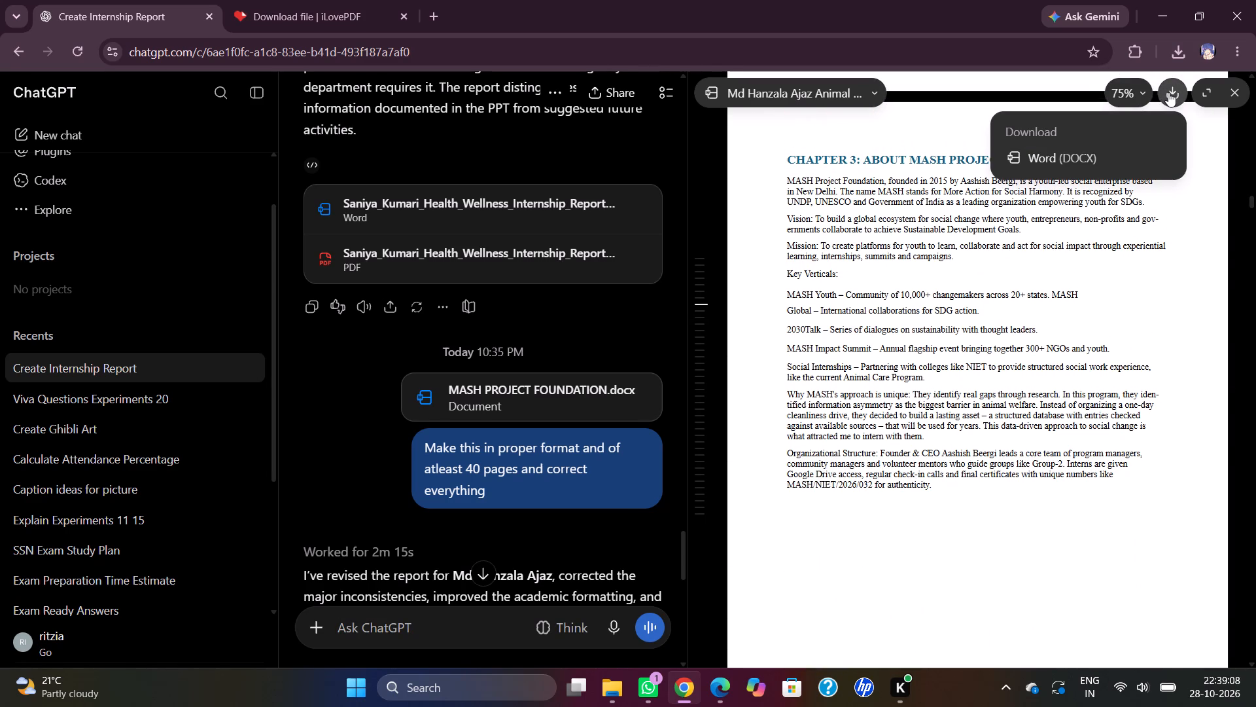
{"action": "left_click", "coordinate": [1101, 153]}
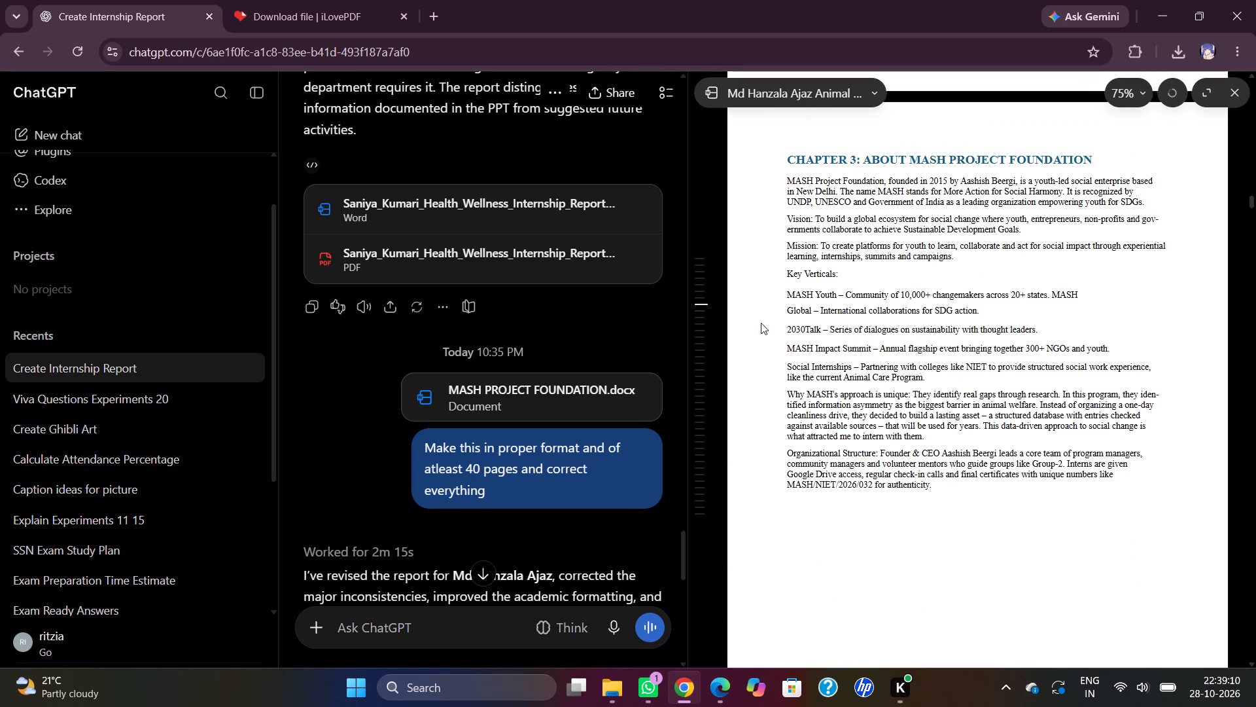
{"action": "left_click", "coordinate": [1172, 56]}
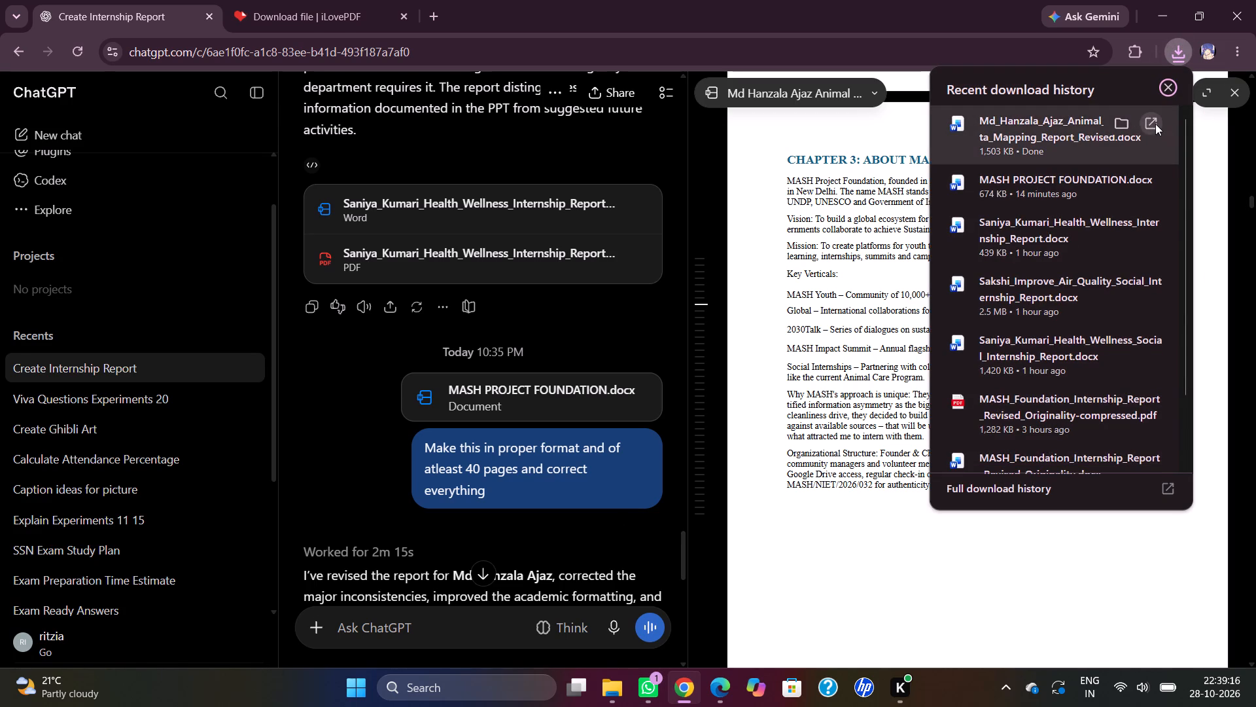
{"action": "left_click", "coordinate": [1155, 124]}
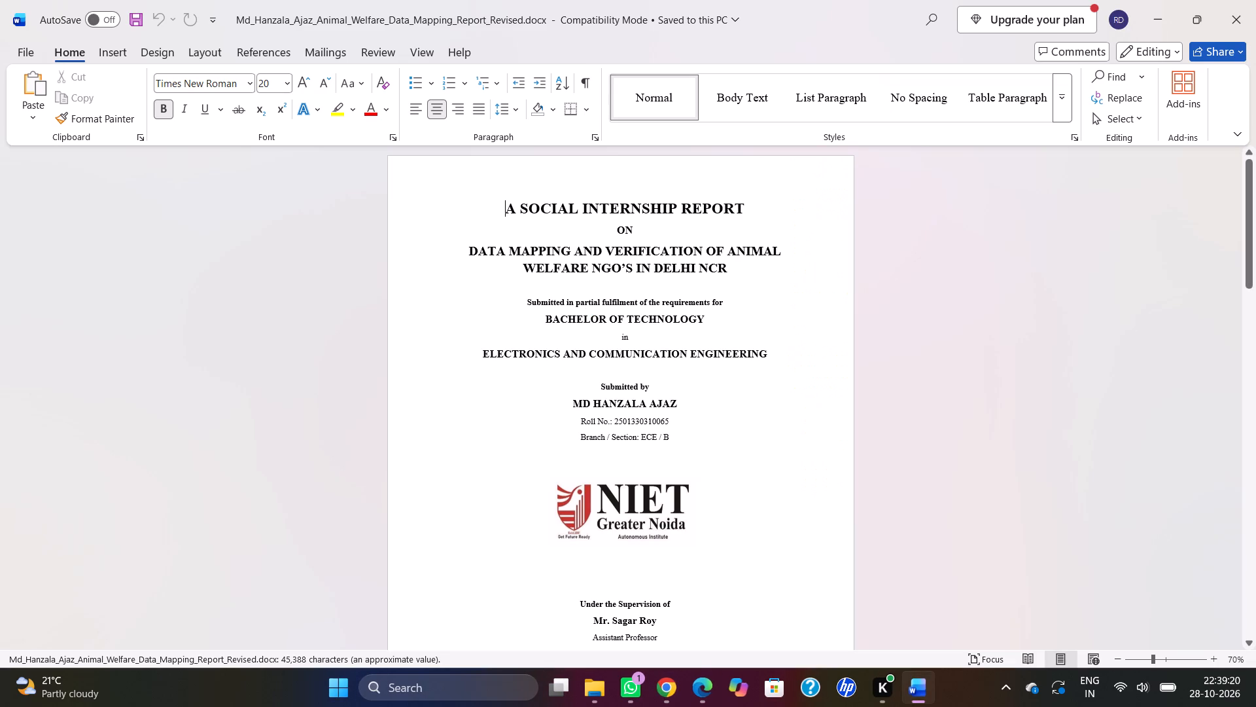
Check the formatting of the revised report's opening pages, from the cover page through the internship certificate to the acknowledgement.
{"action": "scroll", "coordinate": [536, 347], "scroll_direction": "down", "scroll_amount": 3}
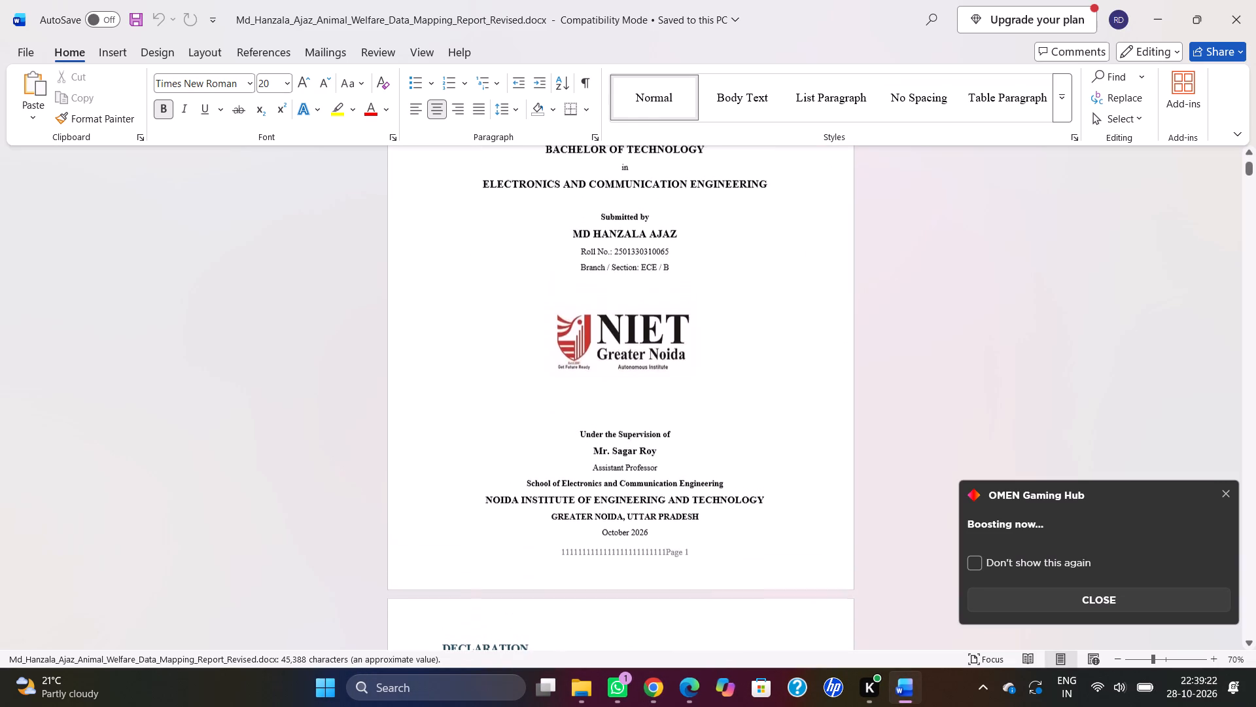
{"action": "scroll", "coordinate": [536, 347], "scroll_direction": "down", "scroll_amount": 6}
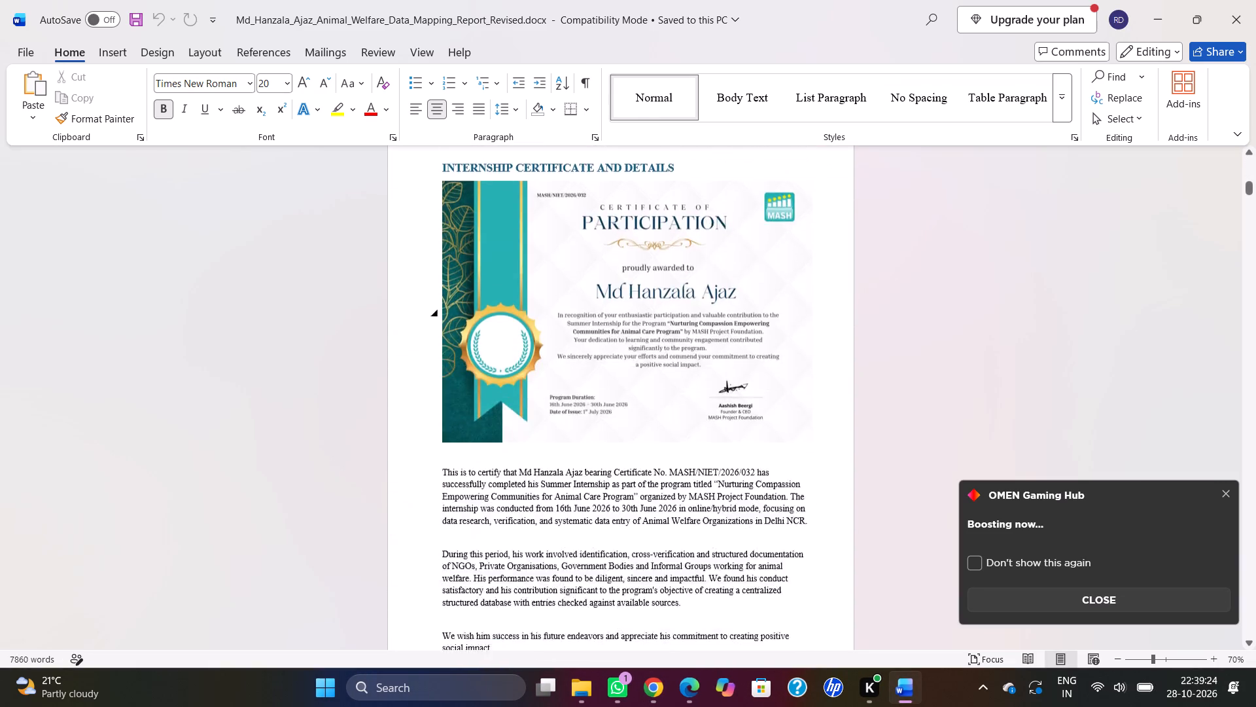
{"action": "scroll", "coordinate": [536, 347], "scroll_direction": "down", "scroll_amount": 6}
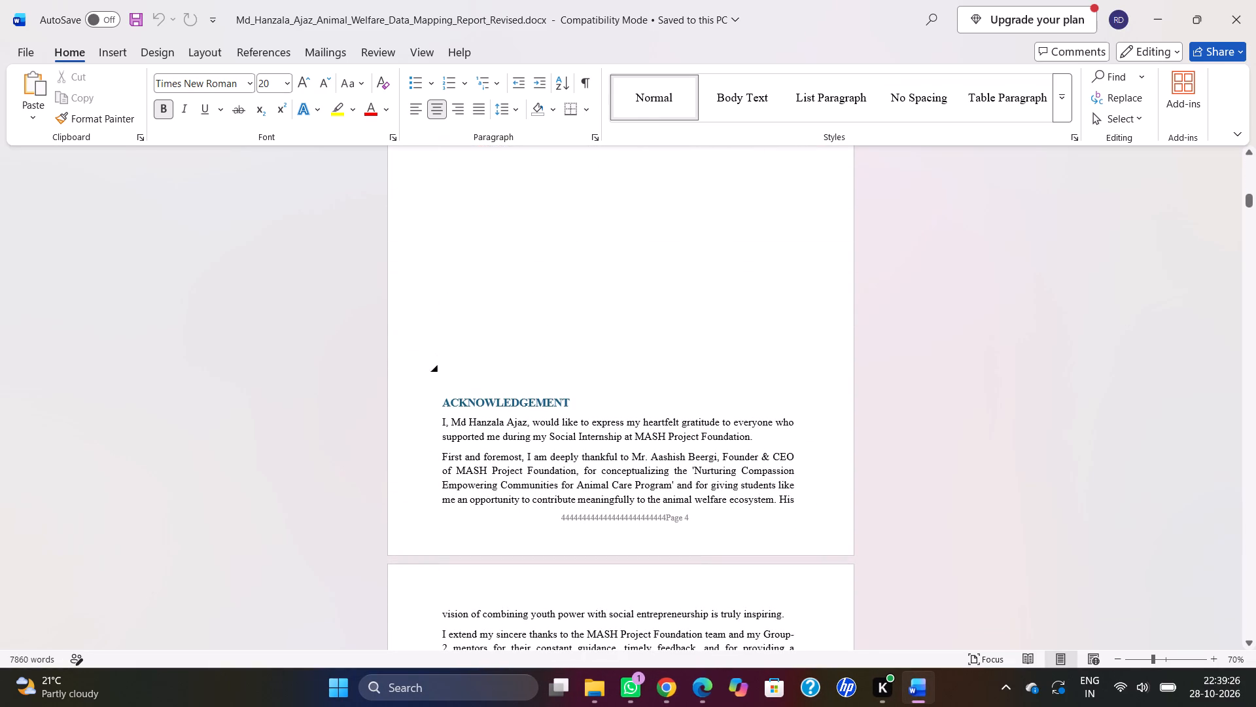
Push the ACKNOWLEDGEMENT heading from the bottom of page 4 to the top of page 5 with blank lines.
{"action": "left_click", "coordinate": [442, 401]}
{"action": "key", "text": "Return"}
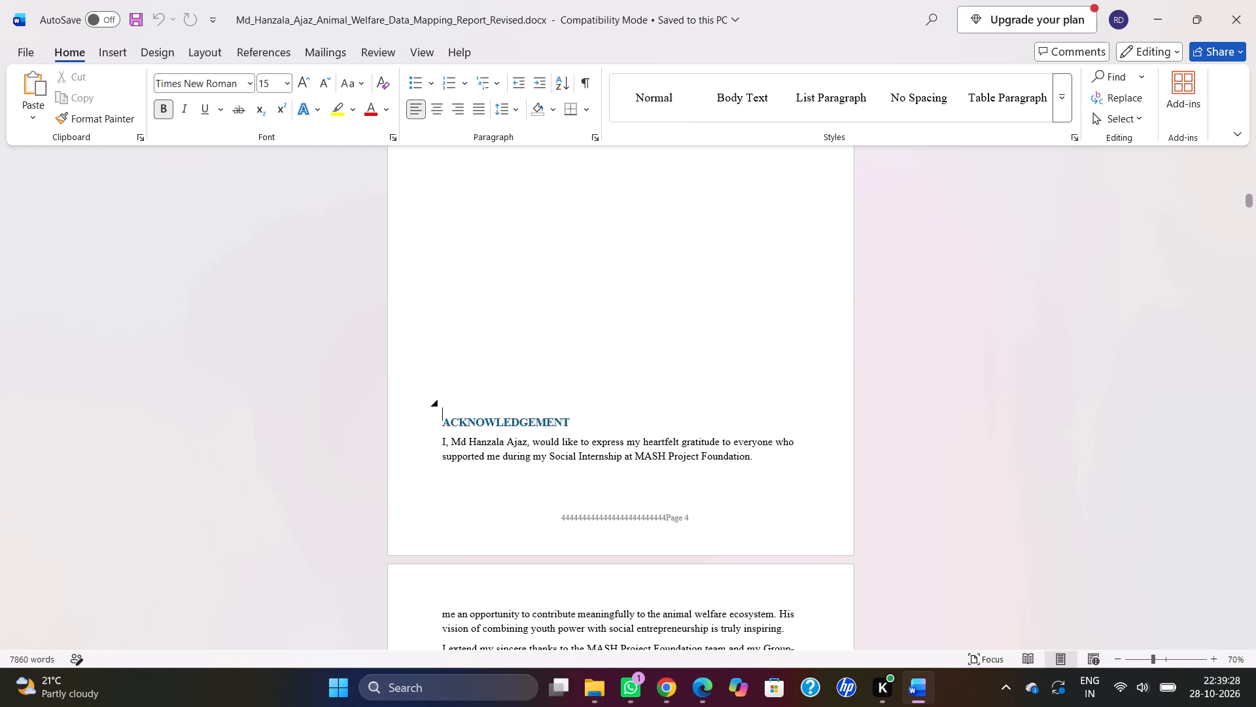
{"action": "key", "text": "Return"}
{"action": "key", "text": "Return"}
{"action": "key", "text": "Return"}
{"action": "key", "text": "Return"}
{"action": "key", "text": "Return"}
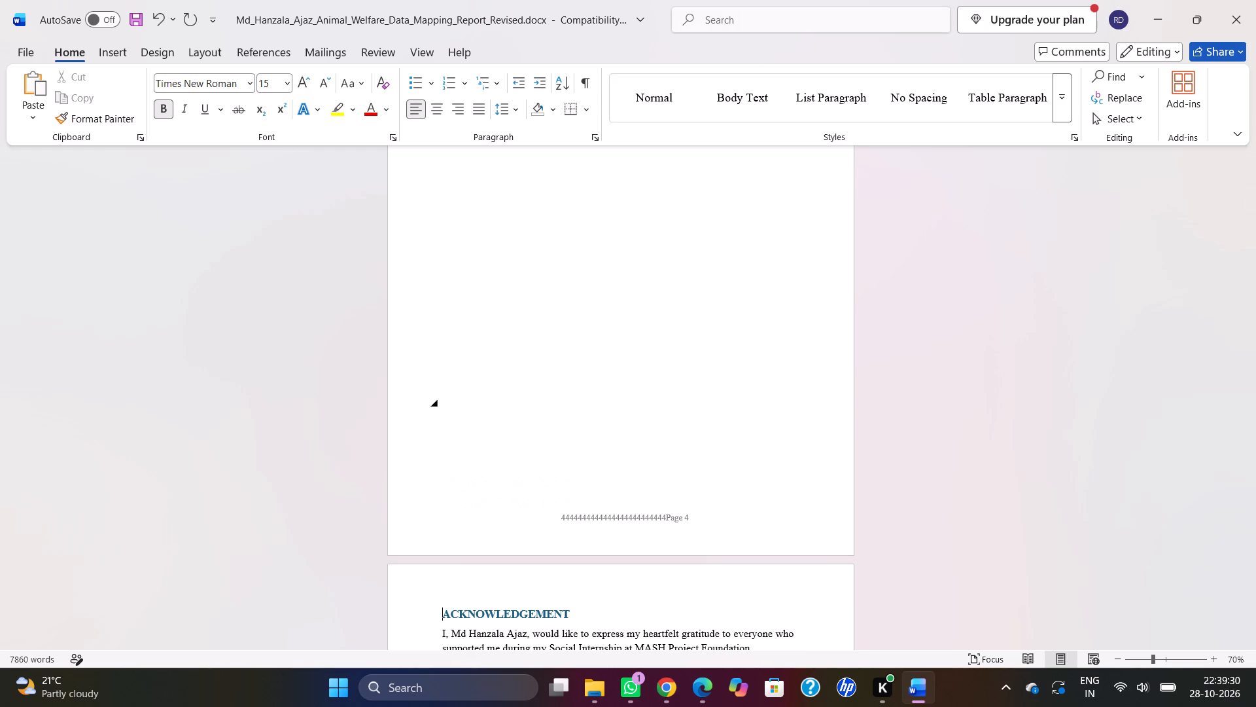
Delete the string of repeated page digits before "Page" in the footer, keeping only the word and its page number.
{"action": "left_click", "coordinate": [687, 515]}
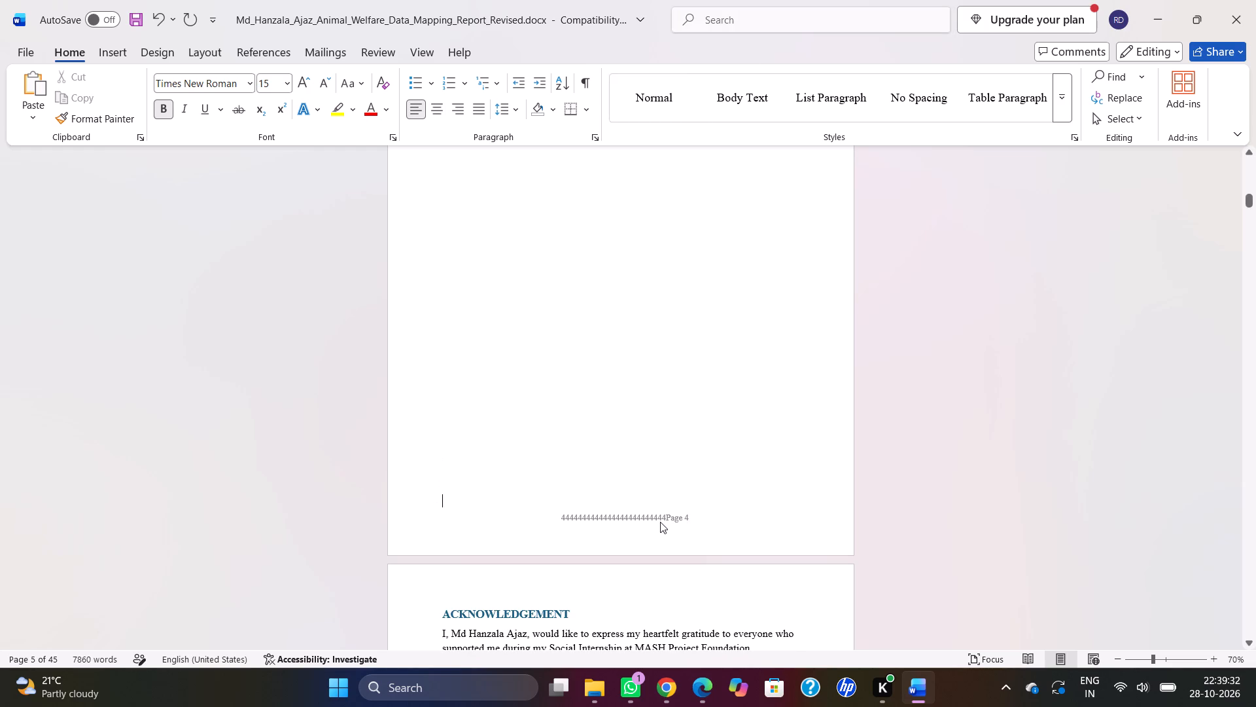
{"action": "scroll", "coordinate": [660, 522], "scroll_direction": "up", "scroll_amount": 7}
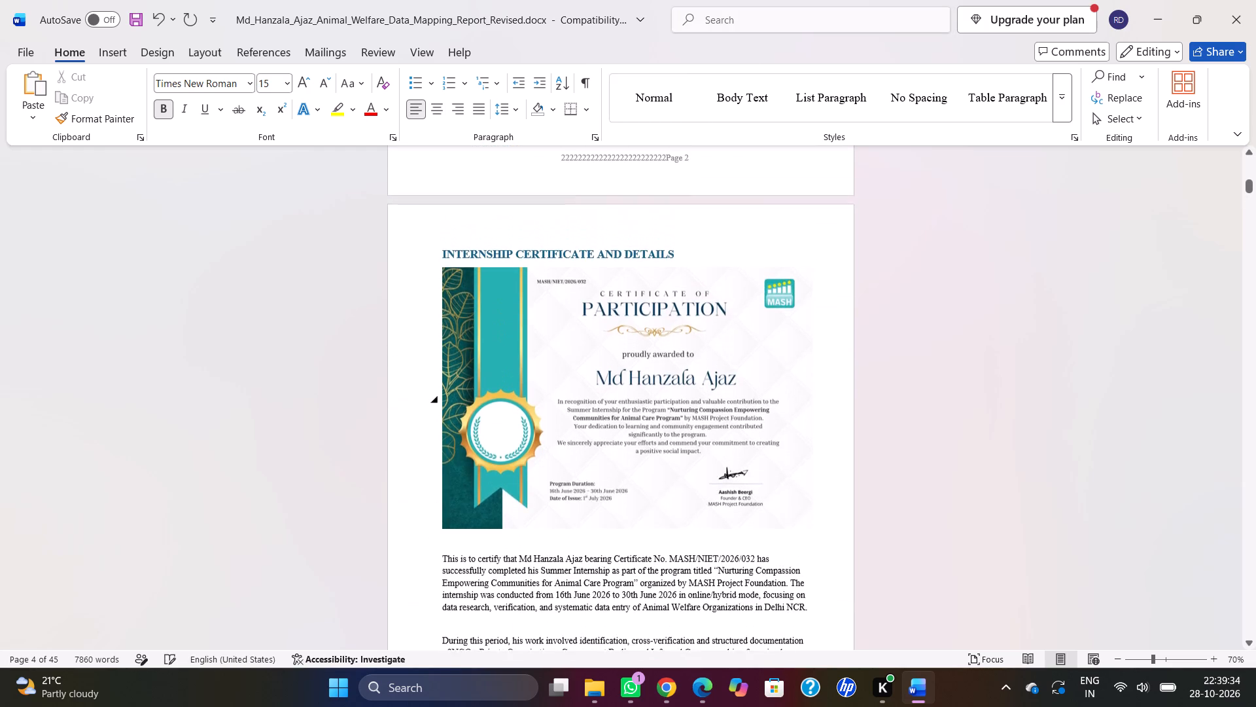
{"action": "scroll", "coordinate": [660, 522], "scroll_direction": "up", "scroll_amount": 4}
{"action": "scroll", "coordinate": [660, 522], "scroll_direction": "down", "scroll_amount": 1}
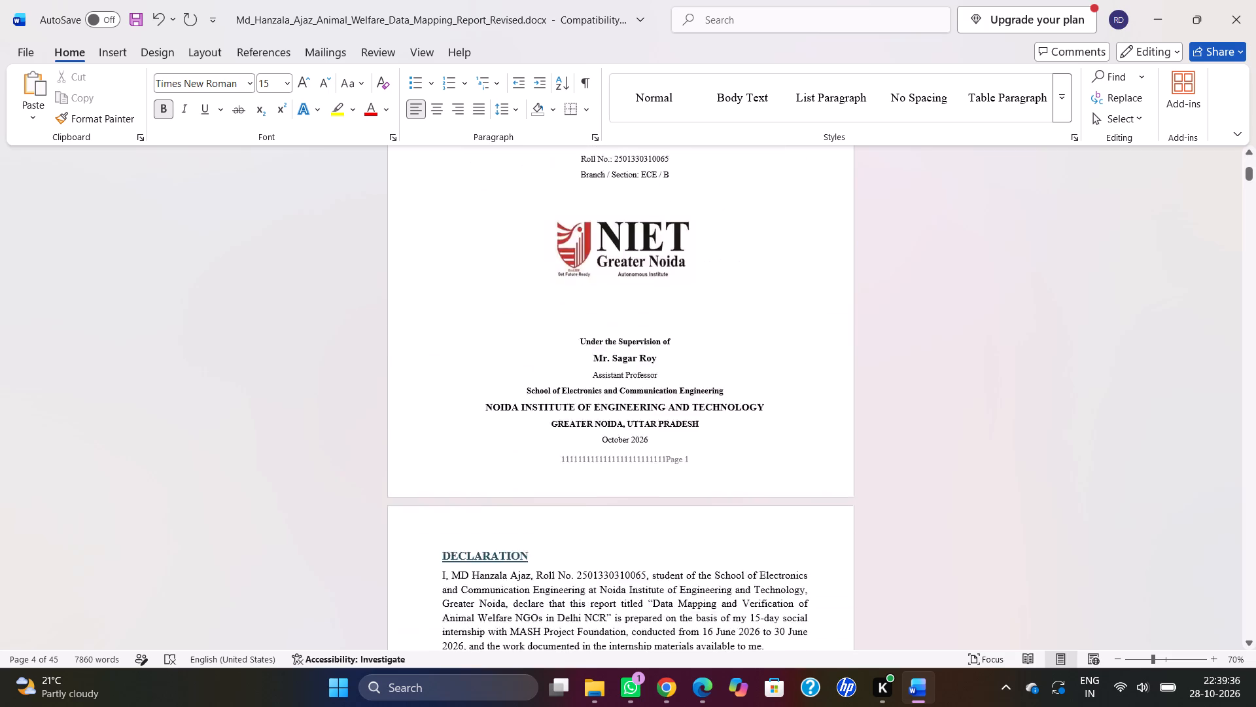
{"action": "scroll", "coordinate": [660, 522], "scroll_direction": "down", "scroll_amount": 5}
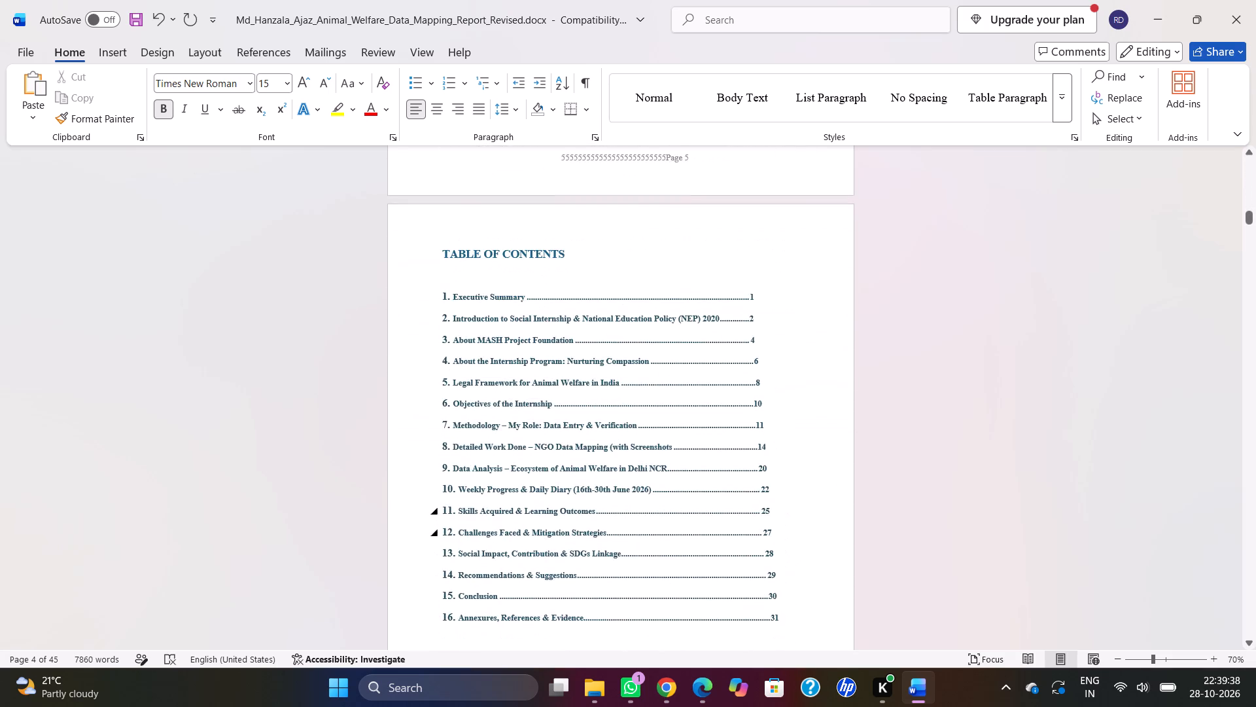
{"action": "scroll", "coordinate": [660, 522], "scroll_direction": "down", "scroll_amount": 2}
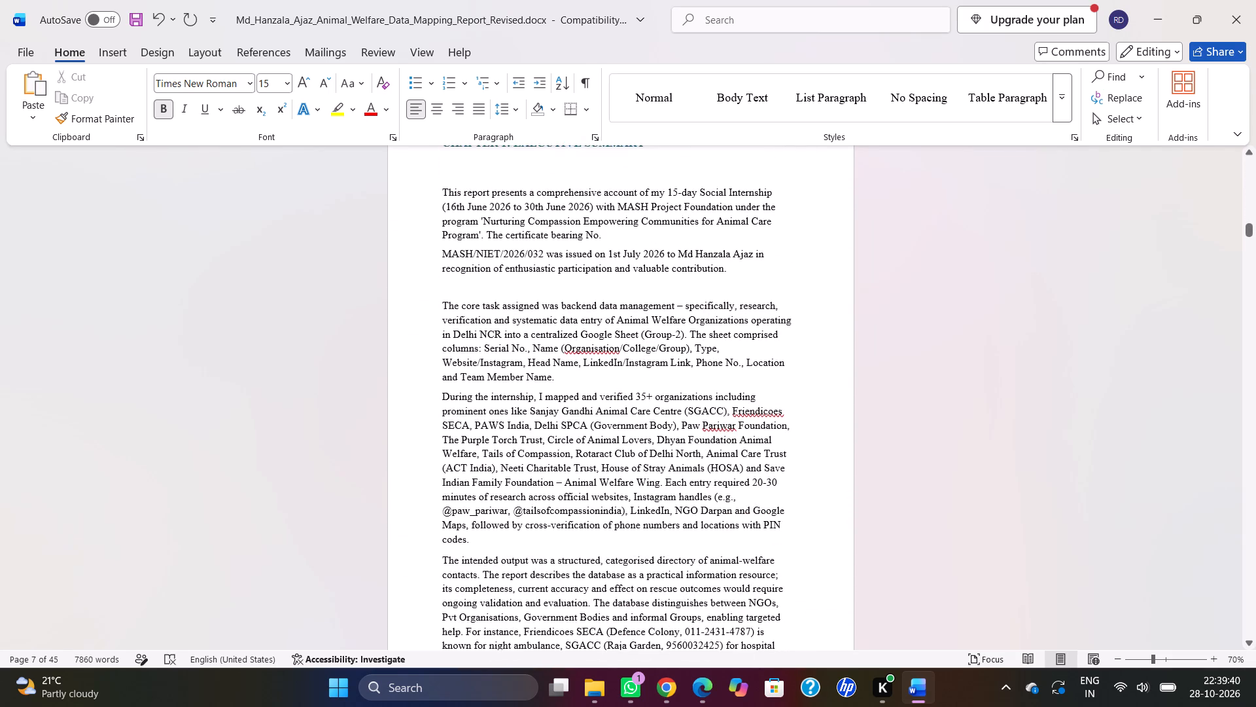
{"action": "scroll", "coordinate": [660, 522], "scroll_direction": "up", "scroll_amount": 1}
{"action": "triple_click", "coordinate": [619, 227]}
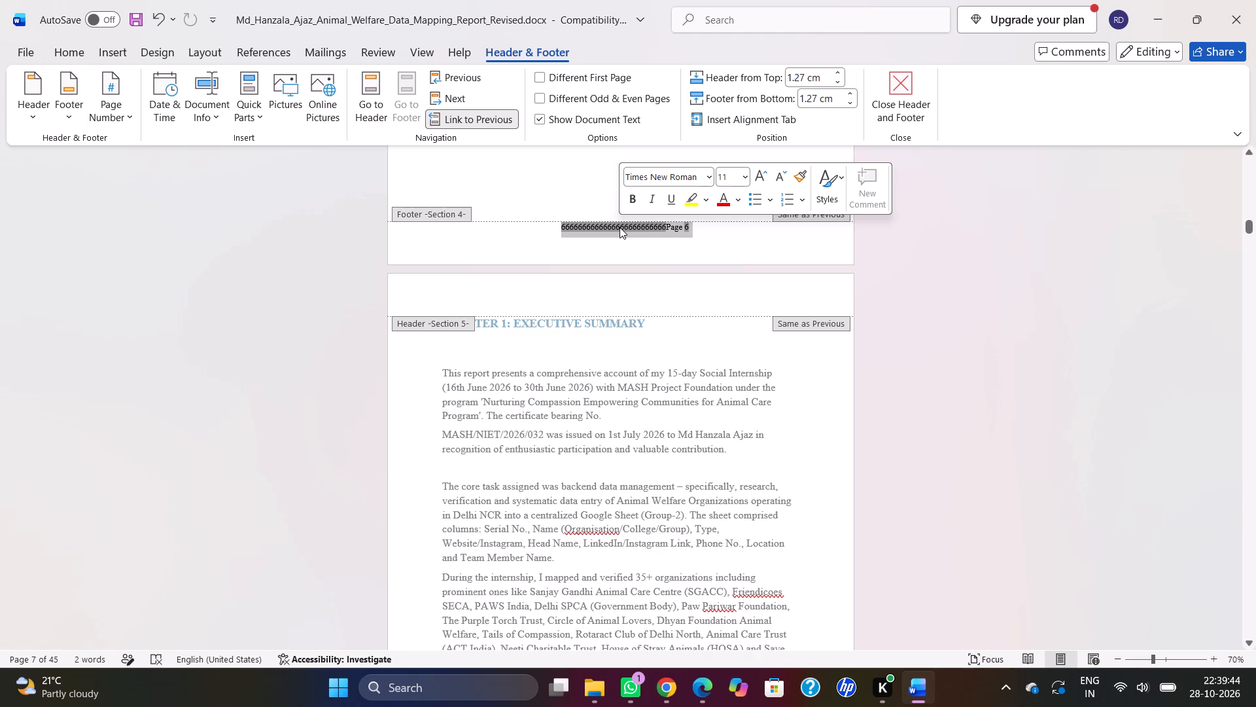
{"action": "left_click", "coordinate": [640, 228]}
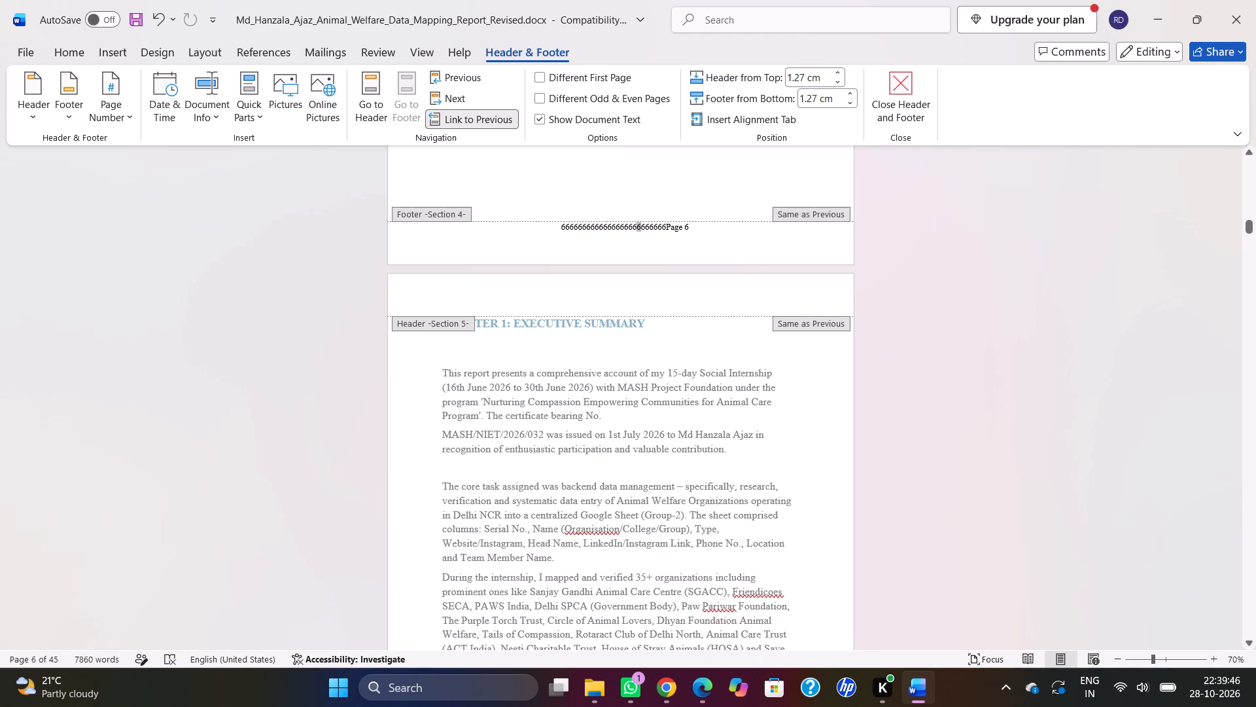
{"action": "left_click", "coordinate": [667, 228]}
{"action": "key", "text": "BackSpace"}
{"action": "key", "text": "BackSpace"}
{"action": "key", "text": "BackSpace"}
{"action": "key", "text": "BackSpace"}
{"action": "key", "text": "BackSpace"}
{"action": "key", "text": "BackSpace"}
{"action": "key", "text": "BackSpace"}
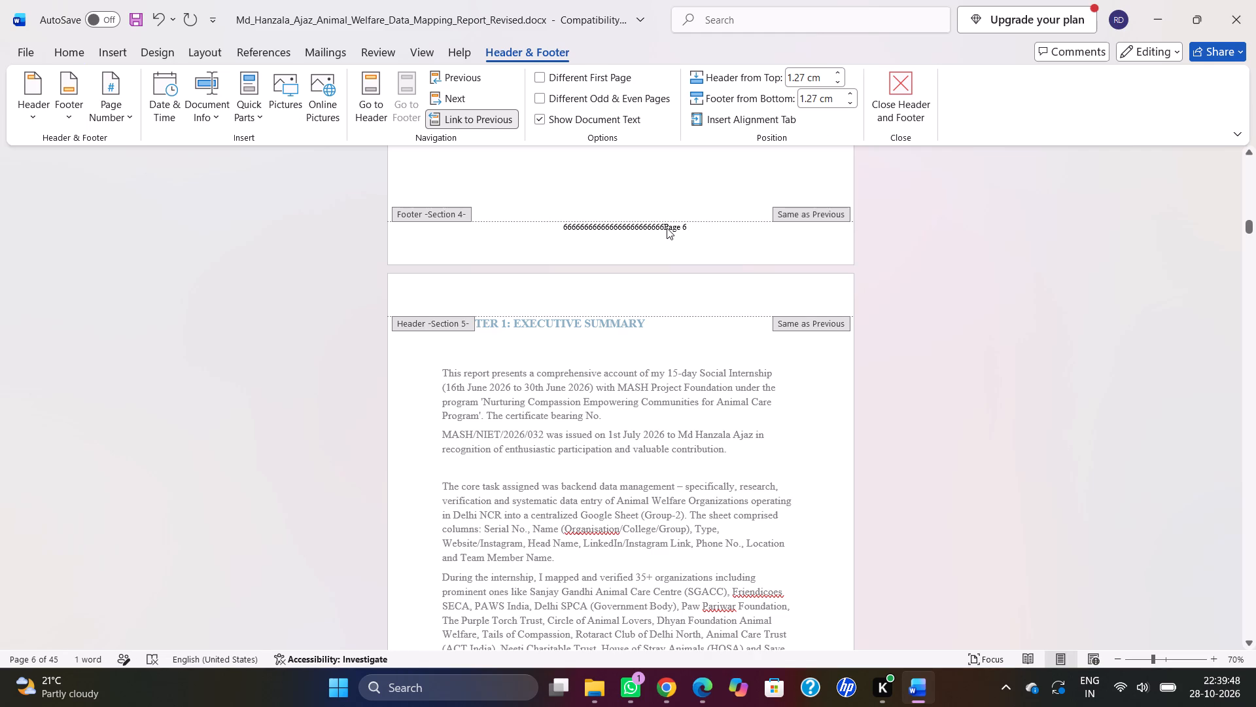
{"action": "key", "text": "BackSpace"}
{"action": "key", "text": "BackSpace"}
{"action": "key", "text": "BackSpace"}
{"action": "key", "text": "BackSpace"}
{"action": "key", "text": "BackSpace"}
{"action": "key", "text": "BackSpace"}
{"action": "key", "text": "BackSpace"}
{"action": "key", "text": "BackSpace"}
{"action": "key", "text": "BackSpace"}
{"action": "key", "text": "BackSpace"}
{"action": "key", "text": "BackSpace"}
{"action": "key", "text": "BackSpace"}
{"action": "key", "text": "BackSpace"}
{"action": "key", "text": "BackSpace"}
{"action": "key", "text": "BackSpace"}
{"action": "key", "text": "BackSpace"}
{"action": "key", "text": "BackSpace"}
{"action": "key", "text": "BackSpace"}
{"action": "key", "text": "BackSpace"}
{"action": "key", "text": "BackSpace"}
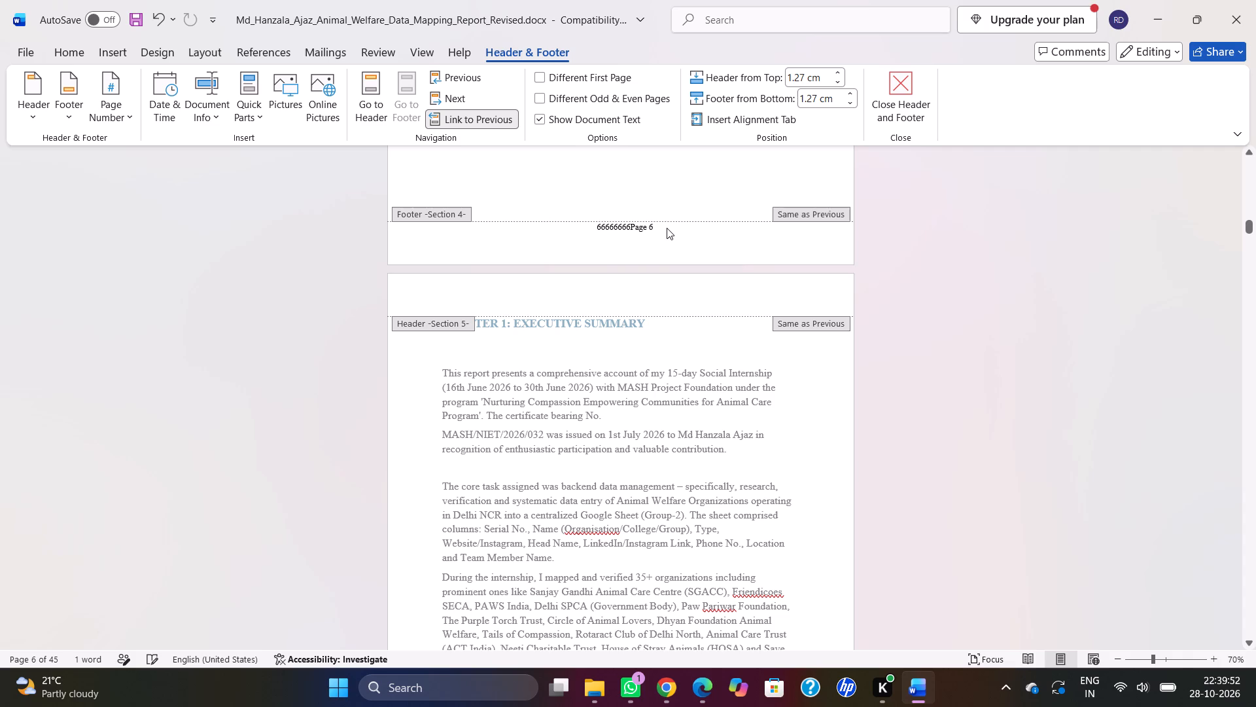
{"action": "key", "text": "BackSpace"}
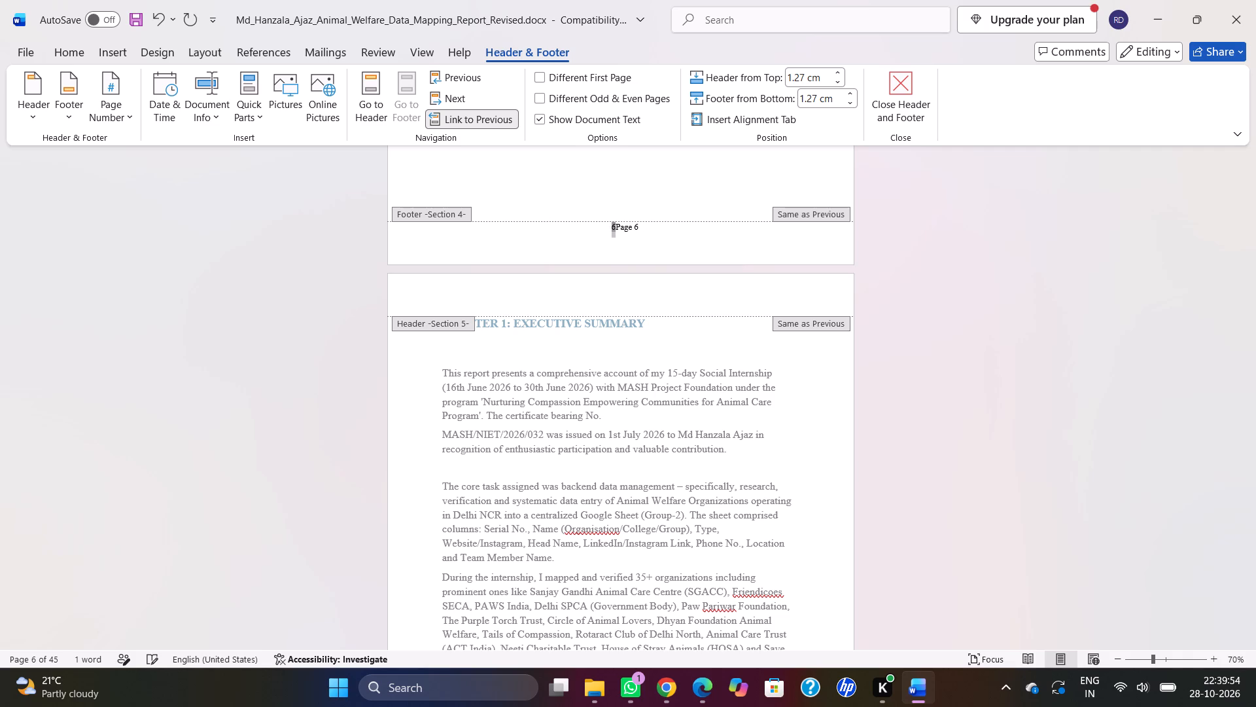
{"action": "key", "text": "BackSpace"}
Check the page-number footers on the opening pages, from the table of contents back to the declaration.
{"action": "scroll", "coordinate": [597, 219], "scroll_direction": "up", "scroll_amount": 5}
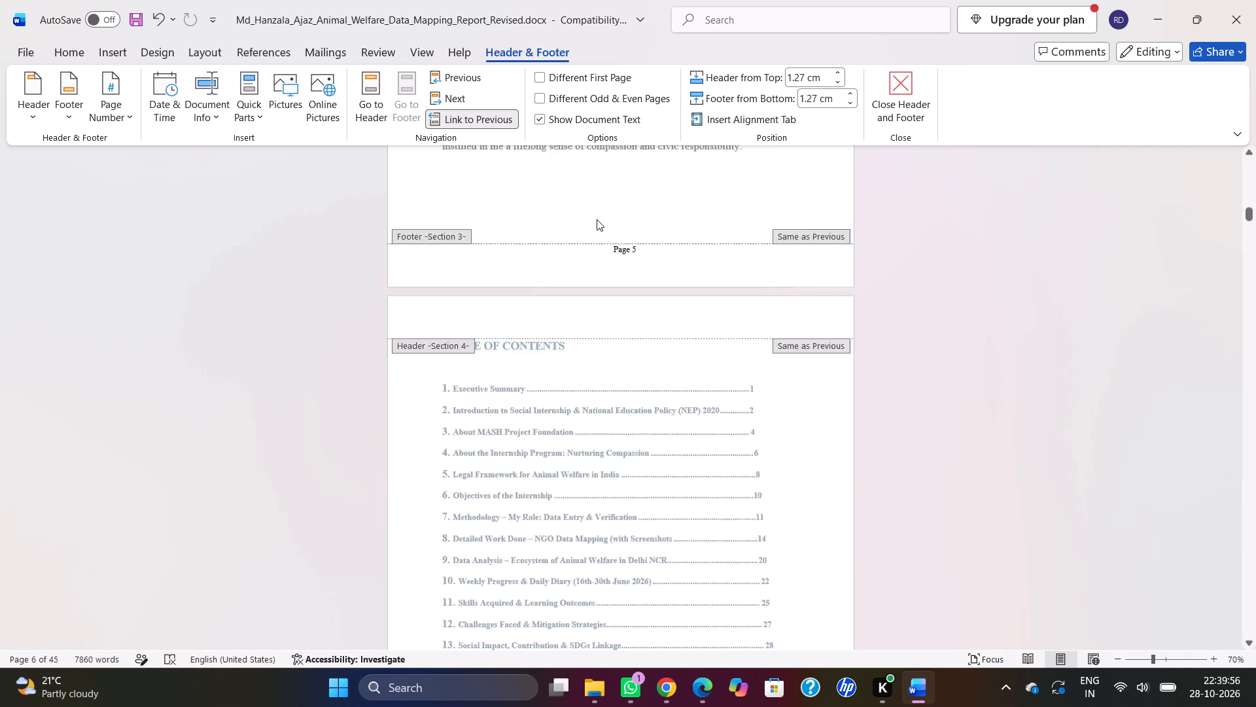
{"action": "scroll", "coordinate": [597, 219], "scroll_direction": "up", "scroll_amount": 8}
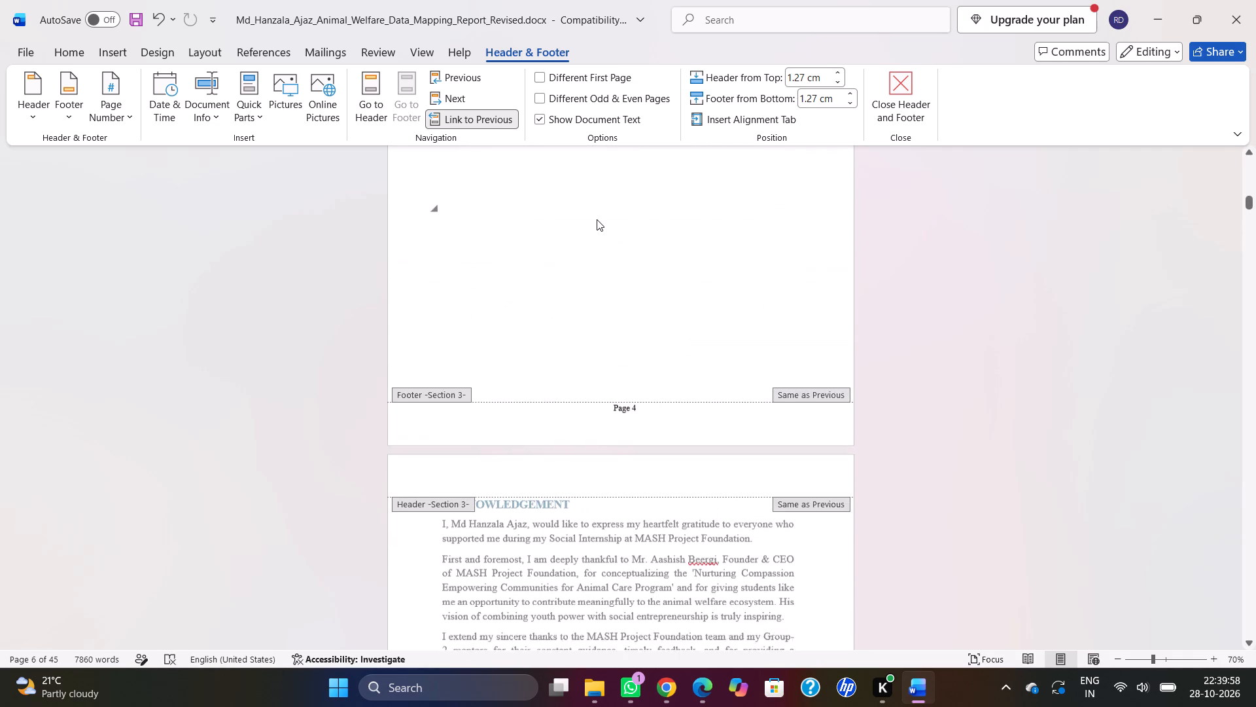
{"action": "scroll", "coordinate": [597, 219], "scroll_direction": "up", "scroll_amount": 9}
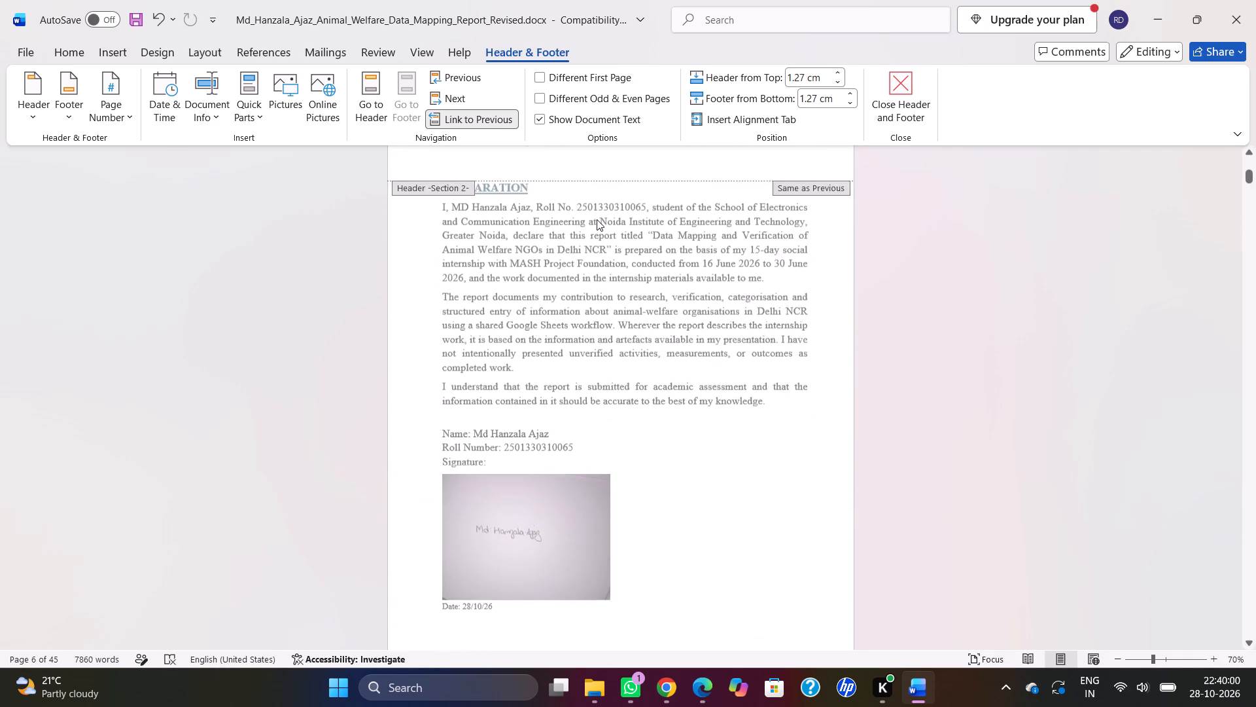
{"action": "scroll", "coordinate": [597, 219], "scroll_direction": "up", "scroll_amount": 2}
{"action": "scroll", "coordinate": [597, 219], "scroll_direction": "down", "scroll_amount": 10}
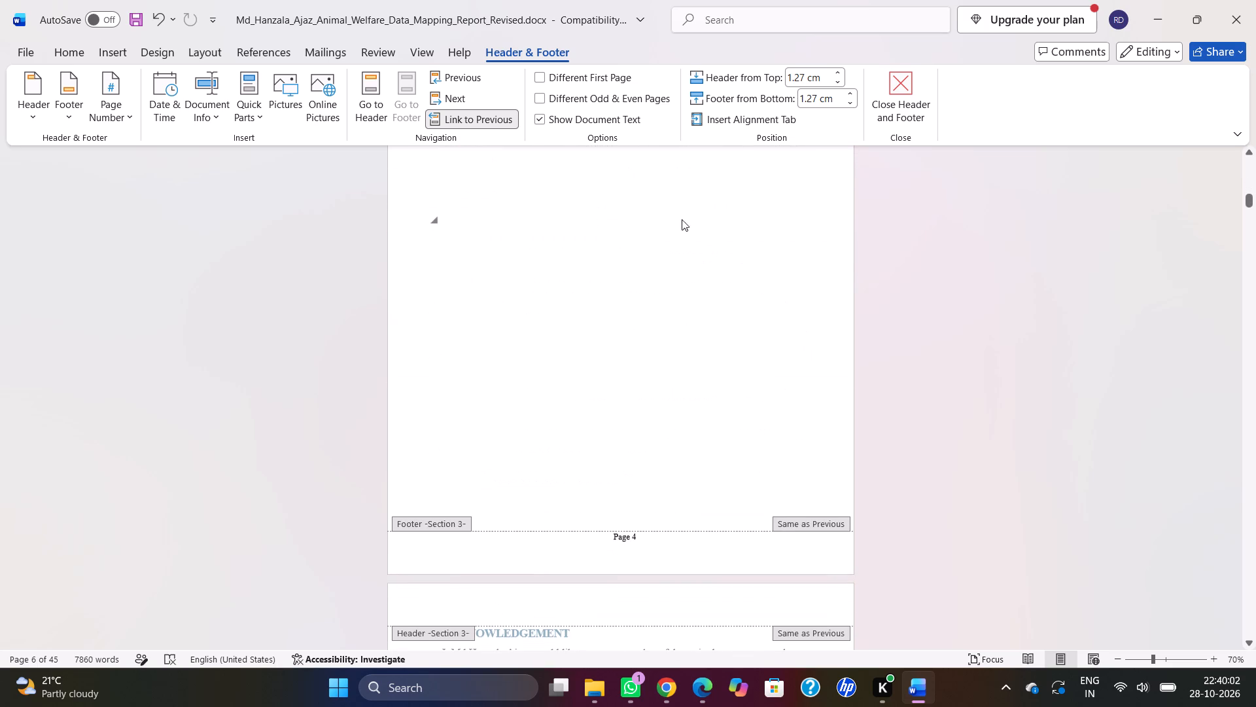
Save the revised Animal Welfare Data Mapping report.
{"action": "left_click", "coordinate": [1004, 277]}
{"action": "left_click", "coordinate": [925, 443]}
{"action": "left_click", "coordinate": [203, 476]}
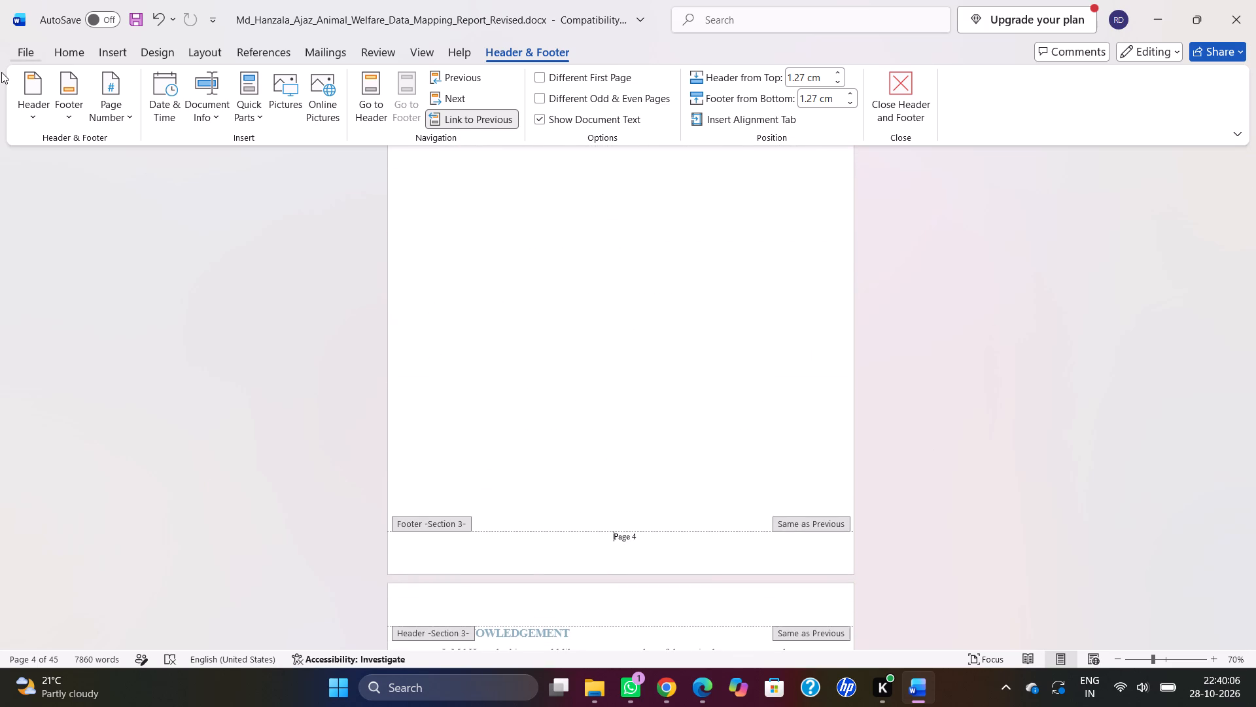
{"action": "left_click", "coordinate": [21, 57]}
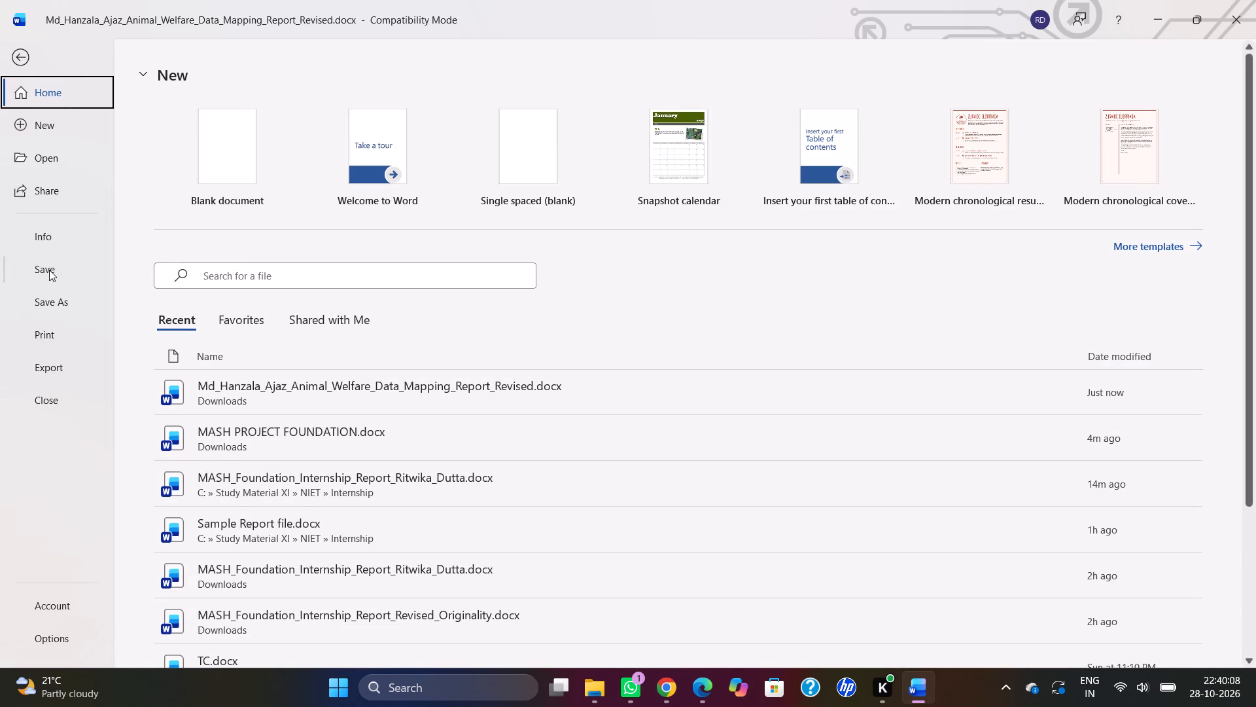
{"action": "left_click", "coordinate": [49, 270]}
{"action": "left_click", "coordinate": [270, 394]}
Review the layout and footers from the acknowledgement through the table of contents and the Chapter 1 executive summary.
{"action": "scroll", "coordinate": [270, 394], "scroll_direction": "down", "scroll_amount": 6}
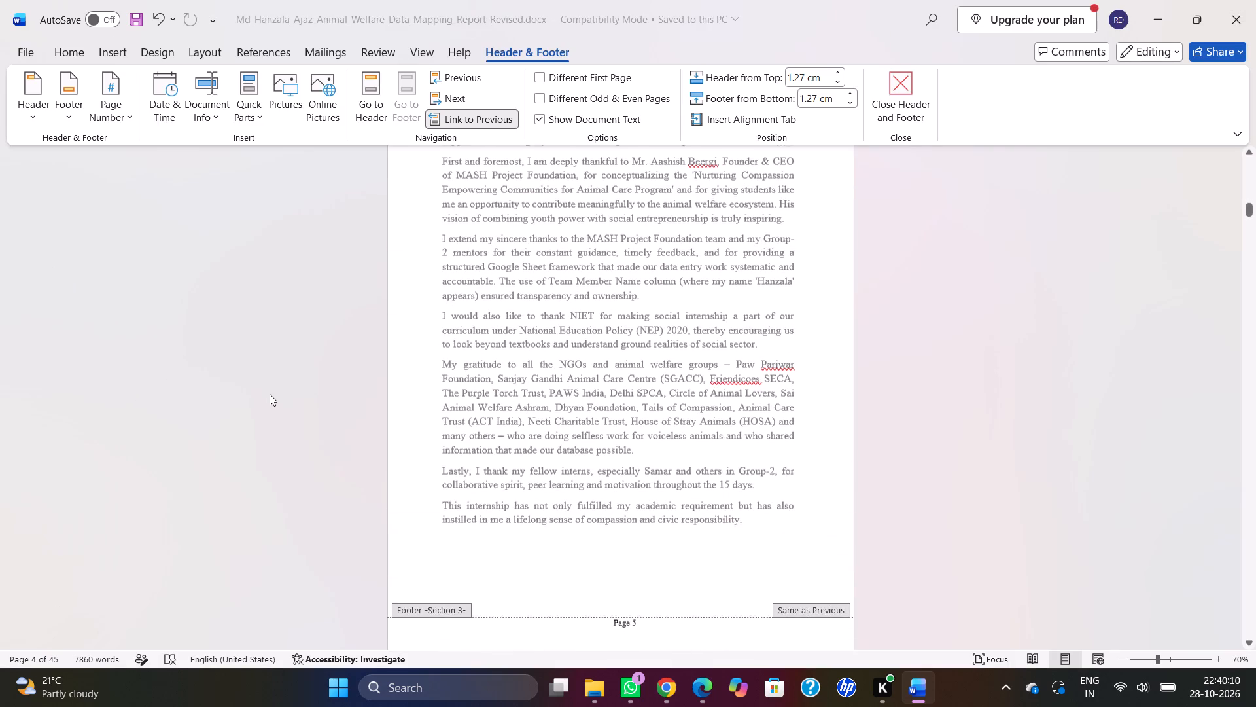
{"action": "scroll", "coordinate": [270, 394], "scroll_direction": "down", "scroll_amount": 3}
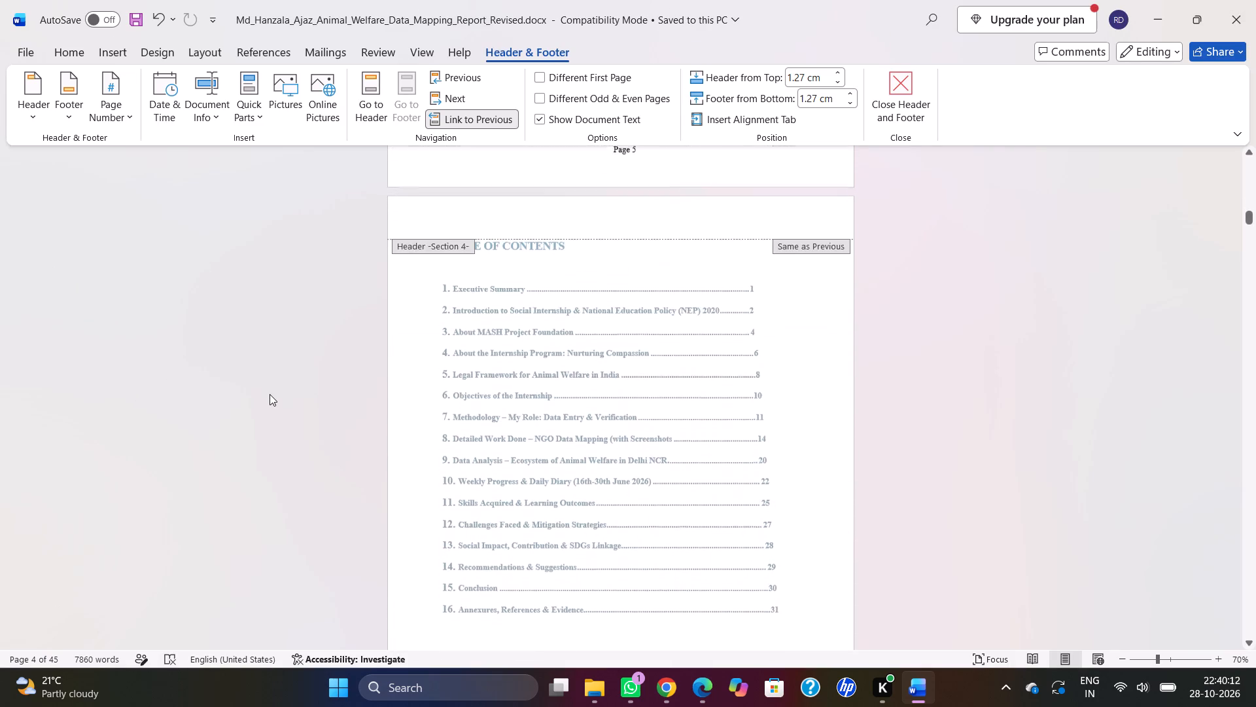
{"action": "scroll", "coordinate": [270, 394], "scroll_direction": "down", "scroll_amount": 6}
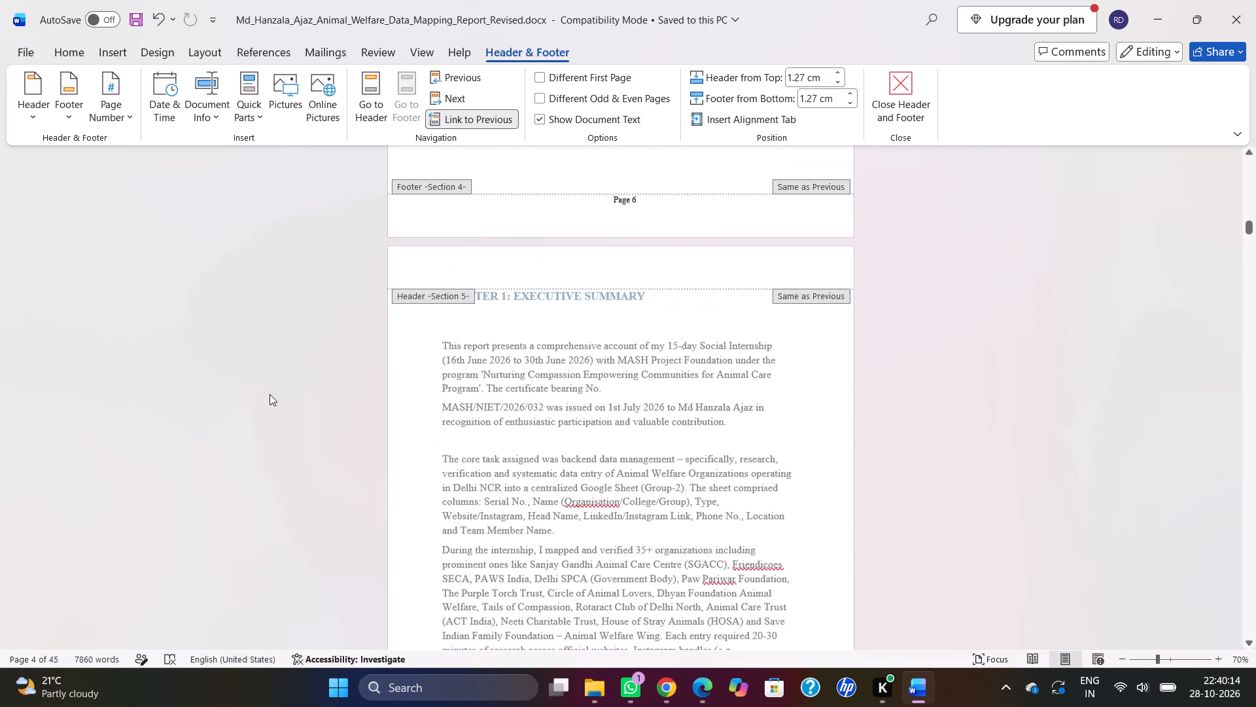
{"action": "scroll", "coordinate": [270, 394], "scroll_direction": "down", "scroll_amount": 5}
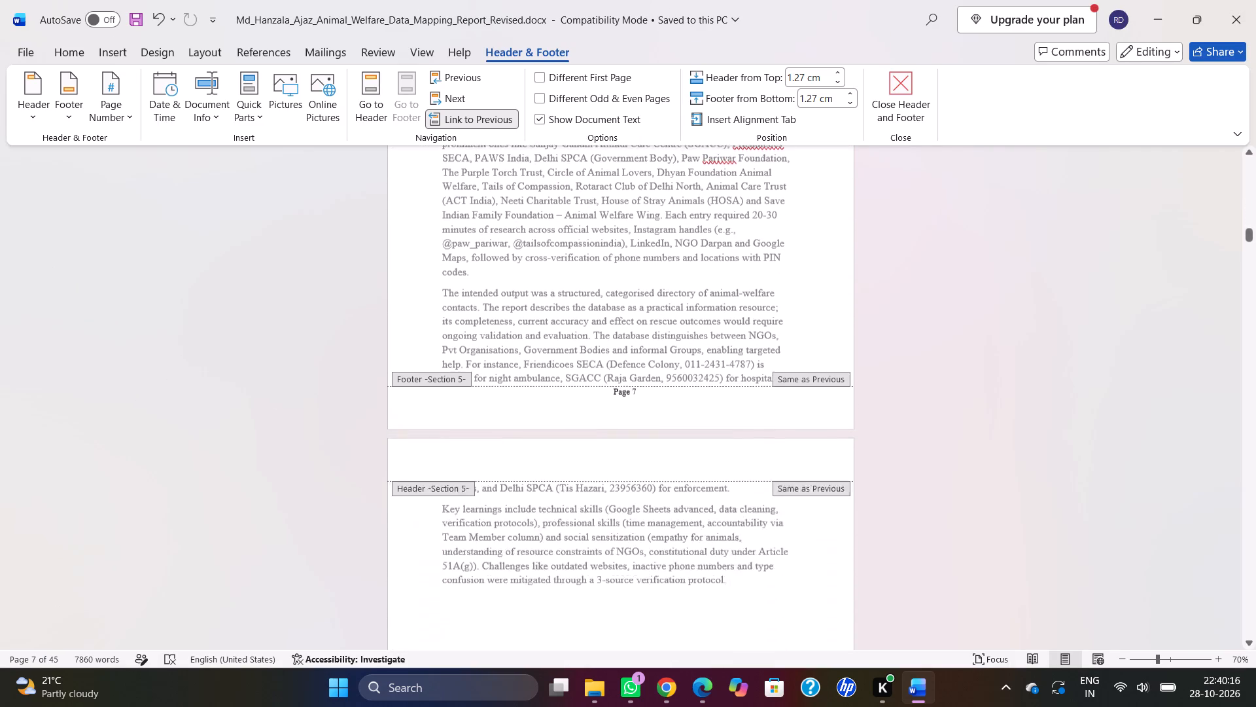
{"action": "scroll", "coordinate": [270, 394], "scroll_direction": "down", "scroll_amount": 6}
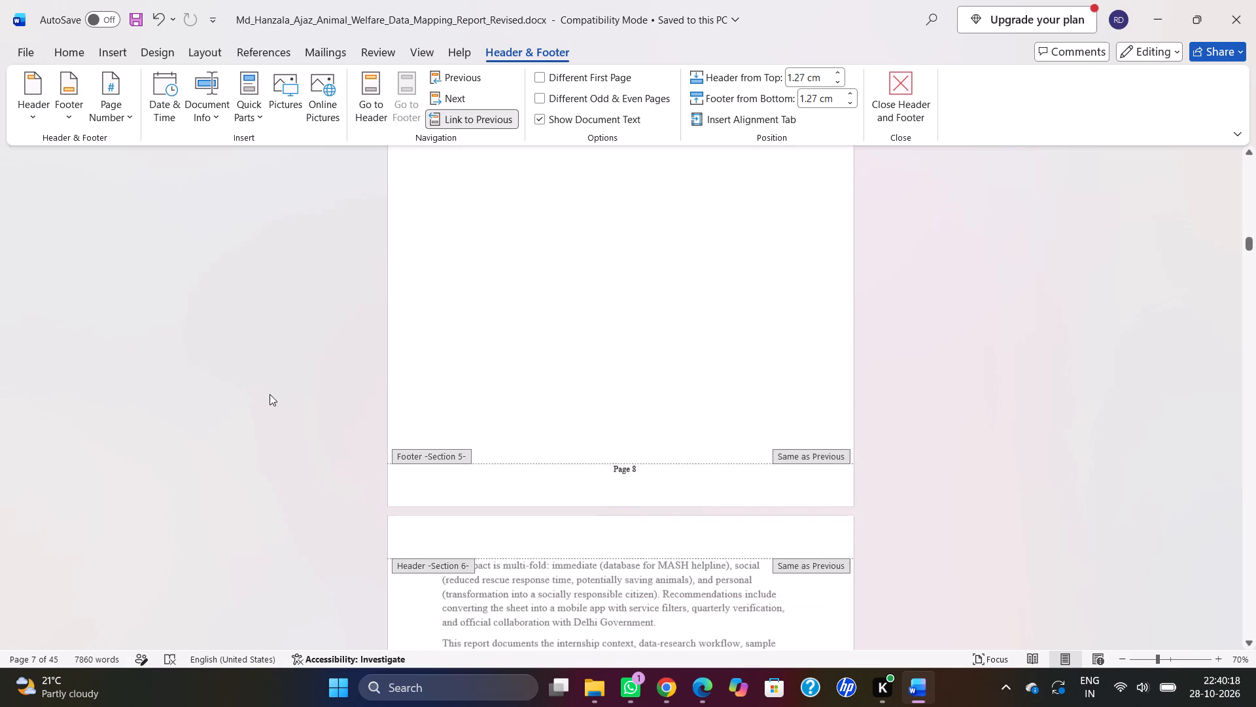
{"action": "scroll", "coordinate": [270, 394], "scroll_direction": "down", "scroll_amount": 2}
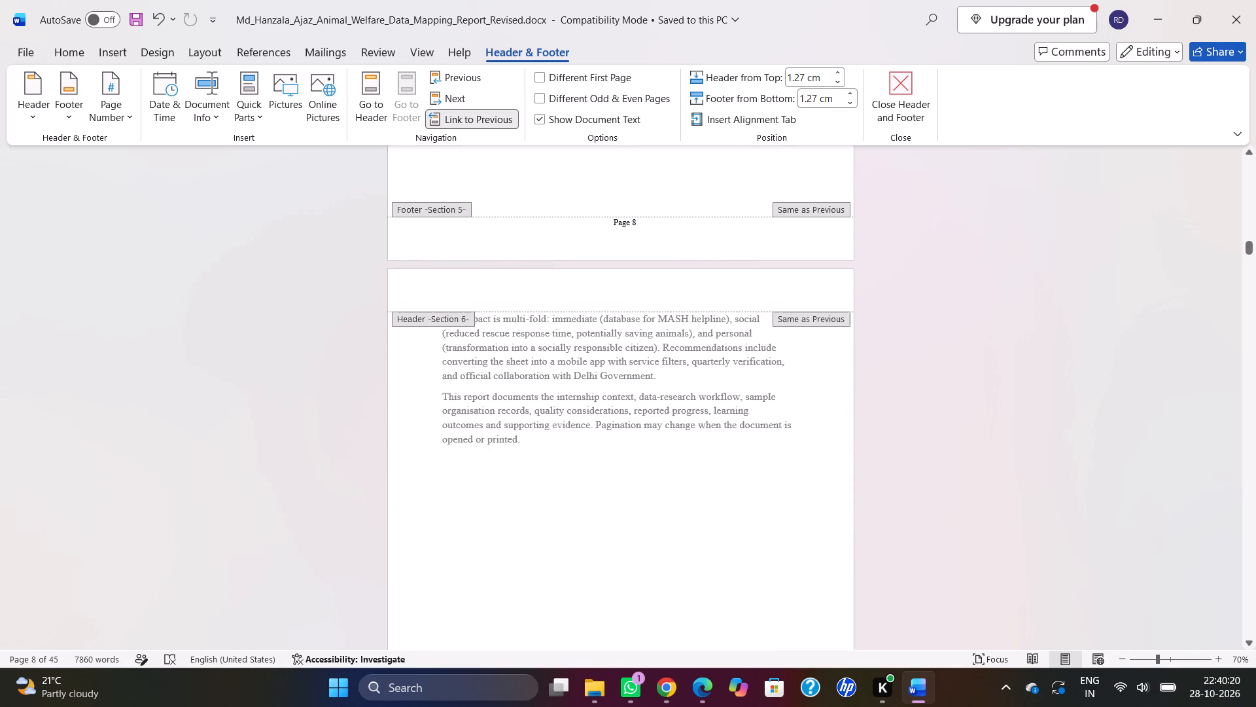
Close the revised Animal Welfare Data Mapping report and reopen it from the refreshed Downloads folder.
{"action": "left_click", "coordinate": [1243, 1]}
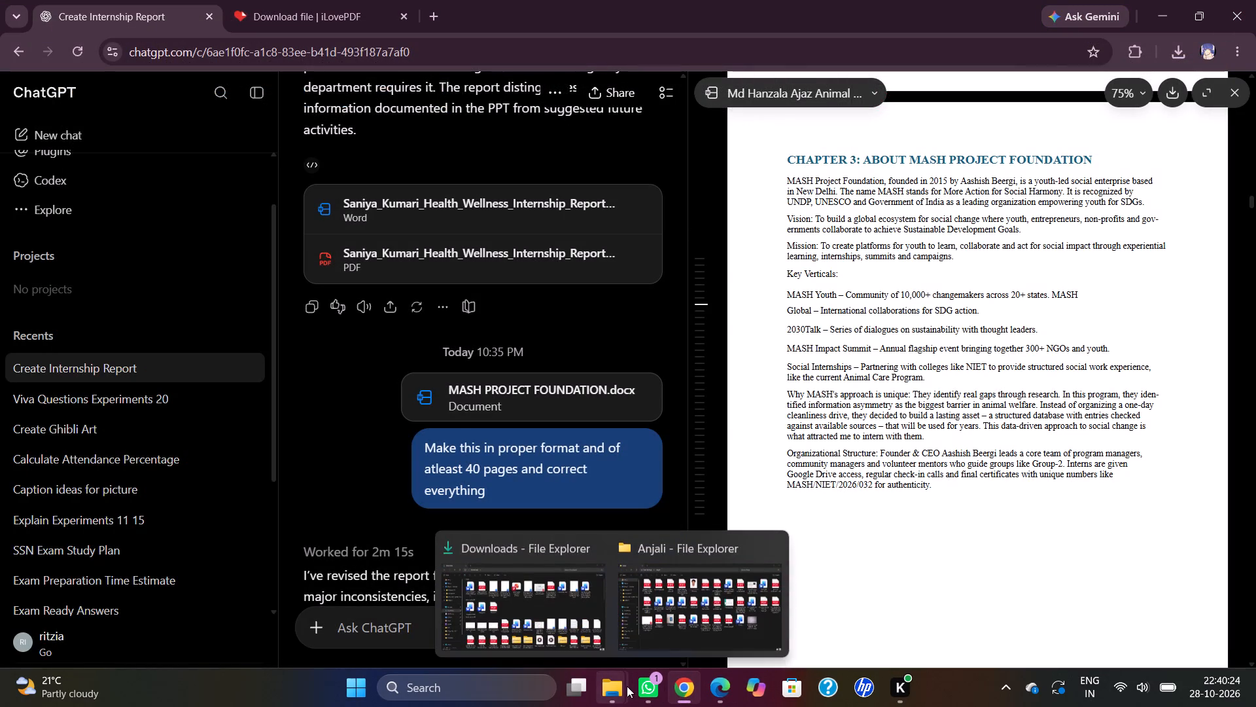
{"action": "left_click", "coordinate": [602, 633]}
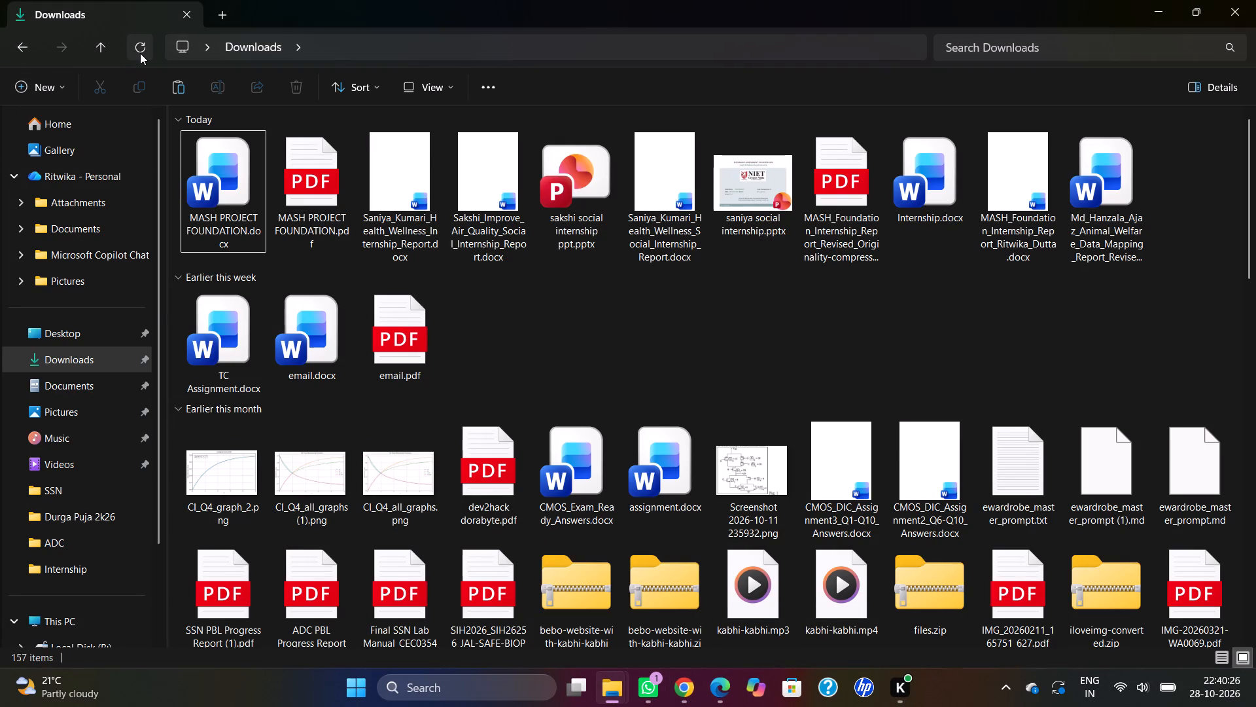
{"action": "left_click", "coordinate": [140, 53]}
{"action": "double_click", "coordinate": [266, 220]}
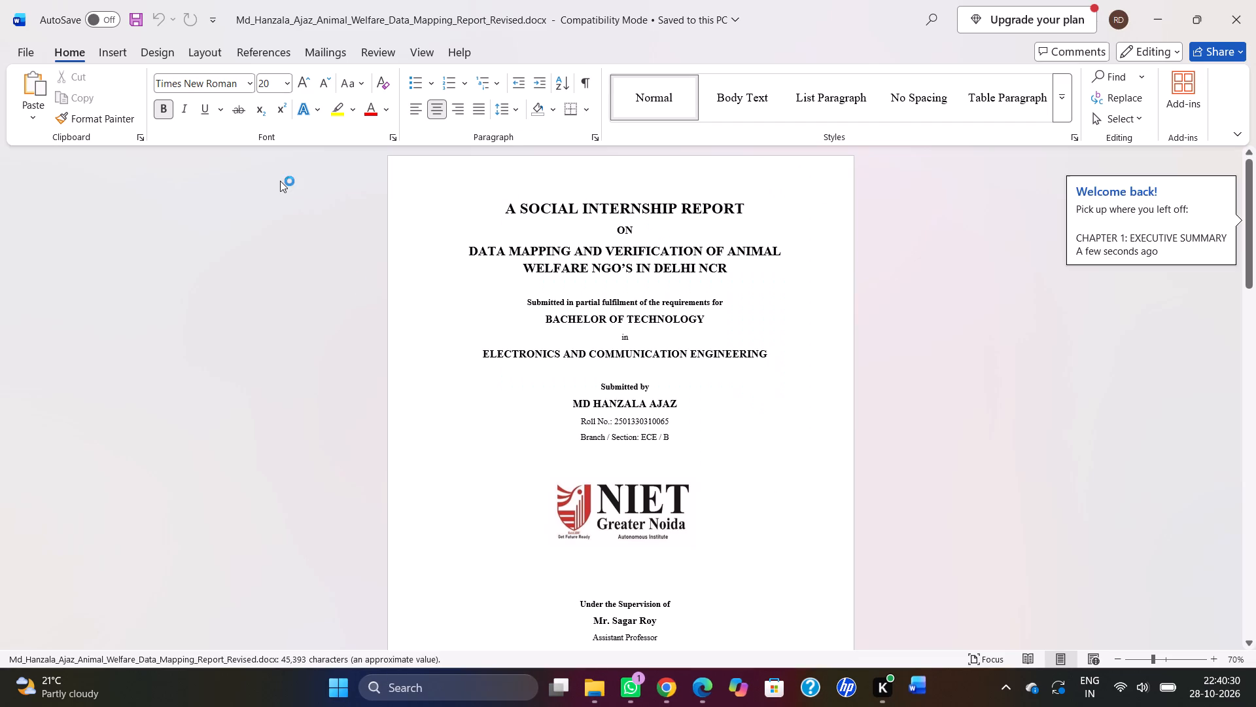
Look through the reopened report from the cover page to page 9, checking footers and page breaks.
{"action": "scroll", "coordinate": [406, 404], "scroll_direction": "down", "scroll_amount": 3}
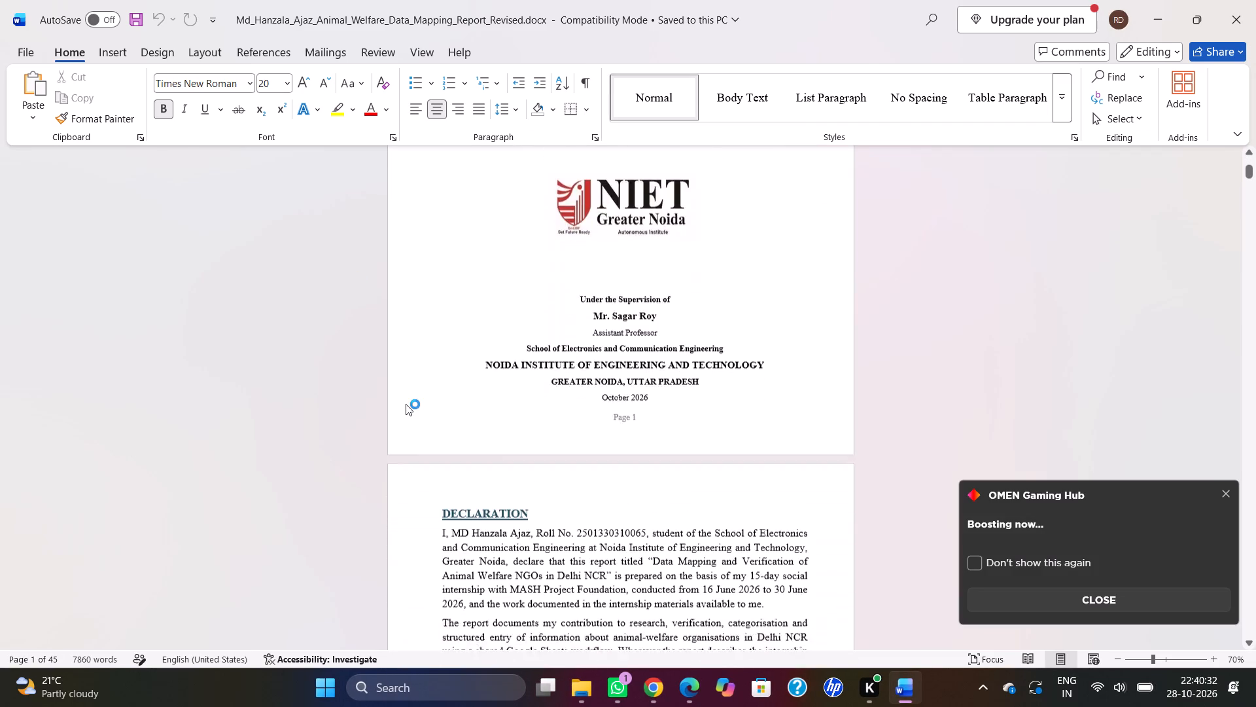
{"action": "scroll", "coordinate": [406, 404], "scroll_direction": "down", "scroll_amount": 8}
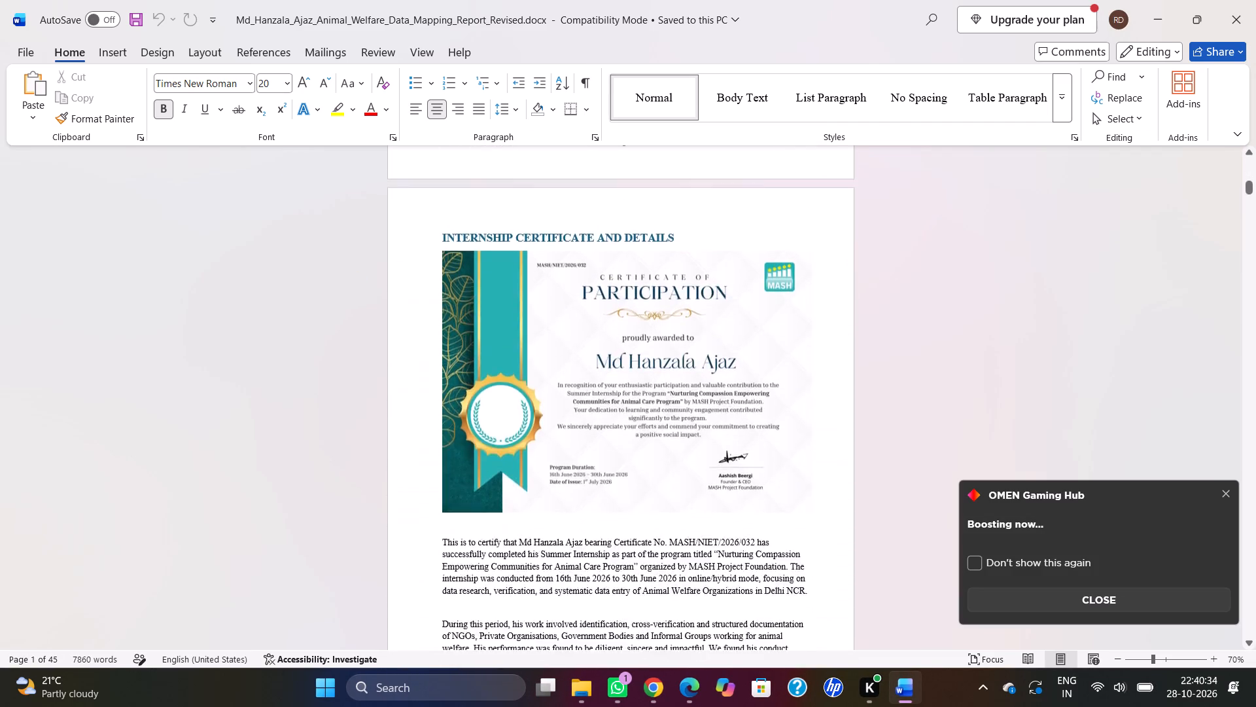
{"action": "scroll", "coordinate": [406, 404], "scroll_direction": "down", "scroll_amount": 9}
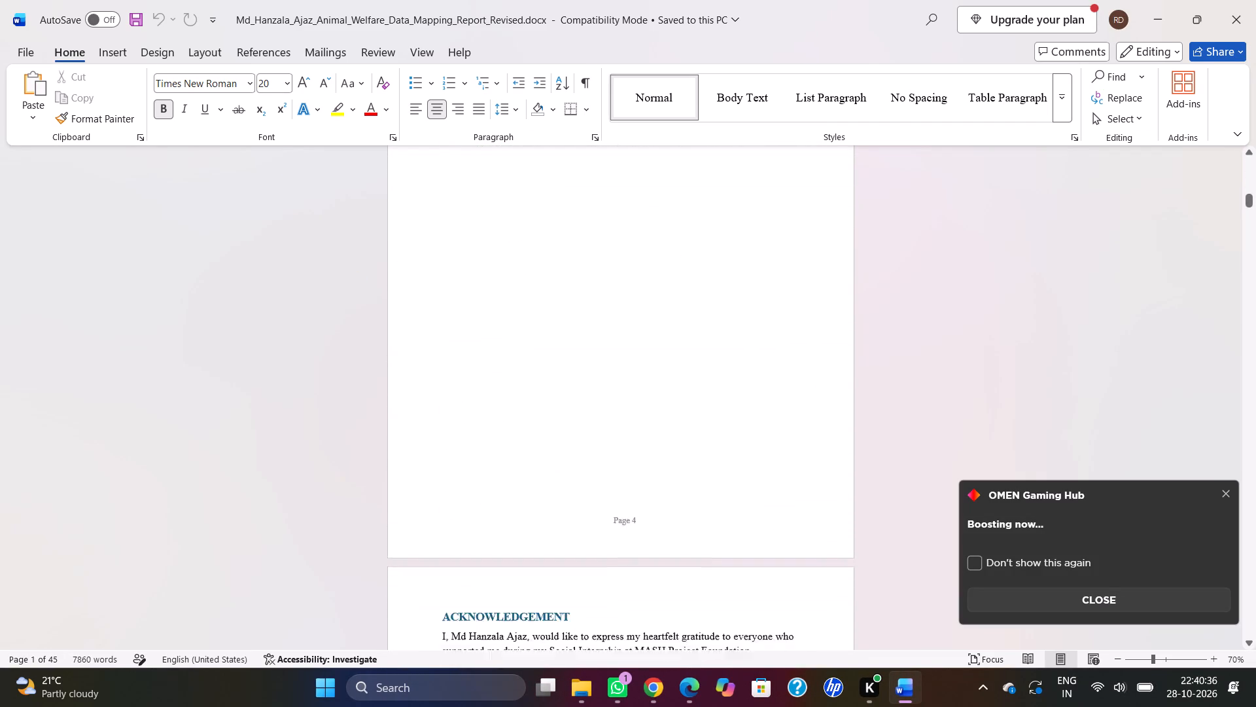
{"action": "scroll", "coordinate": [406, 404], "scroll_direction": "down", "scroll_amount": 9}
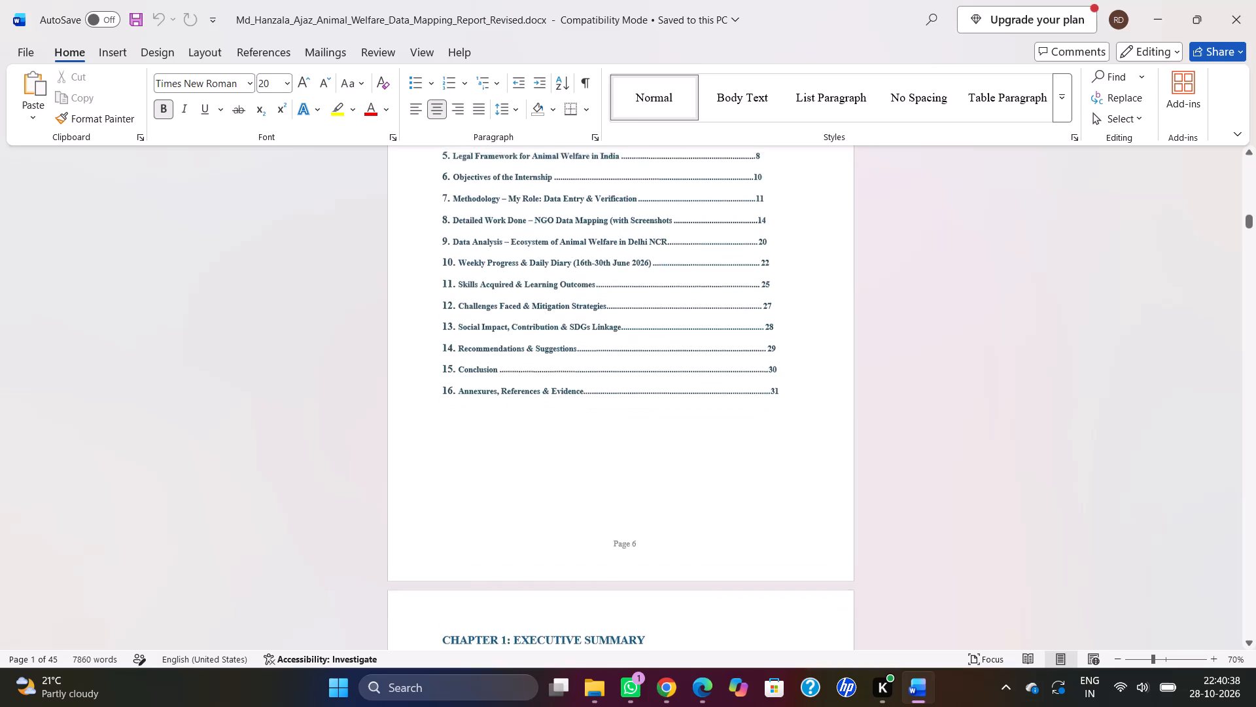
{"action": "scroll", "coordinate": [406, 404], "scroll_direction": "down", "scroll_amount": 8}
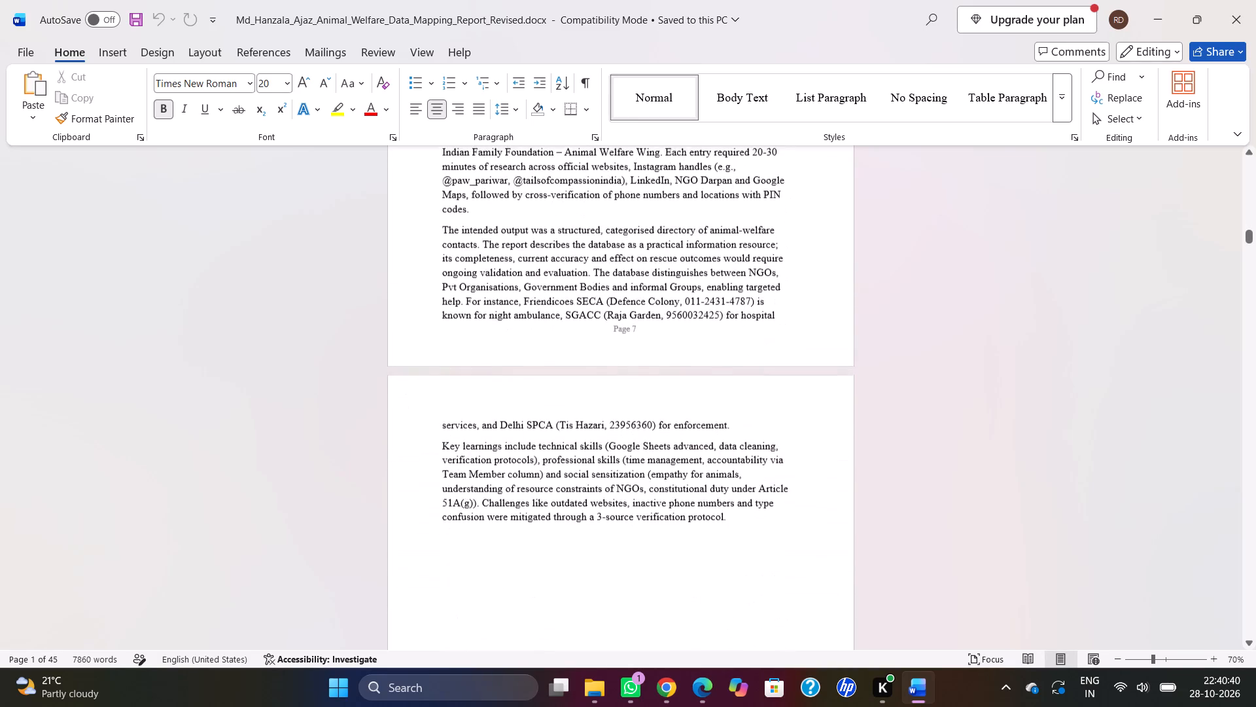
{"action": "scroll", "coordinate": [406, 404], "scroll_direction": "down", "scroll_amount": 5}
{"action": "scroll", "coordinate": [406, 404], "scroll_direction": "up", "scroll_amount": 2}
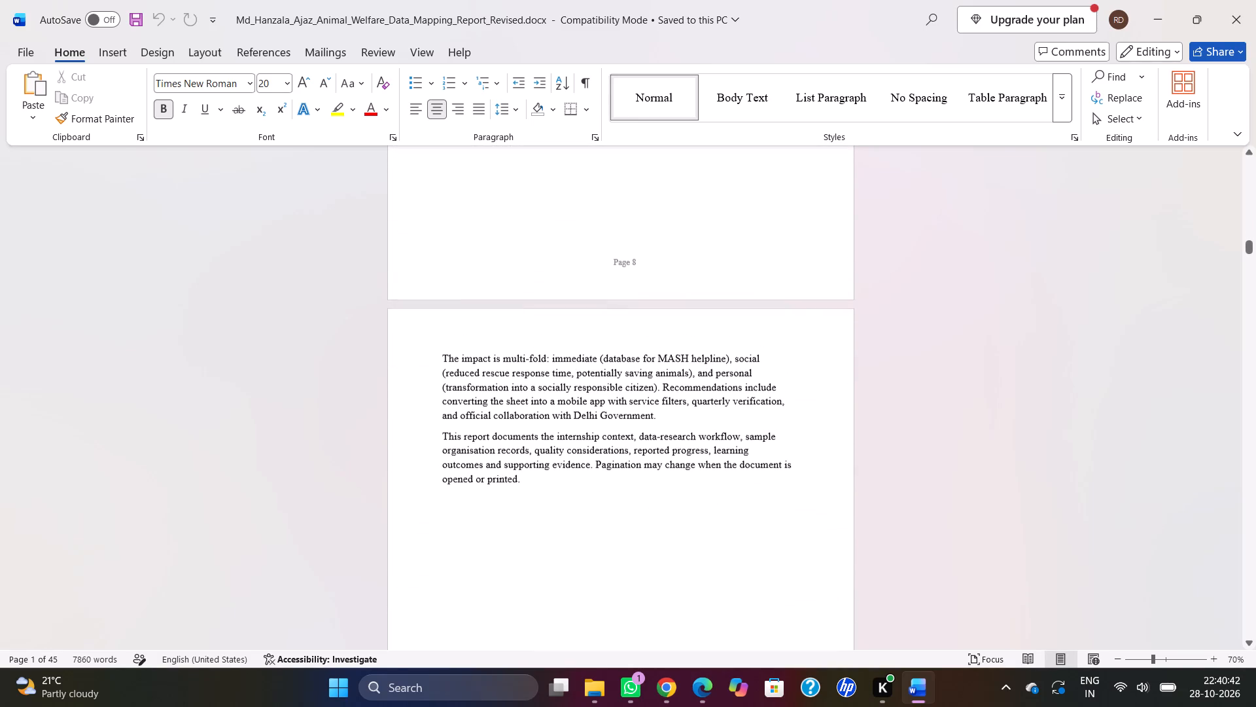
Delete the two closing executive summary paragraphs on page 9, from "The impact is multi-fold" through "opened or printed.".
{"action": "left_click", "coordinate": [445, 353]}
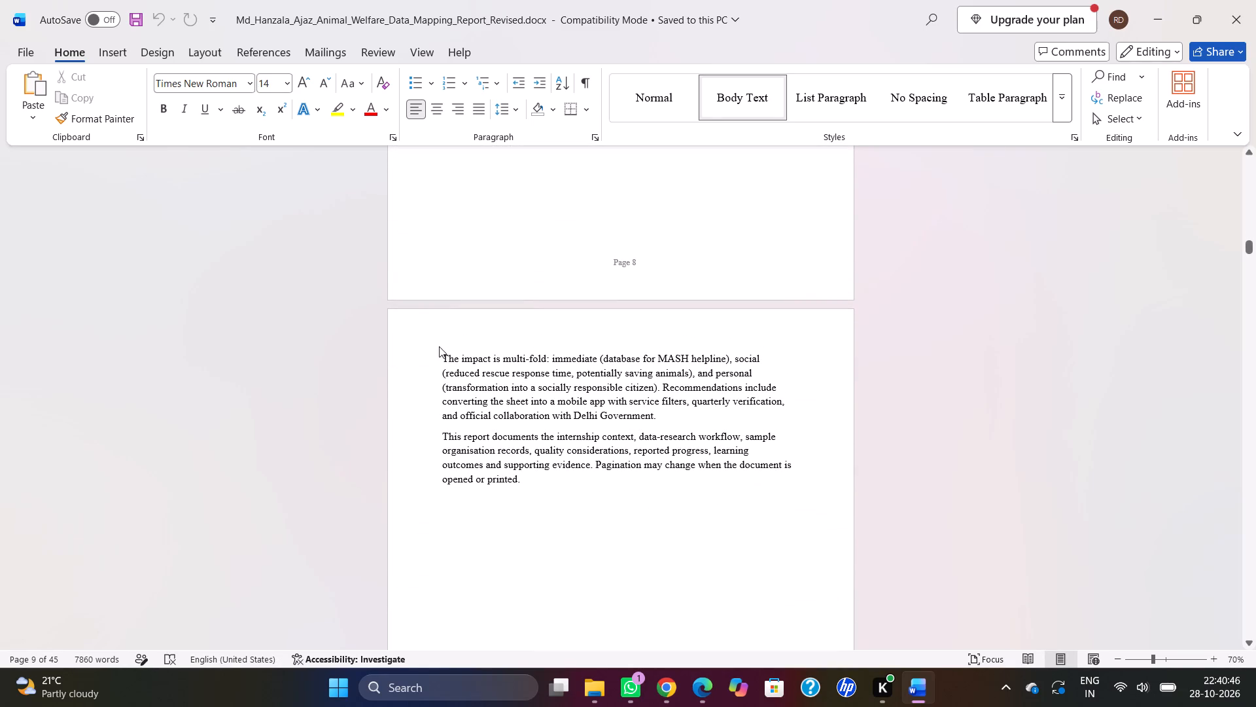
{"action": "left_click_drag", "start_coordinate": [444, 351], "coordinate": [539, 491]}
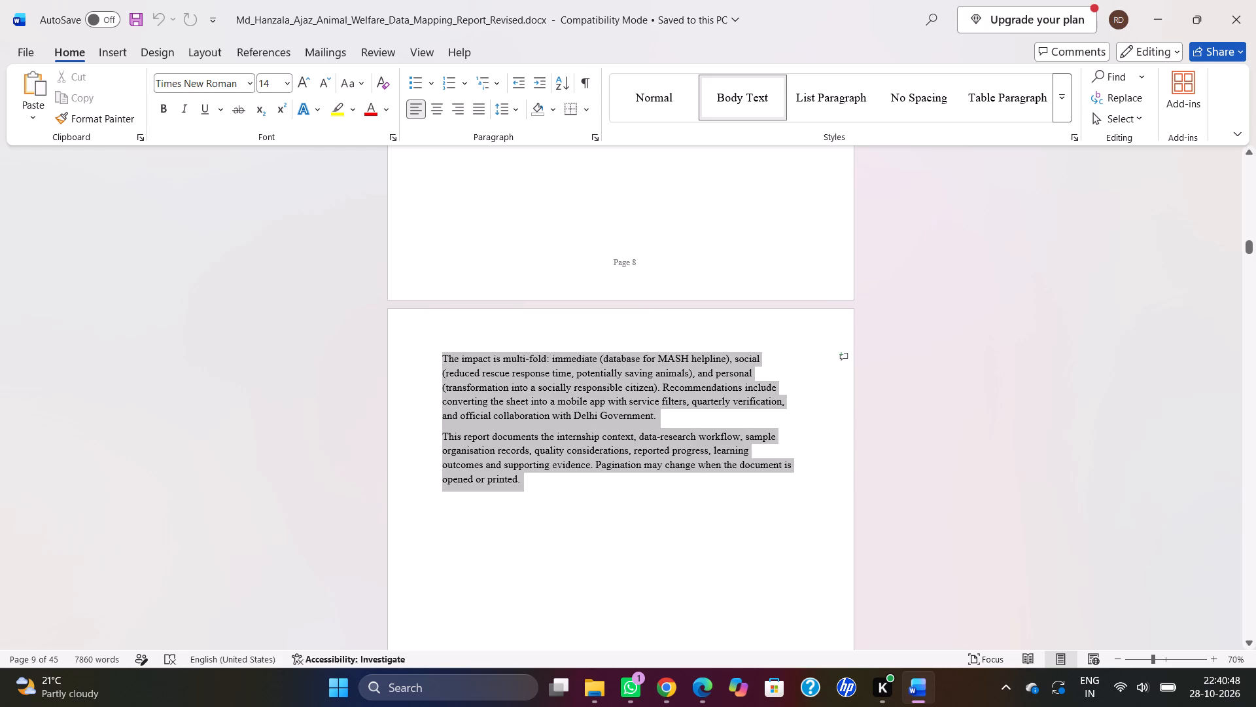
{"action": "left_click_drag", "start_coordinate": [539, 491], "coordinate": [540, 493]}
{"action": "key", "text": "BackSpace"}
{"action": "scroll", "coordinate": [540, 493], "scroll_direction": "down", "scroll_amount": 4}
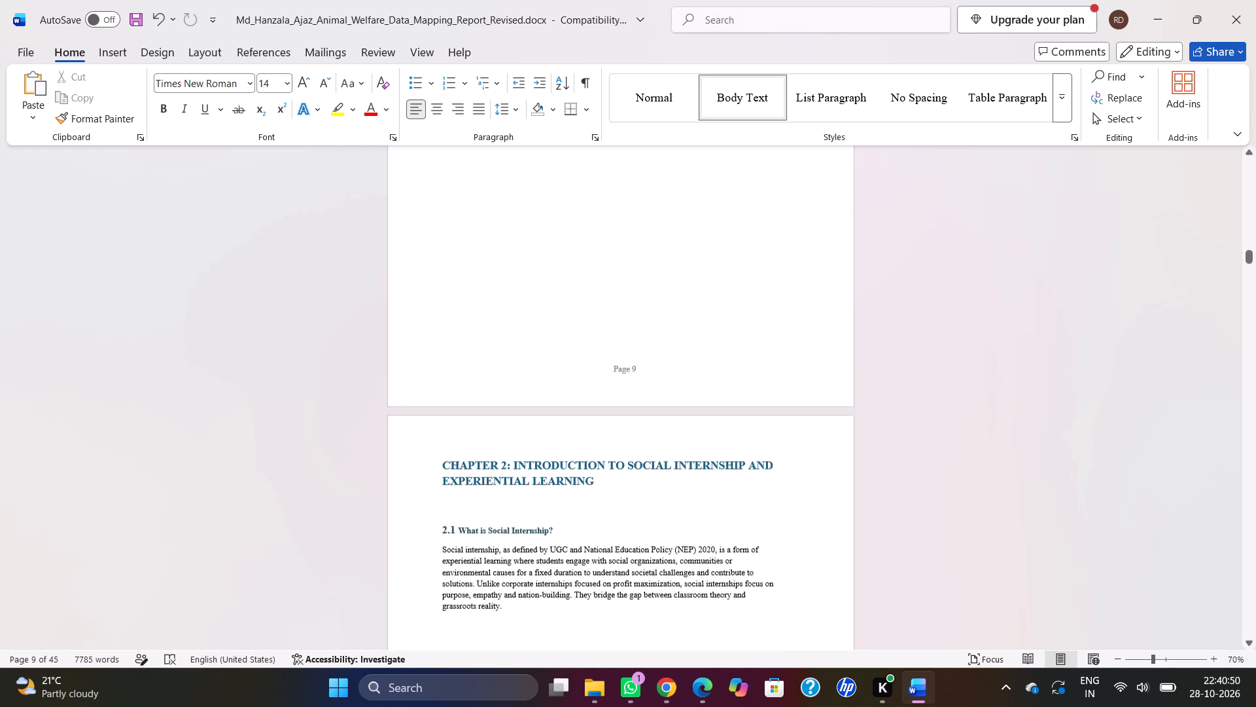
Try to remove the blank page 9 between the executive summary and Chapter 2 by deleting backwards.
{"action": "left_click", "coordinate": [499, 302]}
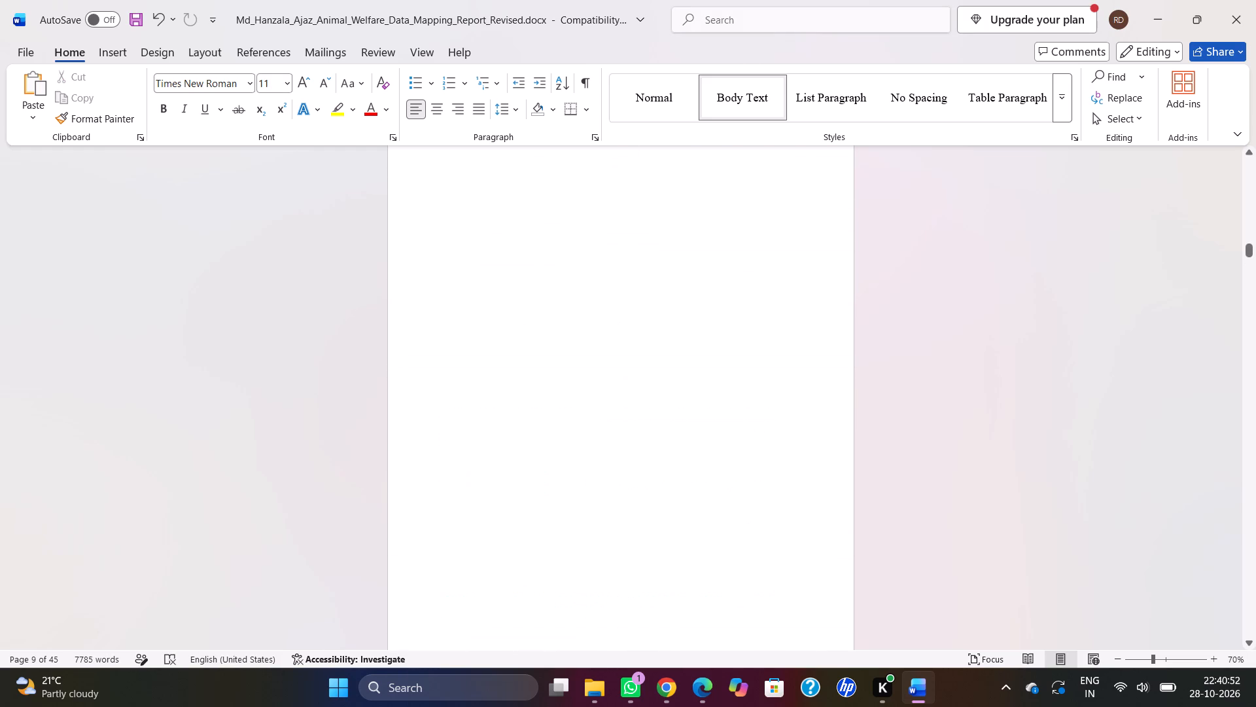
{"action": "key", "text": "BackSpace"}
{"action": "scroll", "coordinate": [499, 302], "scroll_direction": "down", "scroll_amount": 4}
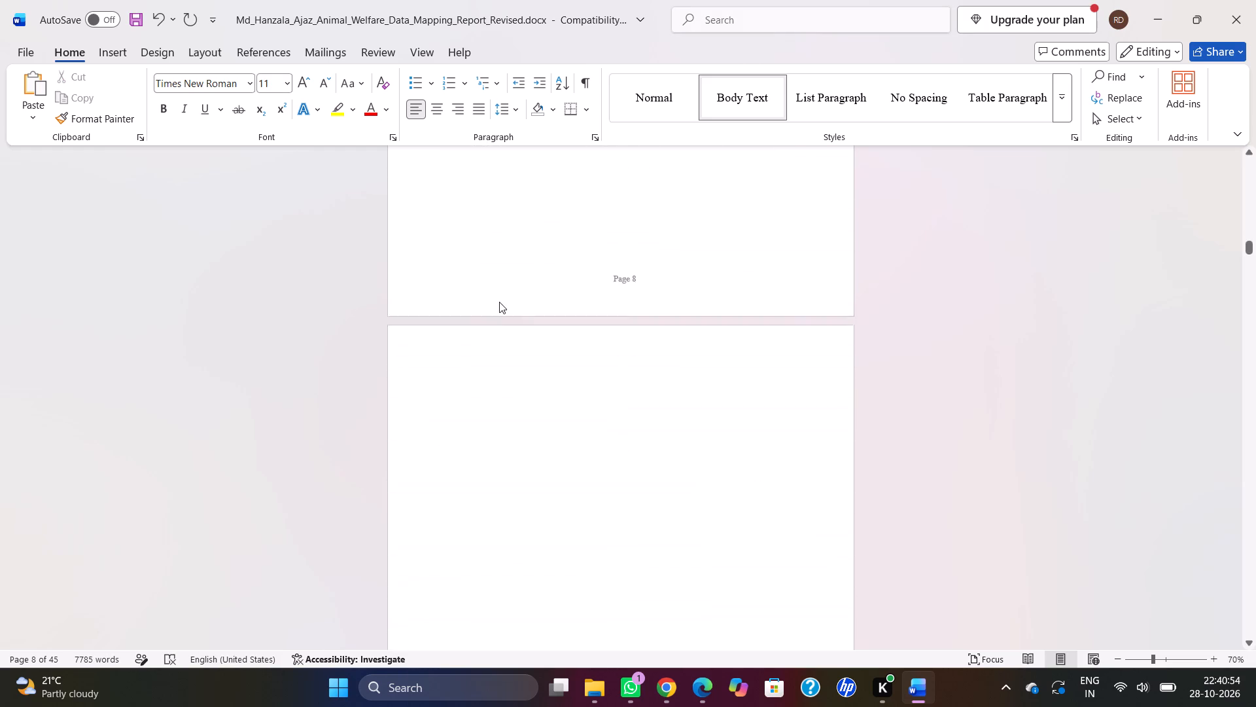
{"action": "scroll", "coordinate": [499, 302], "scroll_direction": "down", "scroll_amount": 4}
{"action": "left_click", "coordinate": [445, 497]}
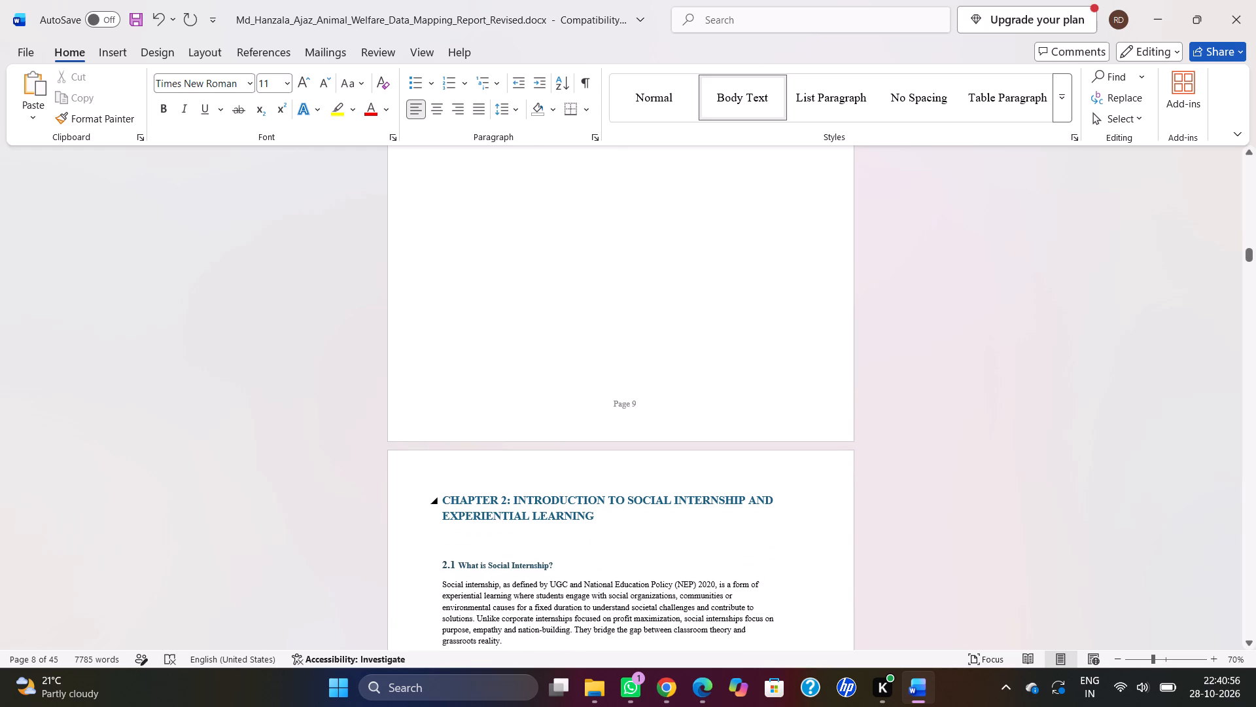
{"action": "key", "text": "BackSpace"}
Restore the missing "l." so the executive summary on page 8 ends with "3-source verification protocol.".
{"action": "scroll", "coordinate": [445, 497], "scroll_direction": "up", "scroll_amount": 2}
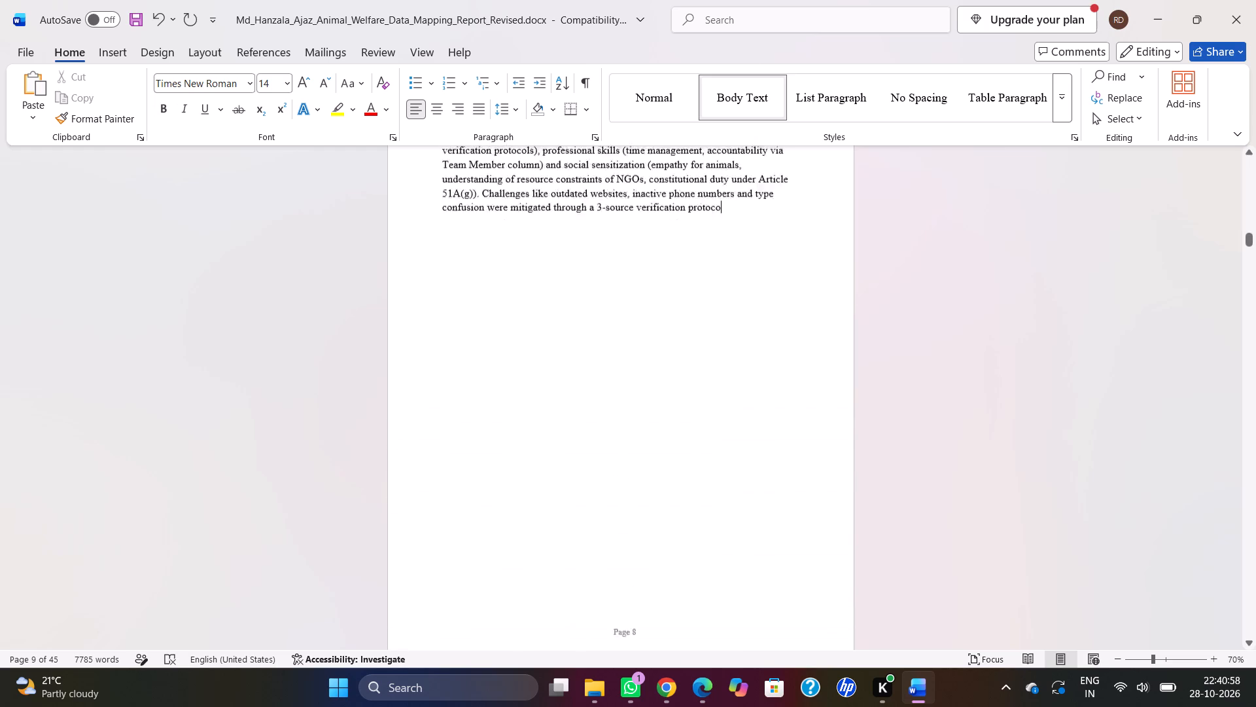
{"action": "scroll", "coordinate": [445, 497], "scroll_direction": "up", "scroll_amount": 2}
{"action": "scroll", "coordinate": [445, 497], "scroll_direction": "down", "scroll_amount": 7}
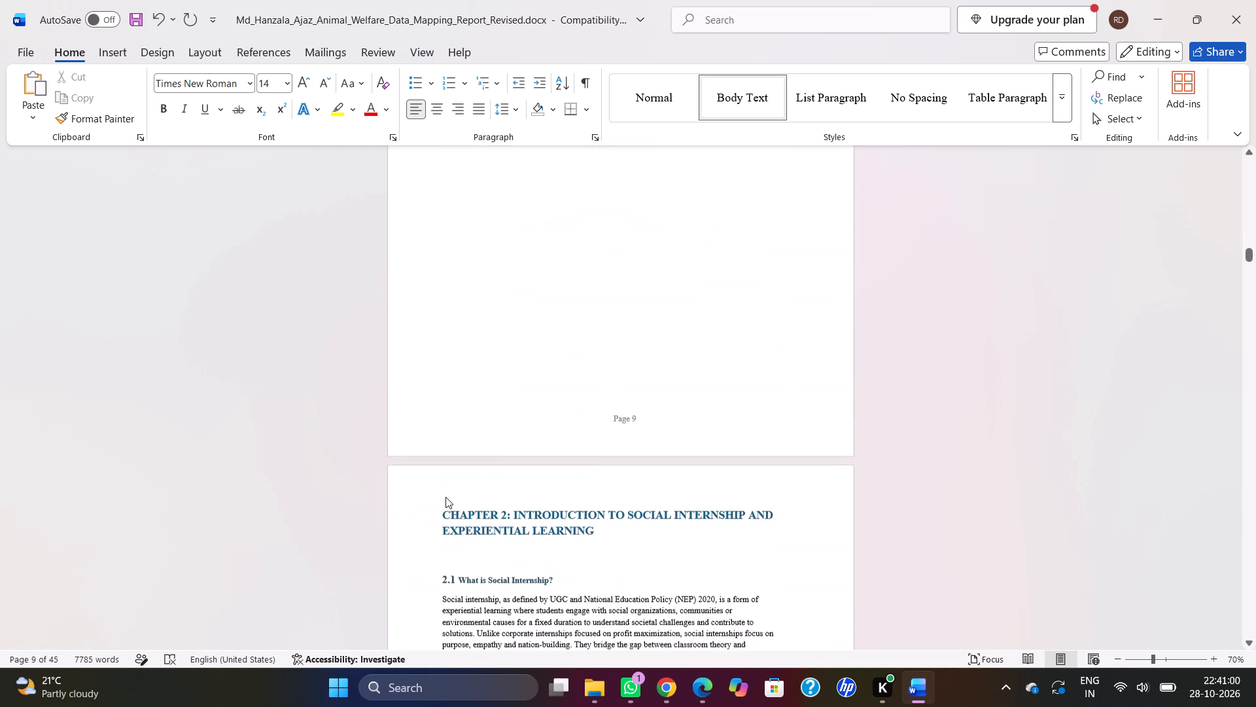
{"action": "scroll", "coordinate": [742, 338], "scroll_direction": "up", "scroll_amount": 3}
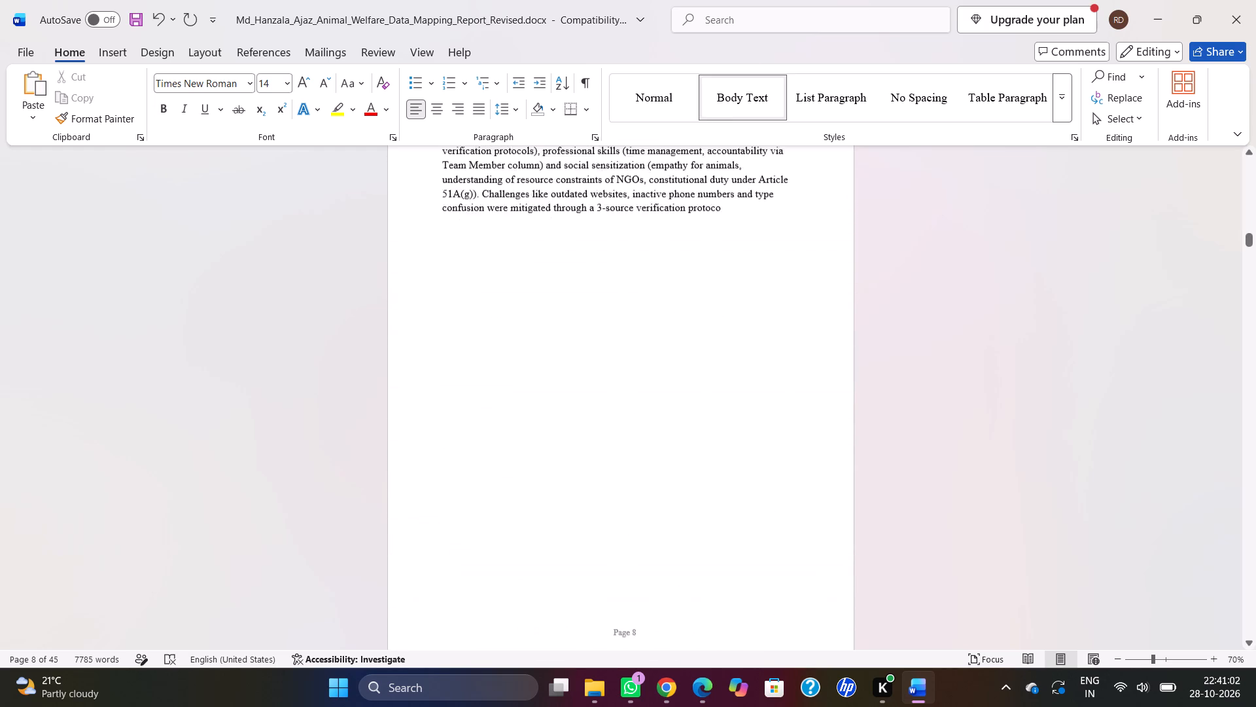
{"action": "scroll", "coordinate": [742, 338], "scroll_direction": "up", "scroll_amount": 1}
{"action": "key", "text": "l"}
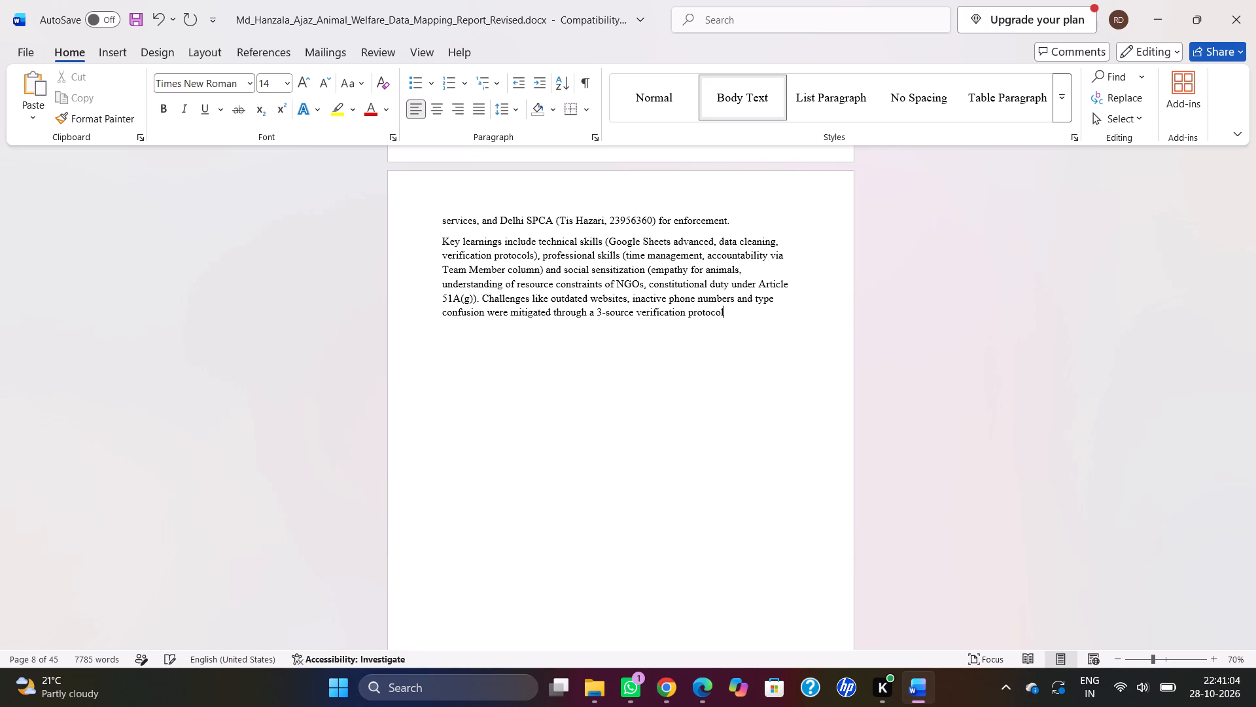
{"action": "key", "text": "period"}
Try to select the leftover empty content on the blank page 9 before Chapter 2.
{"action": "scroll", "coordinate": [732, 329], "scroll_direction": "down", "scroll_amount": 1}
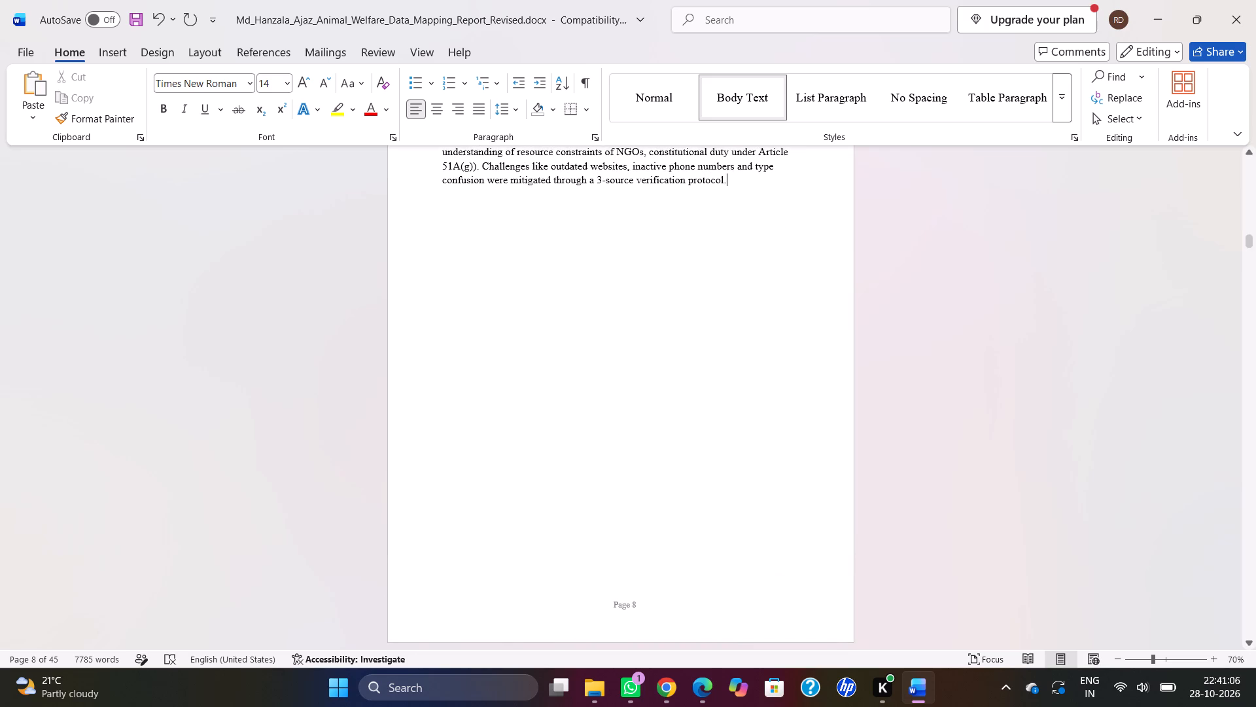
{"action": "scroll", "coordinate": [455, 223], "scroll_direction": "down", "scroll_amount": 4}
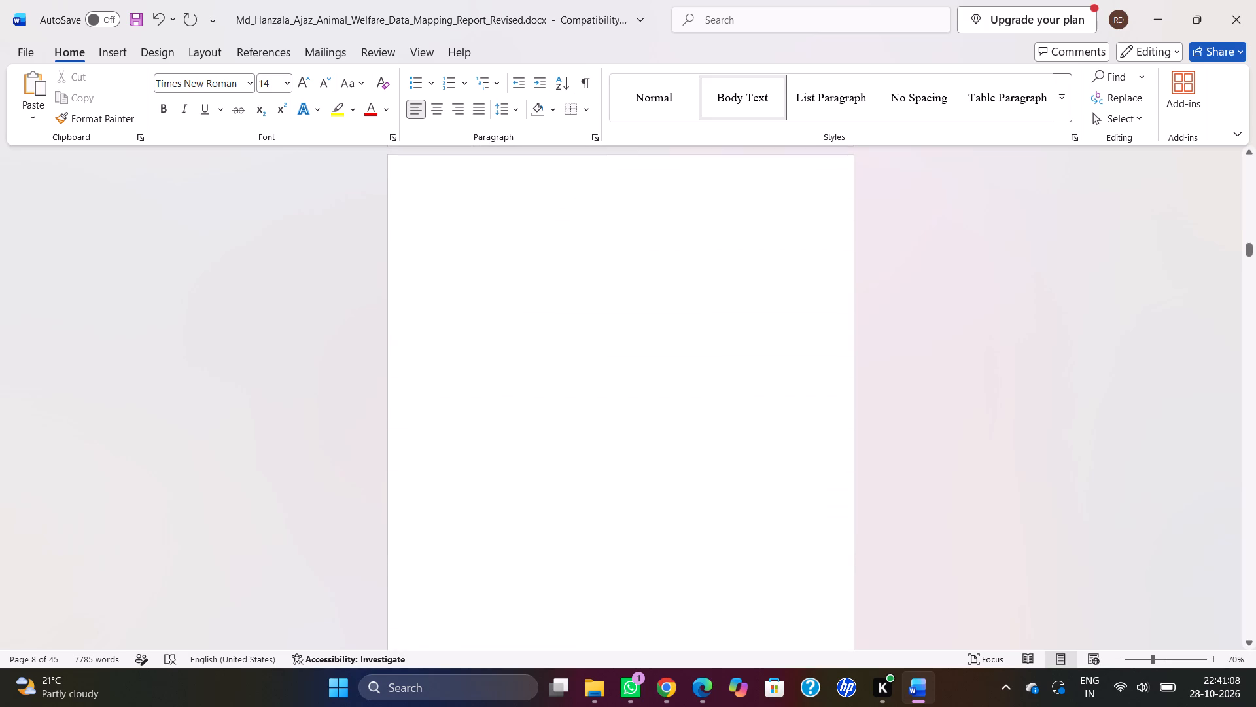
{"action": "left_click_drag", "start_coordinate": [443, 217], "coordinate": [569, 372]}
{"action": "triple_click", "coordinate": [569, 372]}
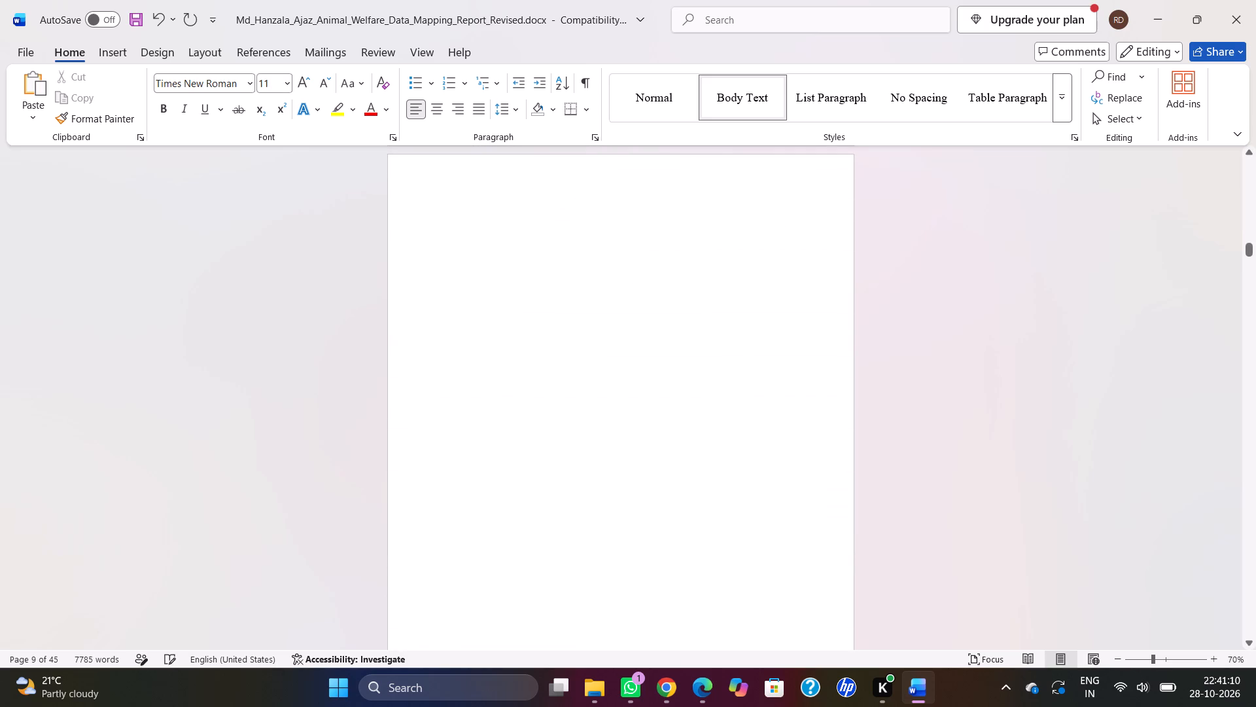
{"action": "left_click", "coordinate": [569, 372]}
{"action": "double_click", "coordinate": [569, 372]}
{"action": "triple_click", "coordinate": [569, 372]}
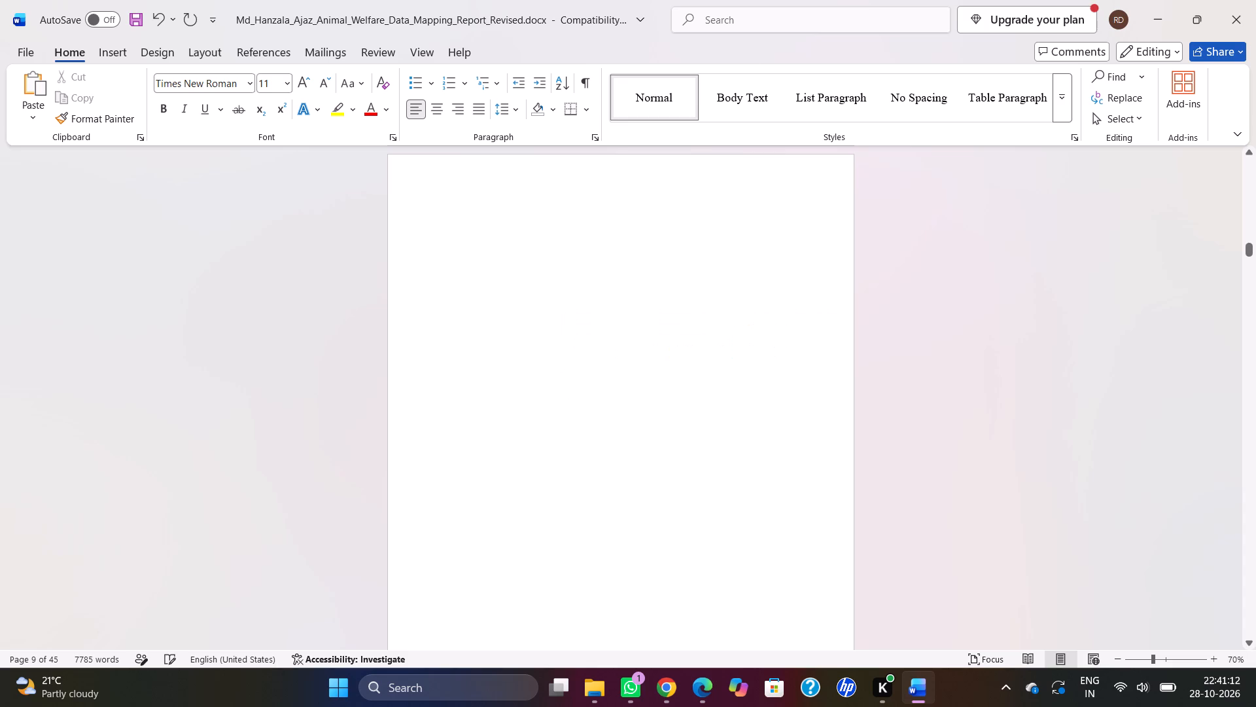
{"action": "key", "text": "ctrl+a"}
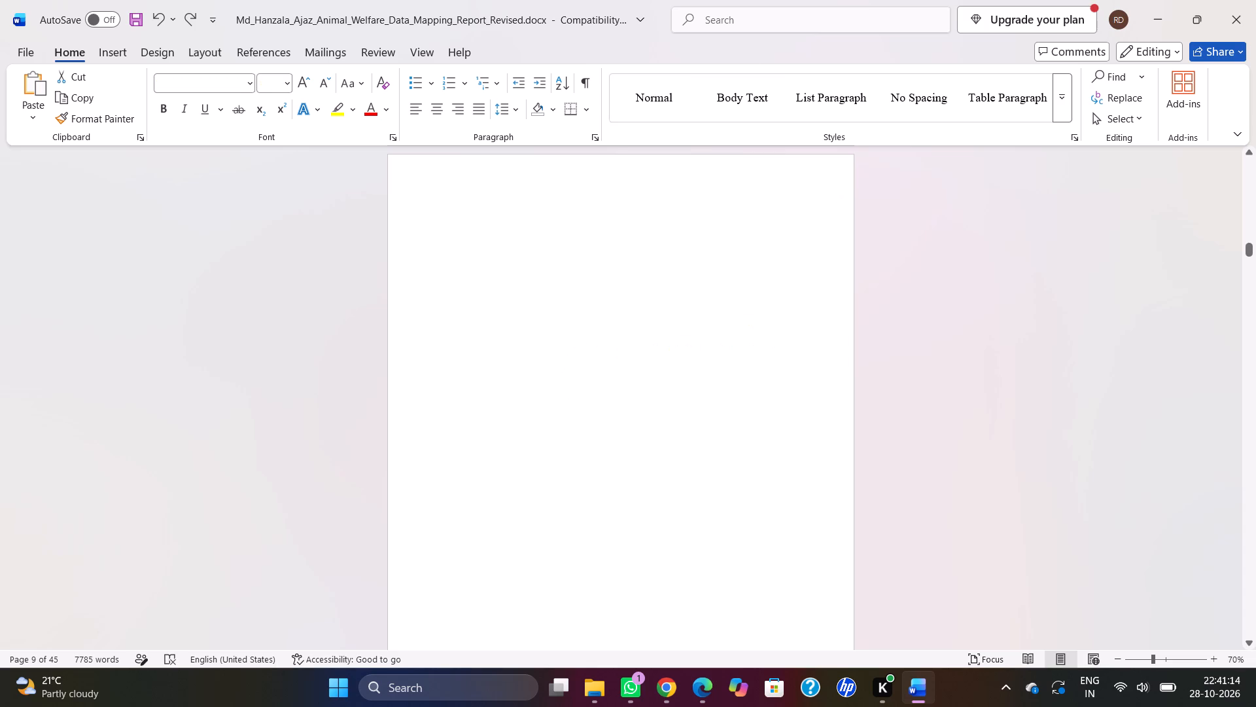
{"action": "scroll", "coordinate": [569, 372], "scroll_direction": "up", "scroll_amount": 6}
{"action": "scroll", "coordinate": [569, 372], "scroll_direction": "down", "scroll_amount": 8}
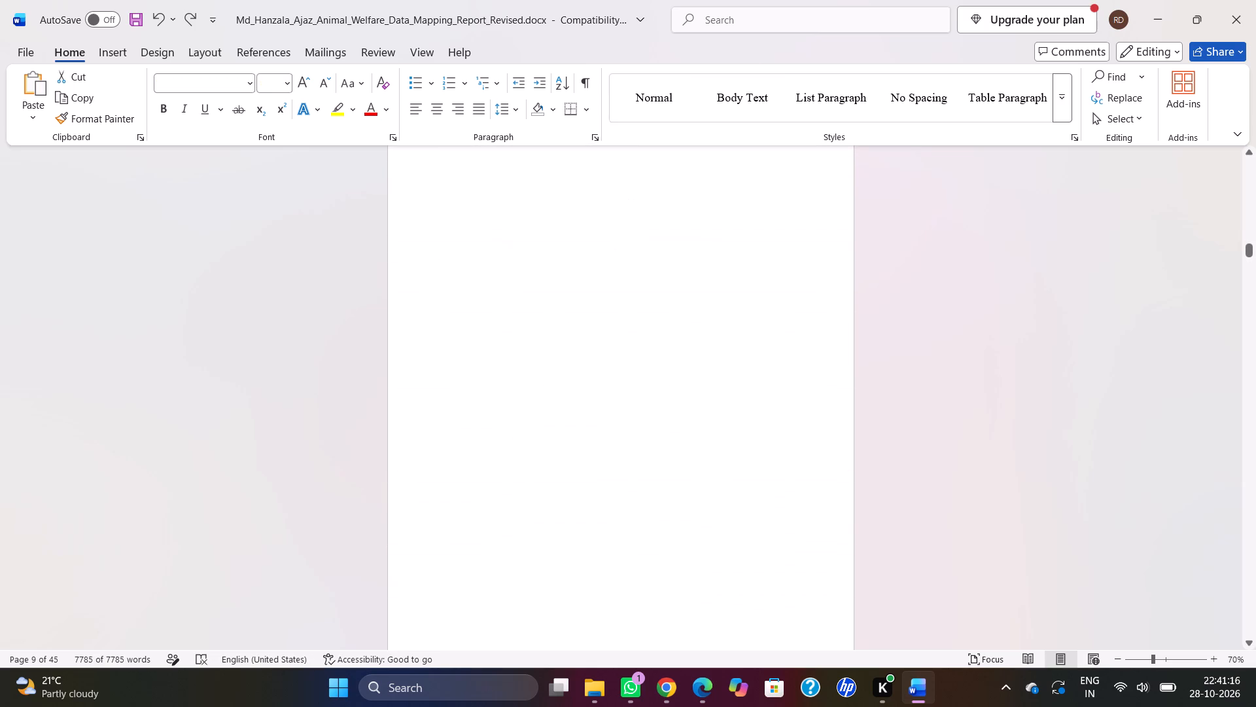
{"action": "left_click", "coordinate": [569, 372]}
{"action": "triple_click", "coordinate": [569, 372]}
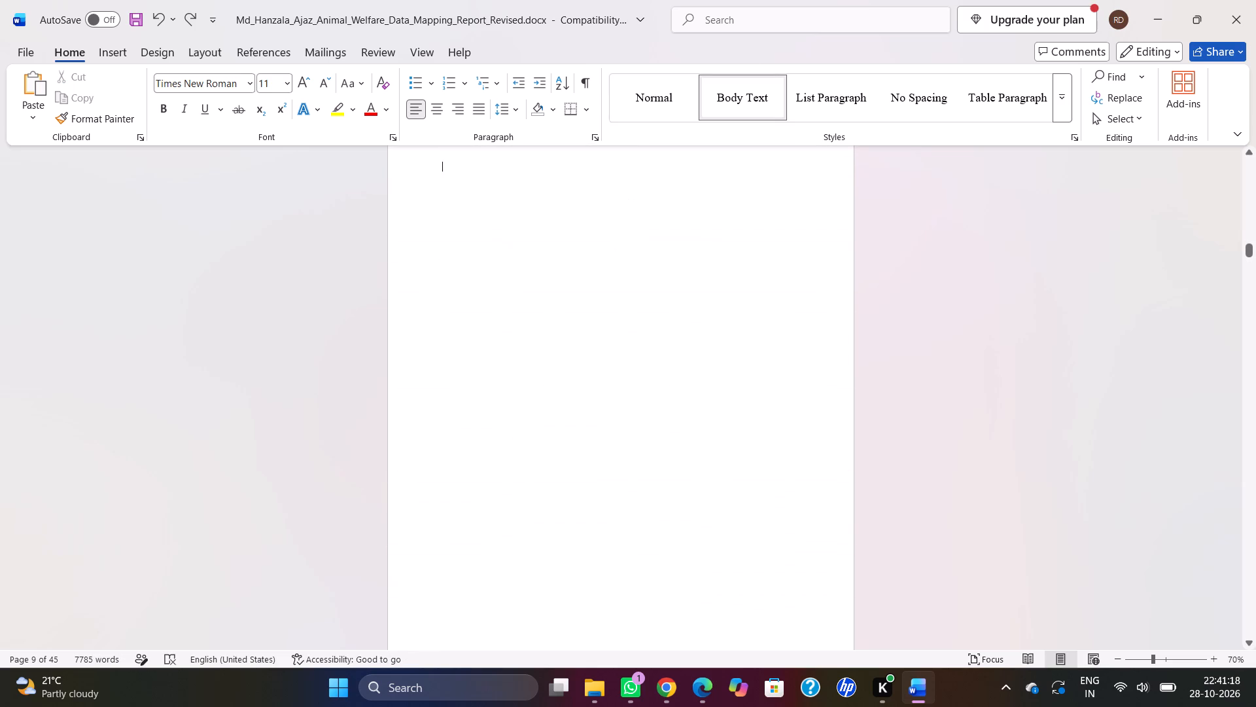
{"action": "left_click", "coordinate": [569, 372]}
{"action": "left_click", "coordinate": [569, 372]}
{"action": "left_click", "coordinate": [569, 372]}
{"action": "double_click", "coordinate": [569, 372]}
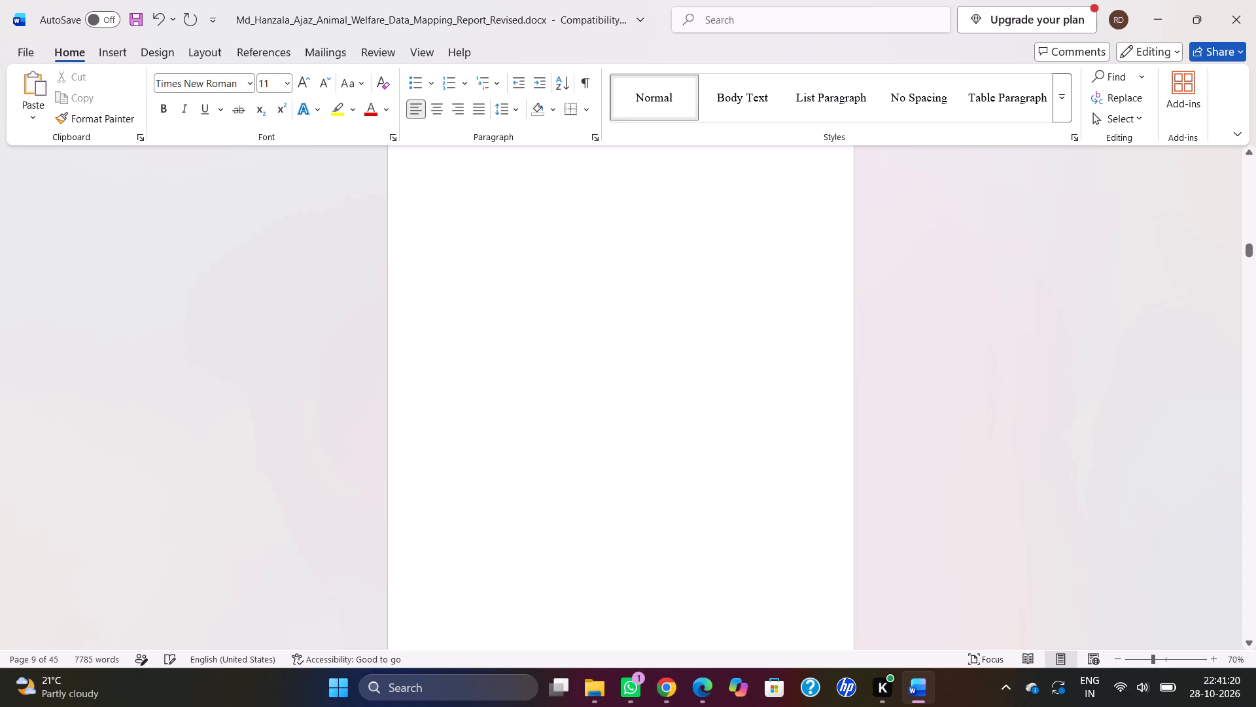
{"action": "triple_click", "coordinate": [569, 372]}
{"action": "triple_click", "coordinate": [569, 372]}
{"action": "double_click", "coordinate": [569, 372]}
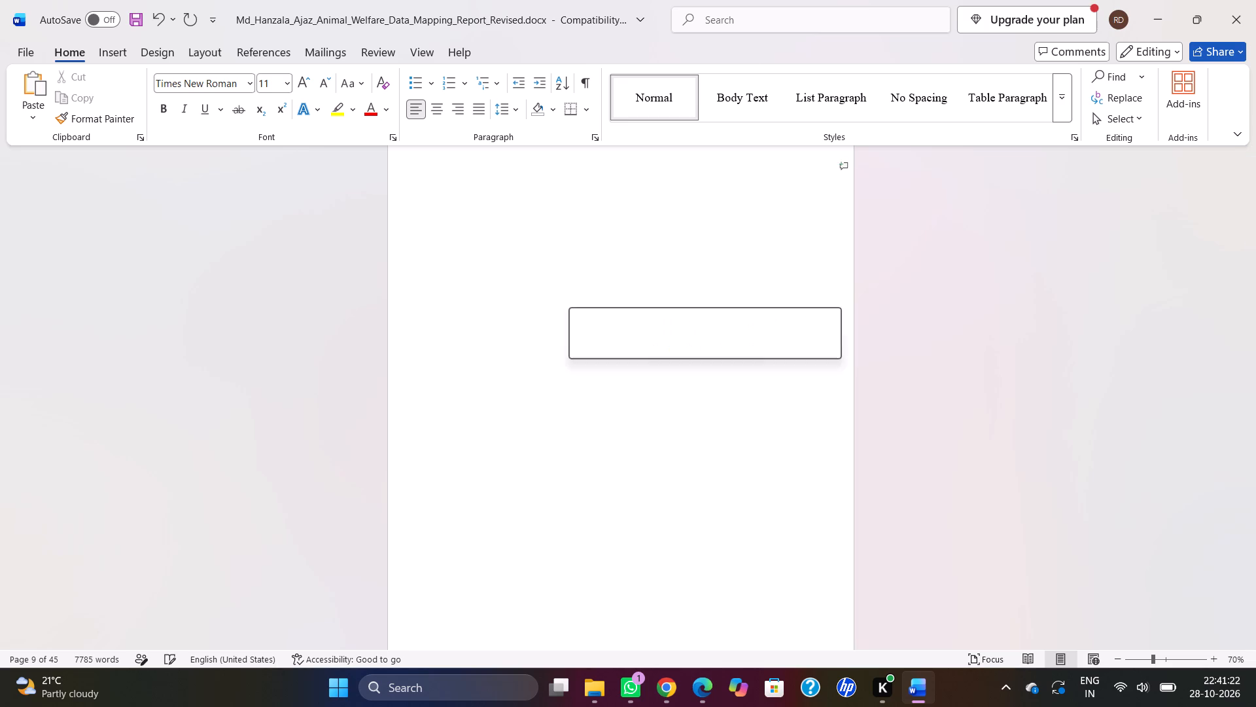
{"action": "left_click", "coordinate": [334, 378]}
Look through Chapter 2 up to the start of Chapter 3, checking the text size and page breaks.
{"action": "scroll", "coordinate": [334, 378], "scroll_direction": "down", "scroll_amount": 3}
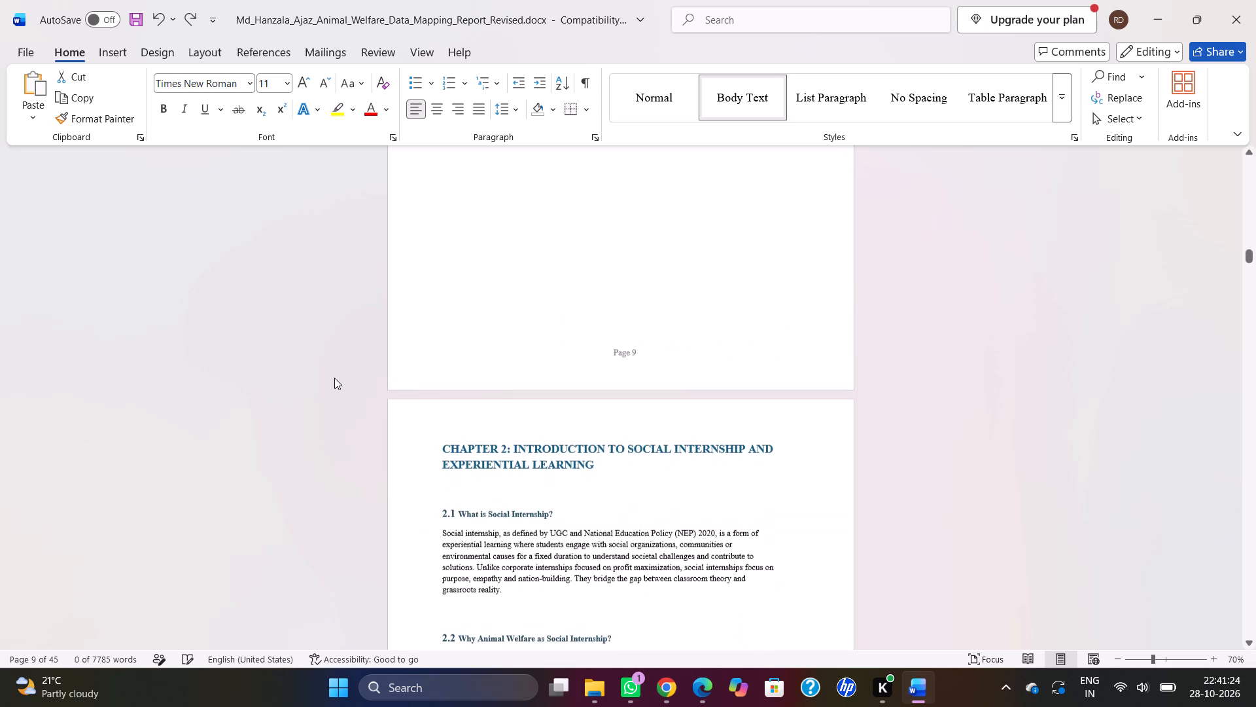
{"action": "scroll", "coordinate": [334, 378], "scroll_direction": "down", "scroll_amount": 3}
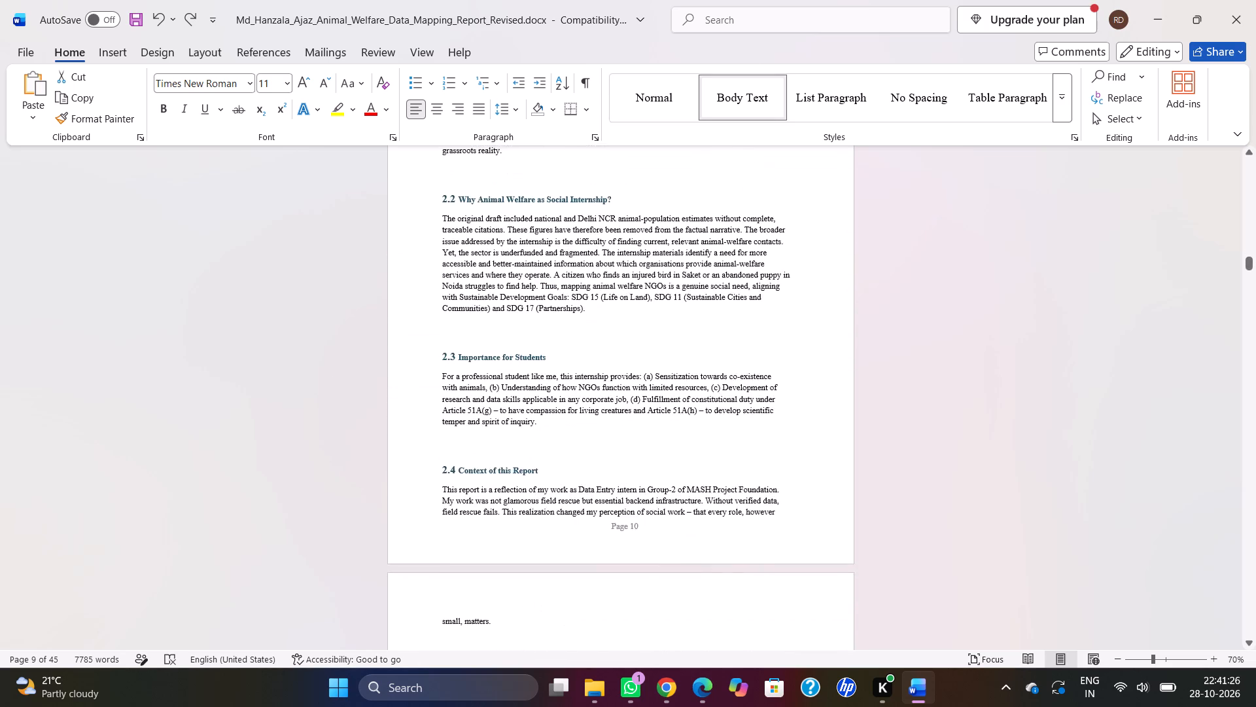
{"action": "scroll", "coordinate": [334, 378], "scroll_direction": "down", "scroll_amount": 3}
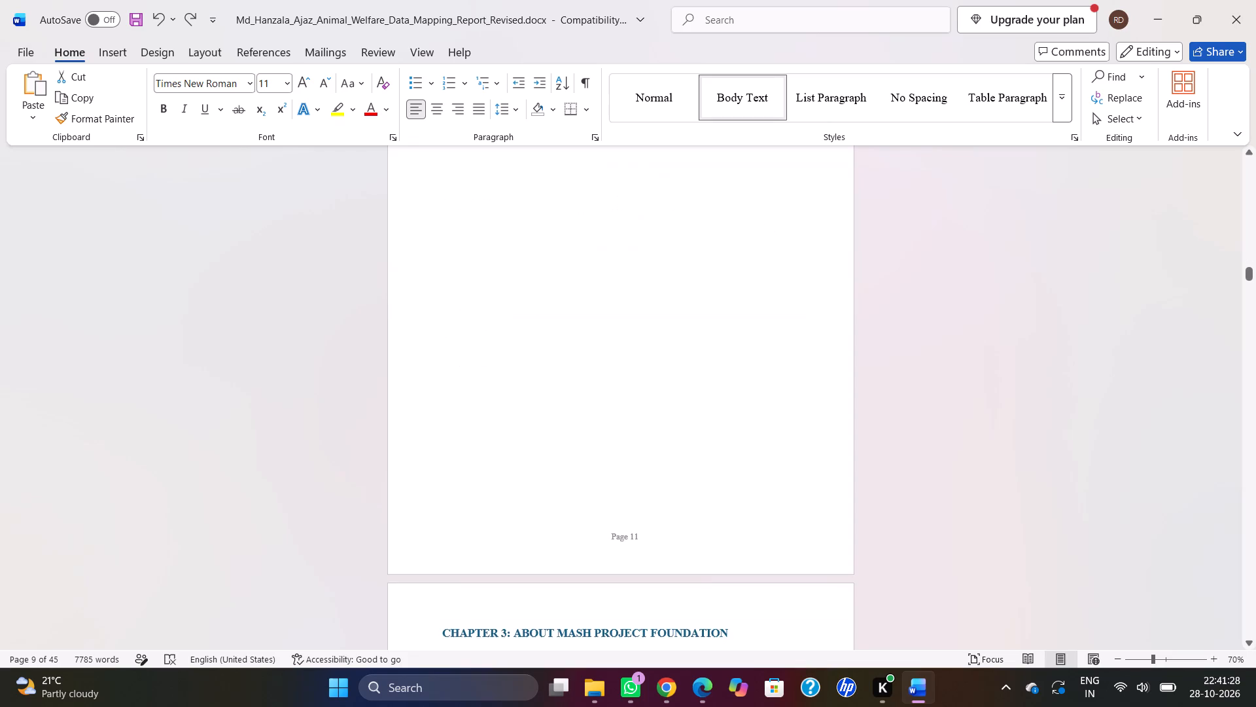
{"action": "scroll", "coordinate": [334, 378], "scroll_direction": "down", "scroll_amount": 1}
{"action": "scroll", "coordinate": [334, 378], "scroll_direction": "up", "scroll_amount": 4}
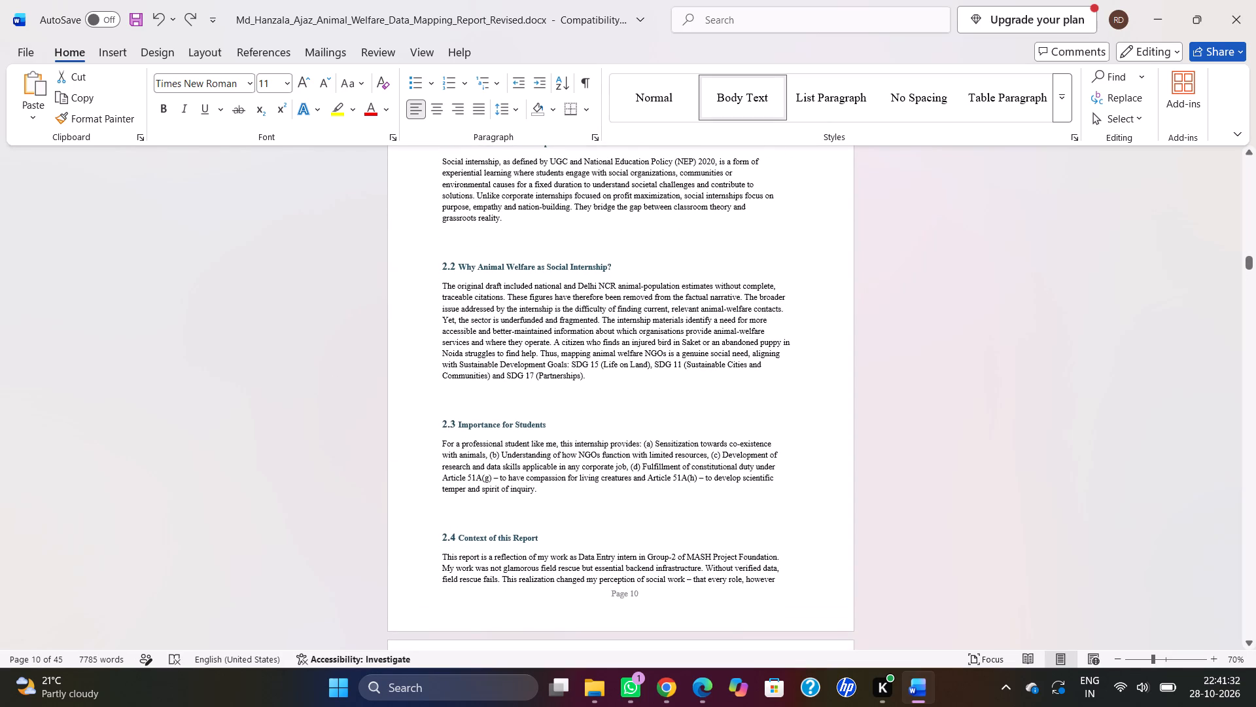
Set the font size of the entire report text to 14.
{"action": "key", "text": "ctrl+a"}
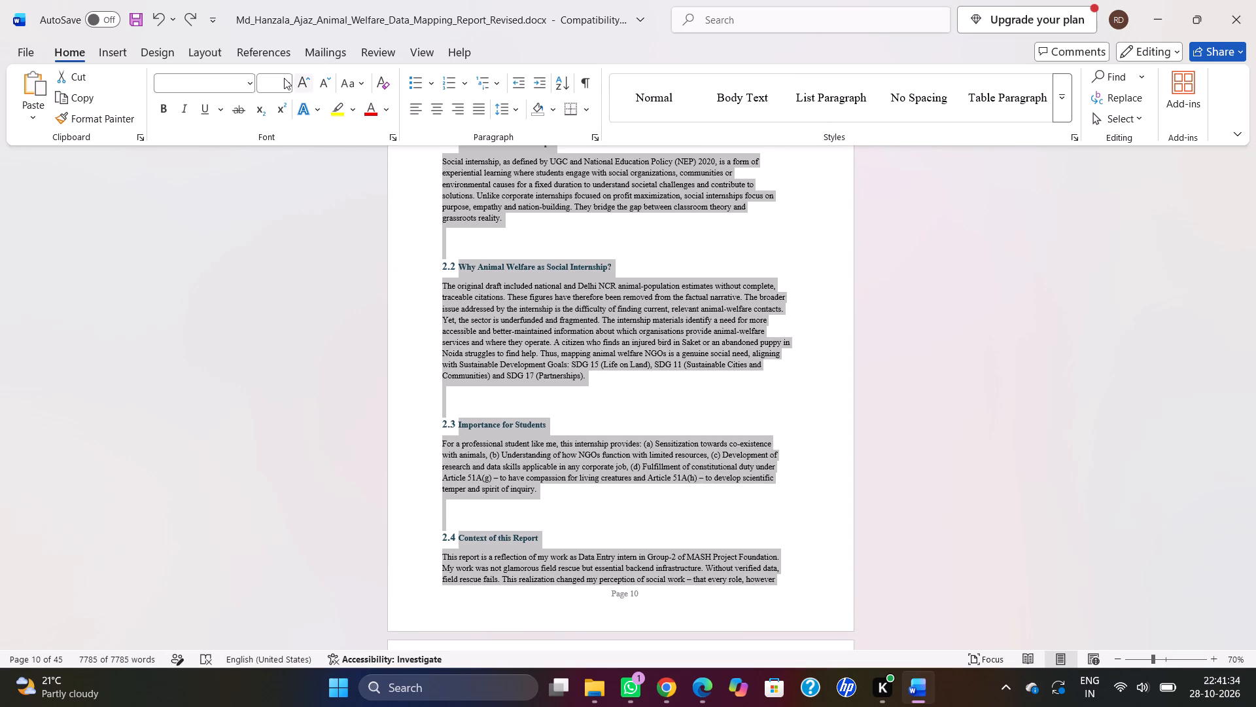
{"action": "left_click", "coordinate": [284, 78]}
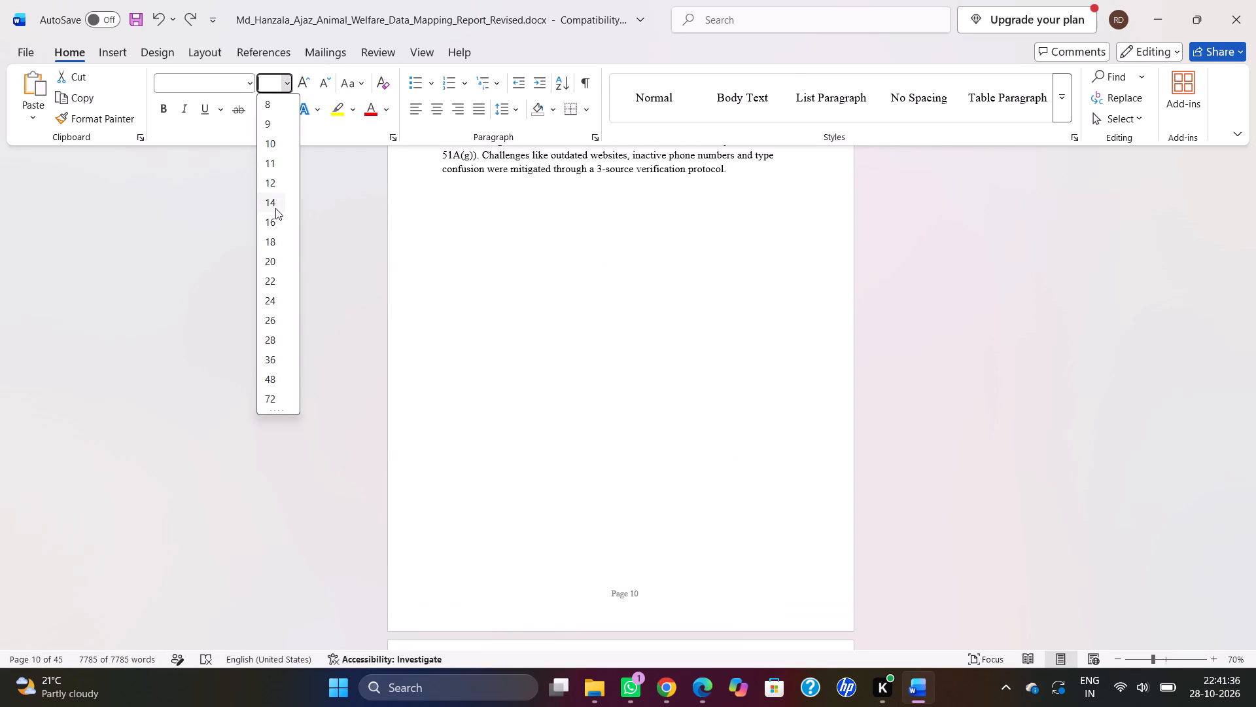
{"action": "left_click", "coordinate": [275, 208]}
{"action": "left_click", "coordinate": [313, 292]}
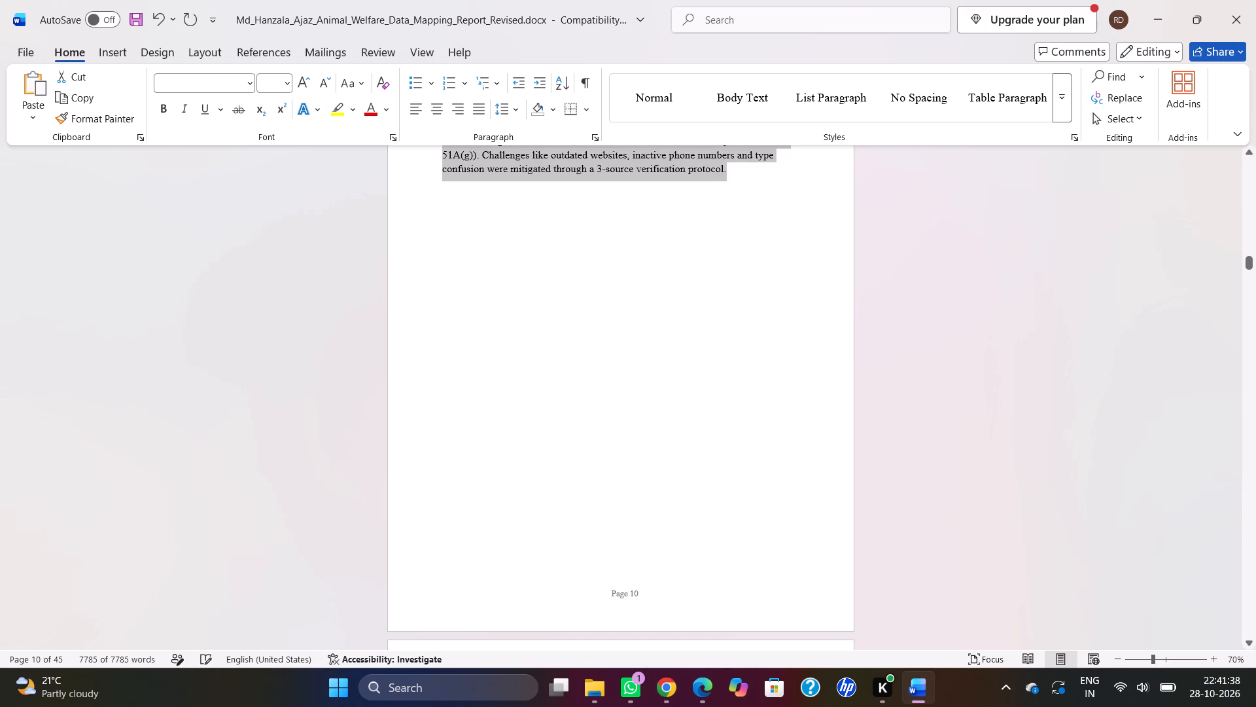
{"action": "left_click", "coordinate": [313, 292]}
Review the resized pages from the Chapter 1 executive summary through page 16, checking text flow, blank space and page breaks.
{"action": "scroll", "coordinate": [313, 292], "scroll_direction": "up", "scroll_amount": 3}
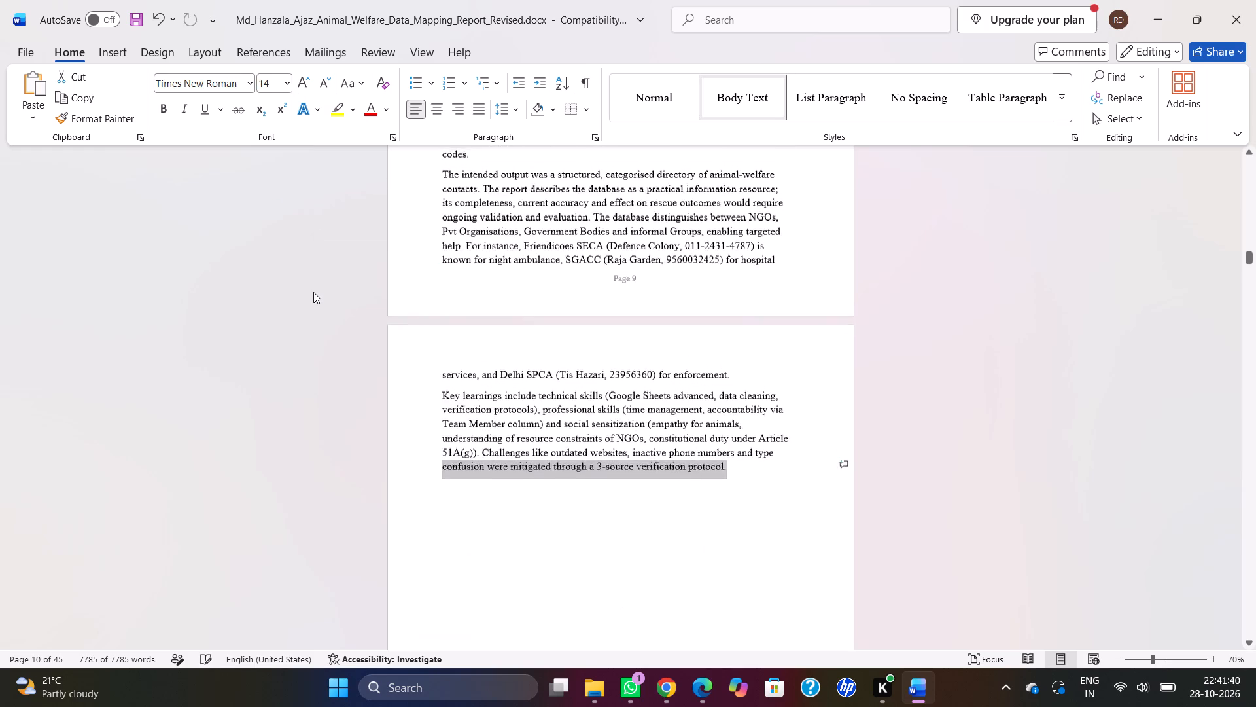
{"action": "scroll", "coordinate": [313, 292], "scroll_direction": "up", "scroll_amount": 3}
{"action": "scroll", "coordinate": [313, 292], "scroll_direction": "right", "scroll_amount": 1}
{"action": "scroll", "coordinate": [313, 292], "scroll_direction": "up", "scroll_amount": 2}
{"action": "scroll", "coordinate": [313, 292], "scroll_direction": "right", "scroll_amount": 1}
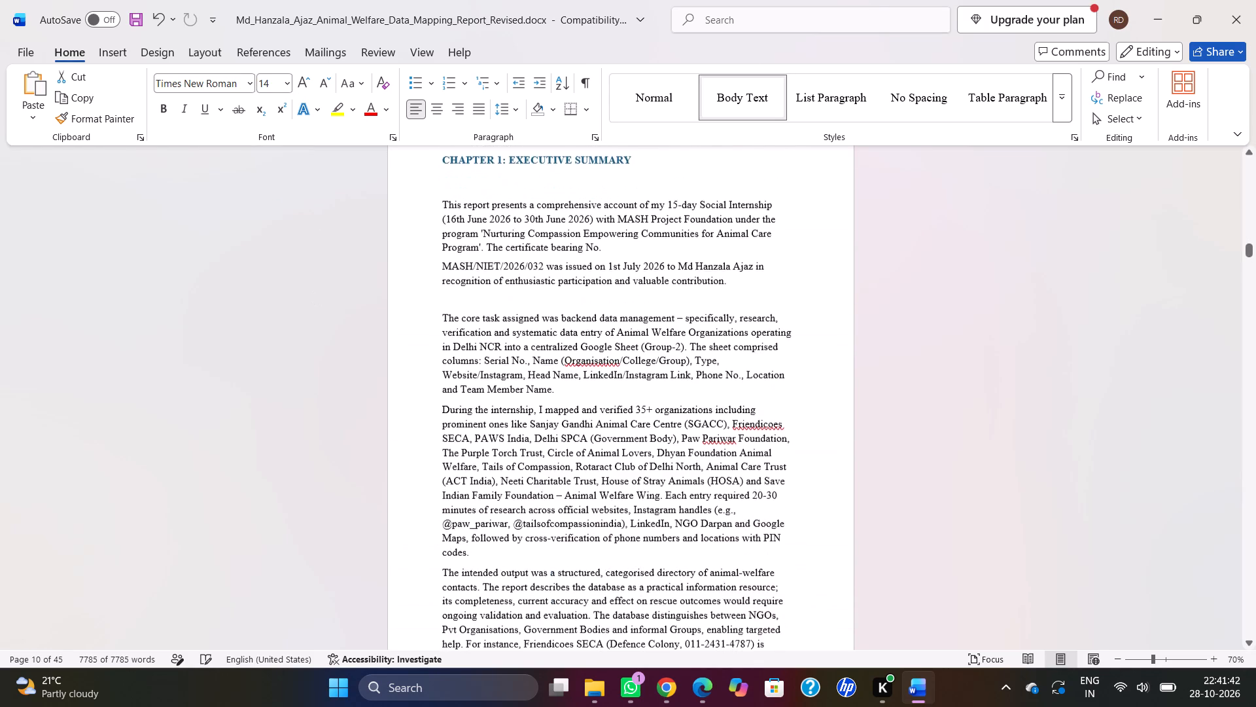
{"action": "scroll", "coordinate": [313, 292], "scroll_direction": "down", "scroll_amount": 6}
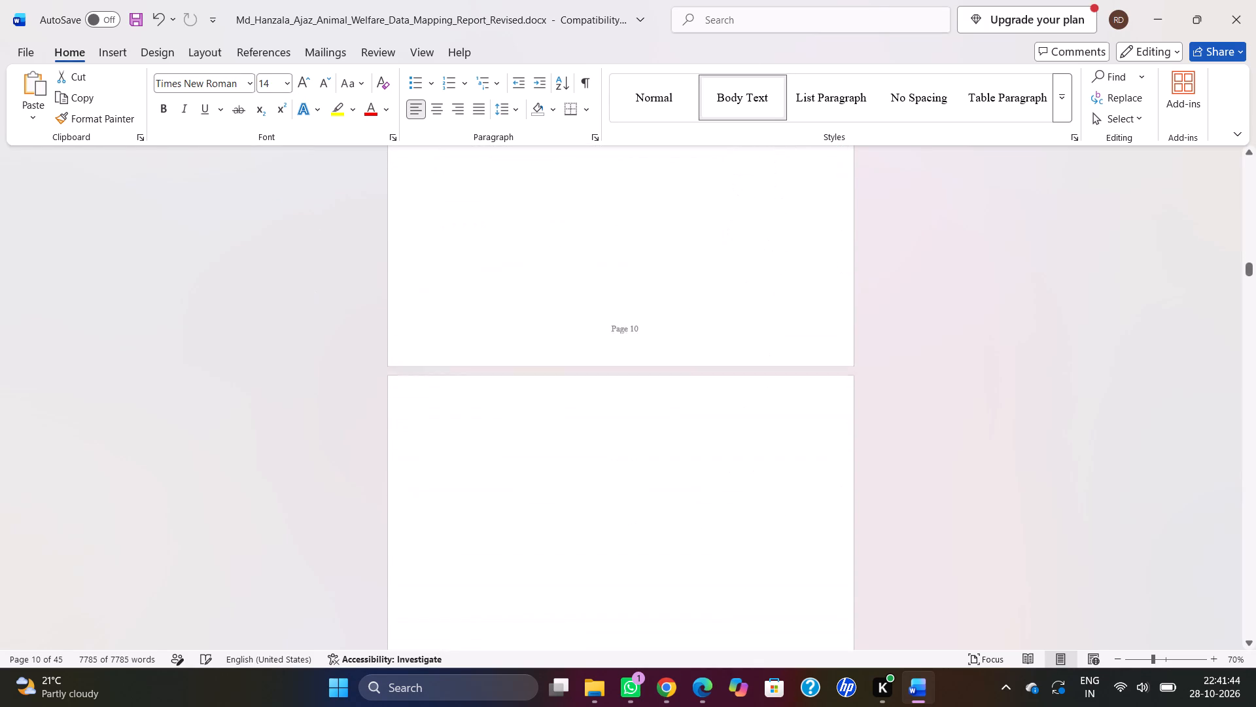
{"action": "scroll", "coordinate": [313, 292], "scroll_direction": "down", "scroll_amount": 7}
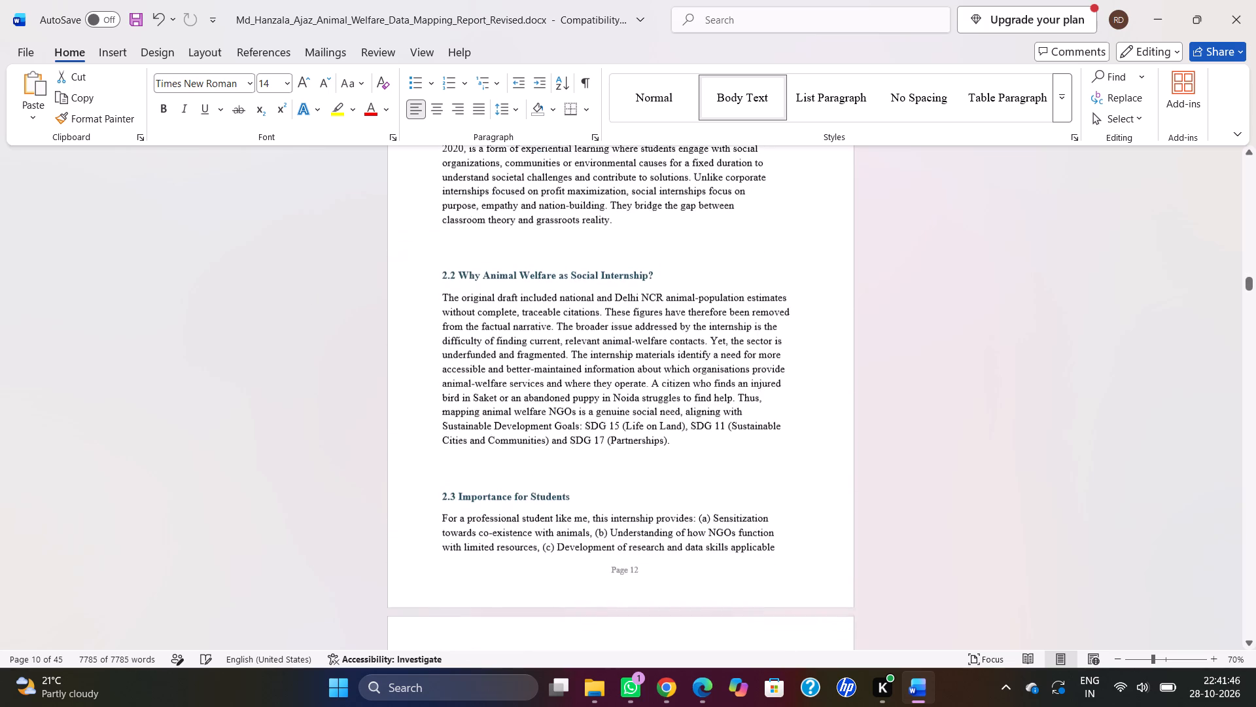
{"action": "scroll", "coordinate": [313, 292], "scroll_direction": "down", "scroll_amount": 11}
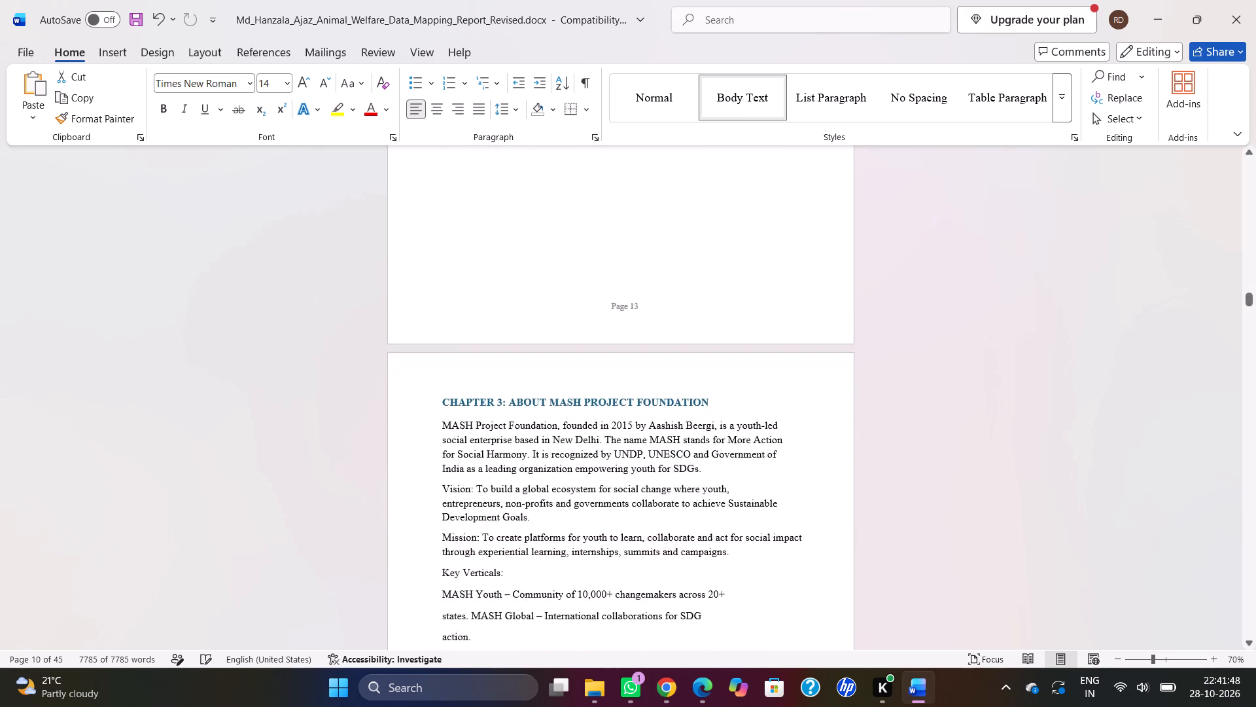
{"action": "scroll", "coordinate": [313, 292], "scroll_direction": "down", "scroll_amount": 9}
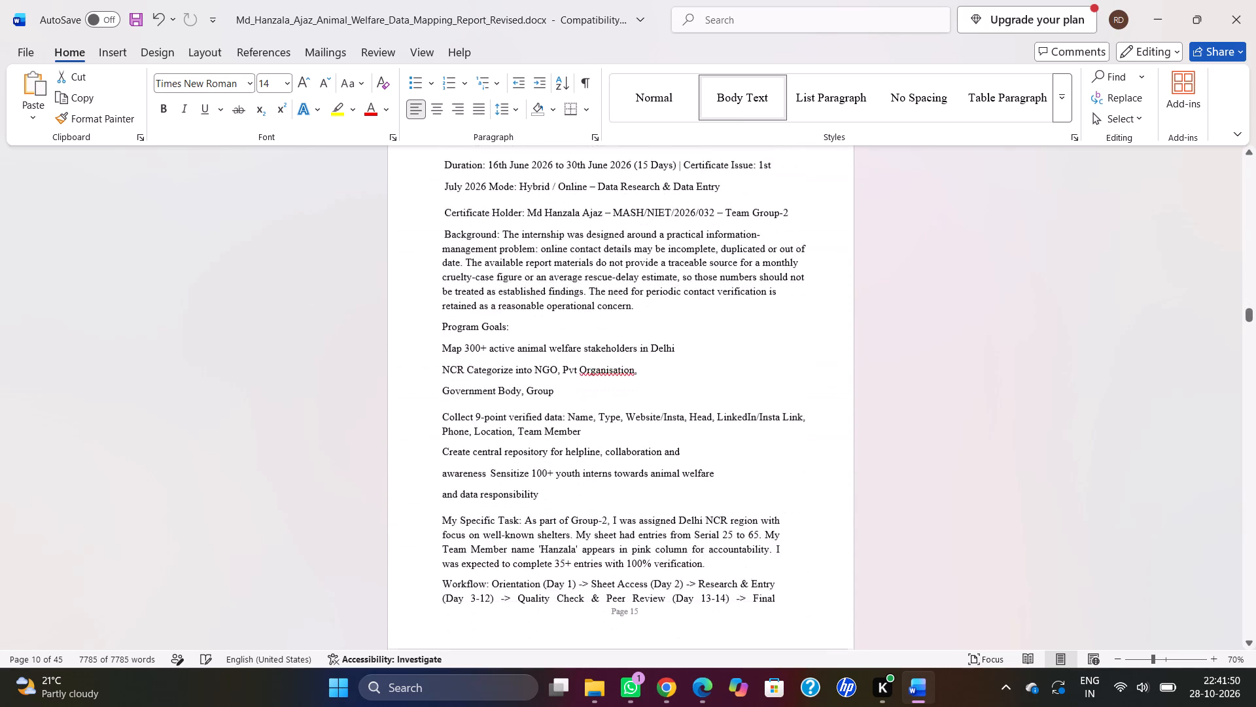
{"action": "scroll", "coordinate": [313, 292], "scroll_direction": "down", "scroll_amount": 4}
{"action": "scroll", "coordinate": [313, 292], "scroll_direction": "up", "scroll_amount": 1}
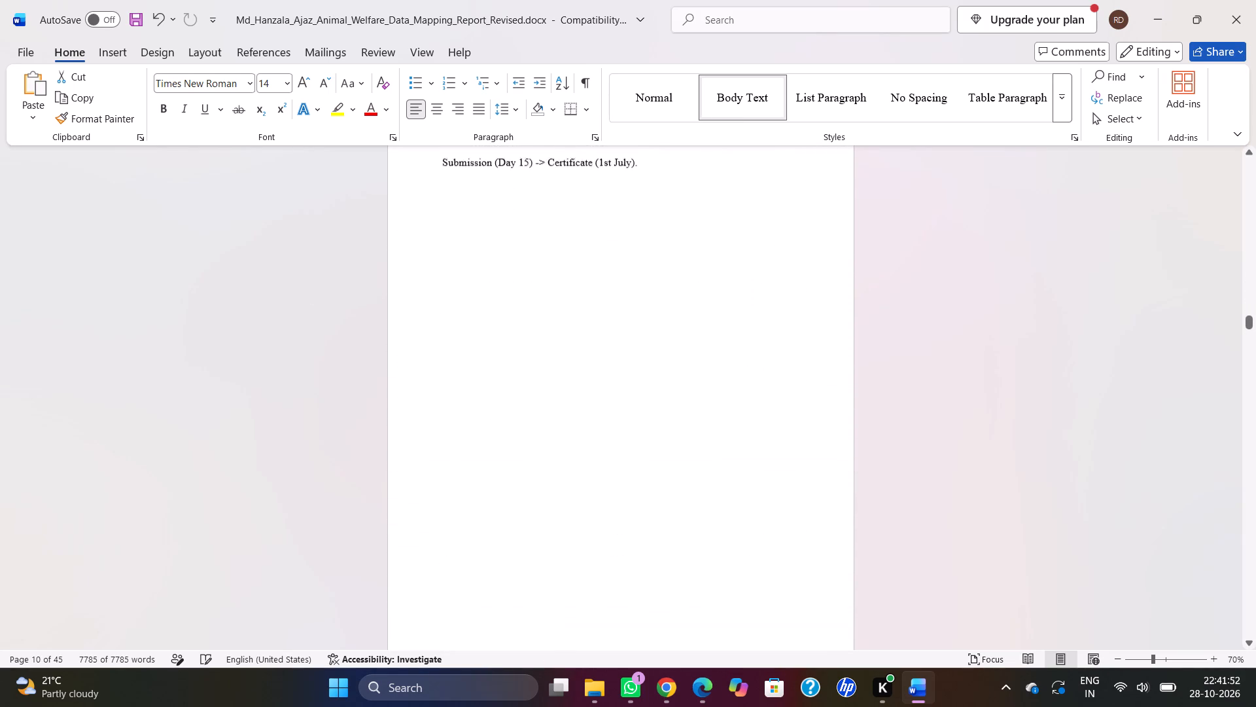
{"action": "scroll", "coordinate": [313, 292], "scroll_direction": "up", "scroll_amount": 3}
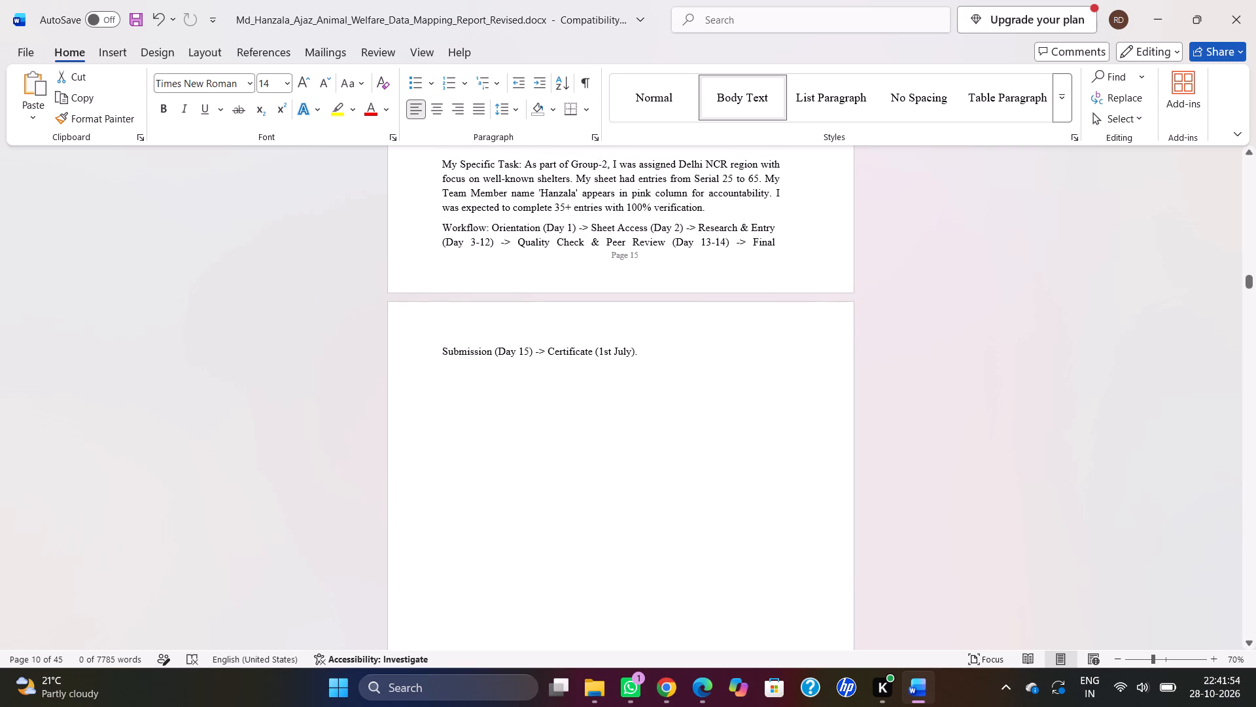
Set the font size of the entire report text to 16.
{"action": "key", "text": "ctrl+a"}
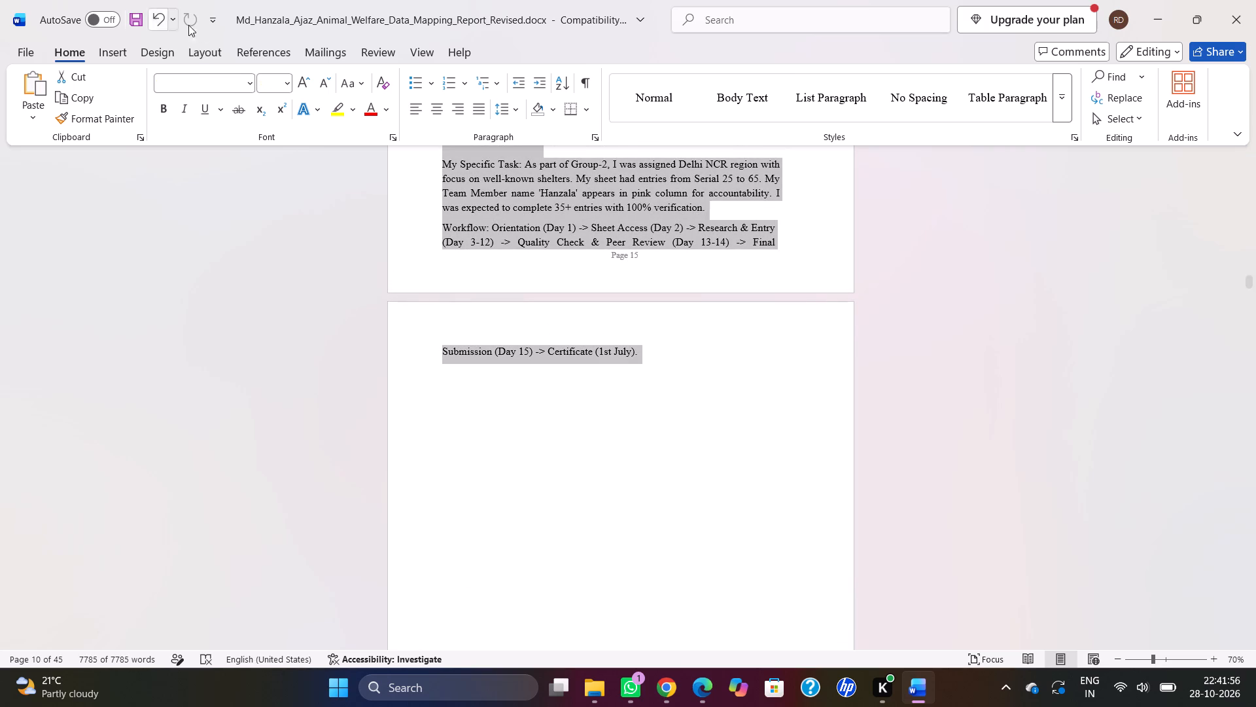
{"action": "left_click", "coordinate": [288, 87]}
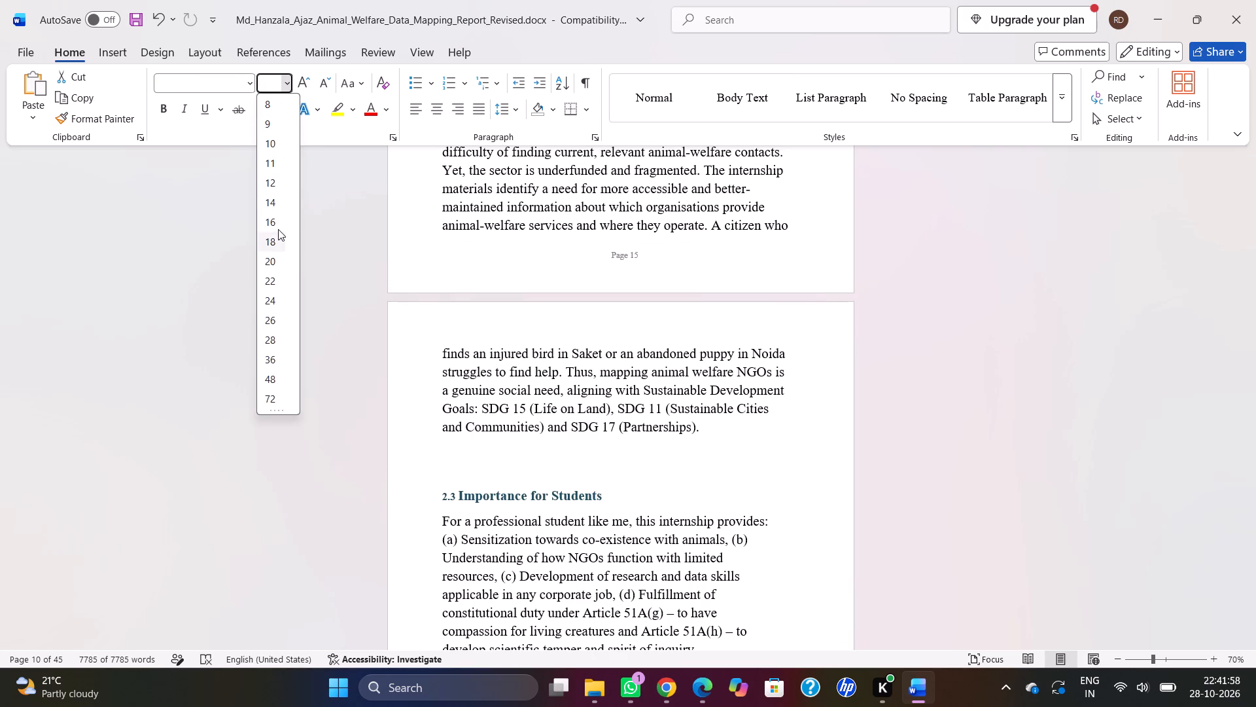
{"action": "left_click", "coordinate": [277, 226]}
{"action": "left_click", "coordinate": [305, 446]}
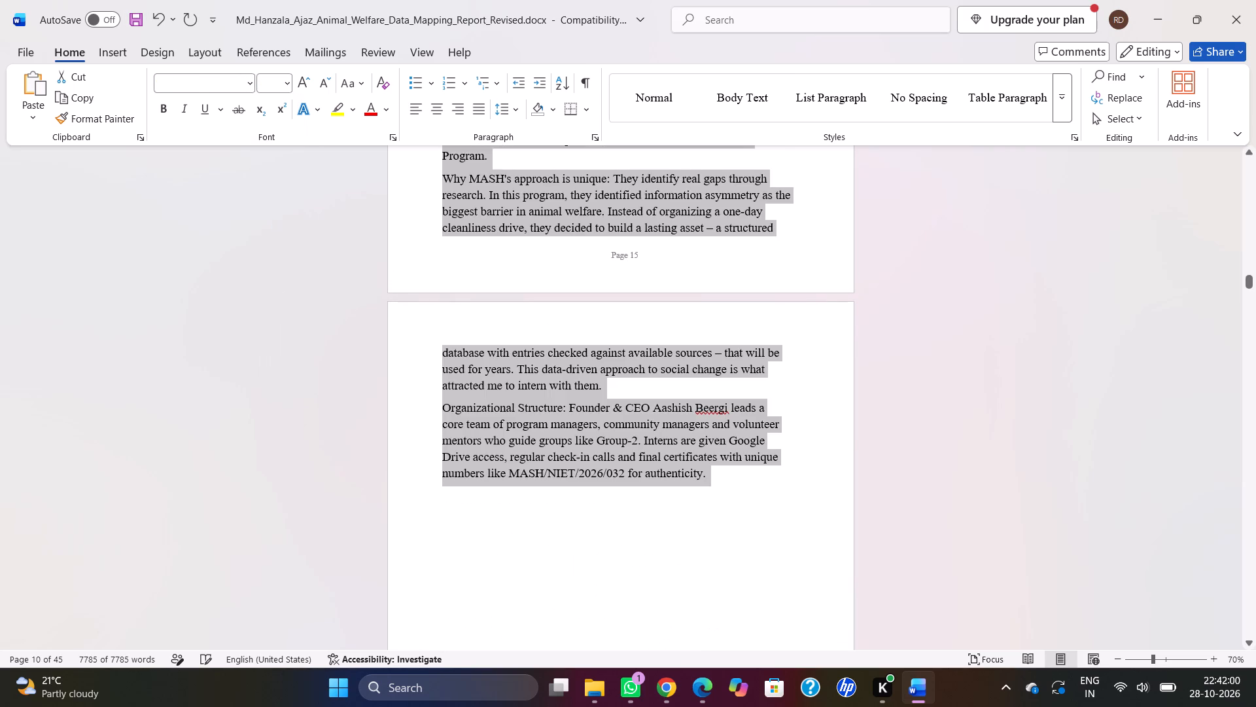
Review the resized pages from Chapter 3 to the organisation descriptions in Chapter 8, checking text flow, blank space and page breaks.
{"action": "scroll", "coordinate": [305, 446], "scroll_direction": "up", "scroll_amount": 3}
{"action": "scroll", "coordinate": [305, 446], "scroll_direction": "down", "scroll_amount": 1}
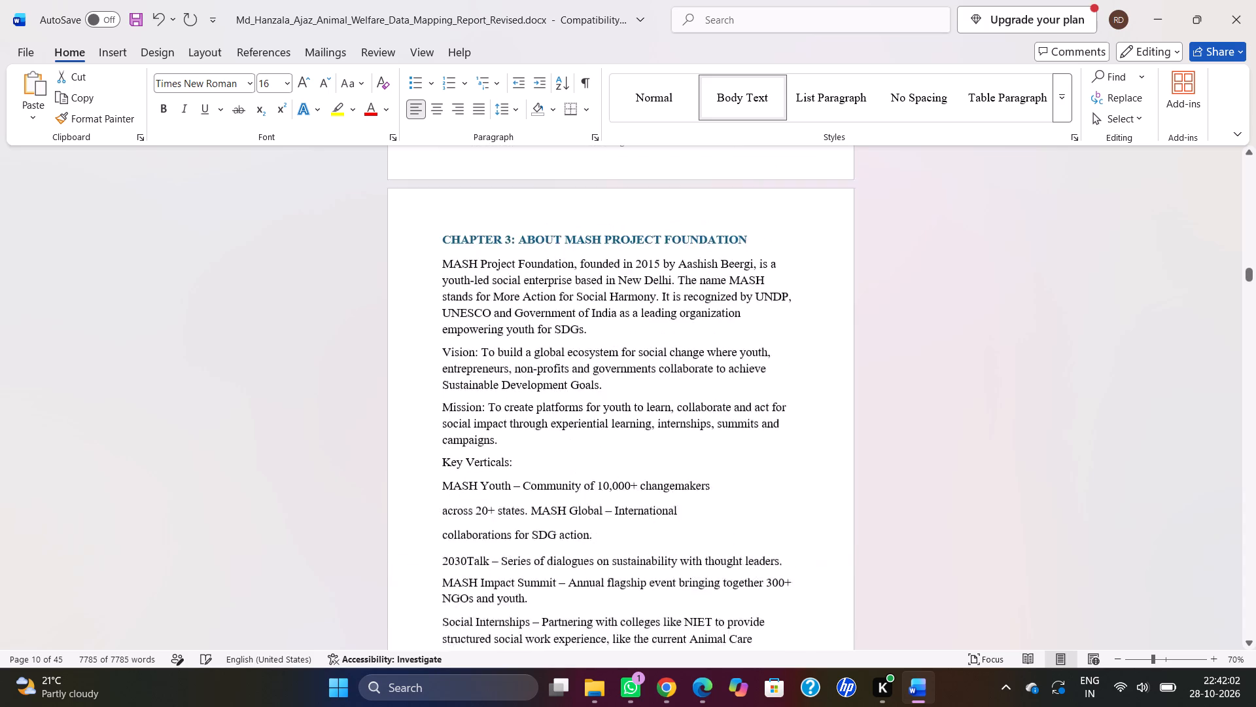
{"action": "scroll", "coordinate": [305, 446], "scroll_direction": "down", "scroll_amount": 4}
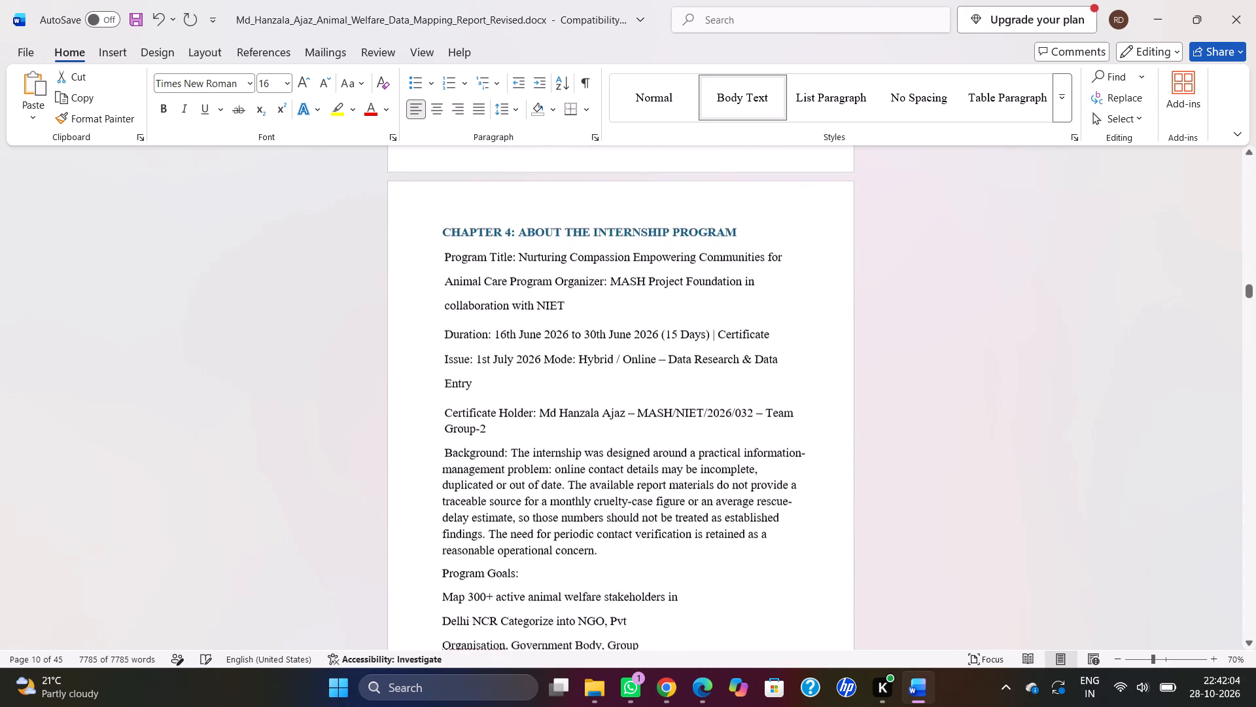
{"action": "scroll", "coordinate": [305, 446], "scroll_direction": "down", "scroll_amount": 4}
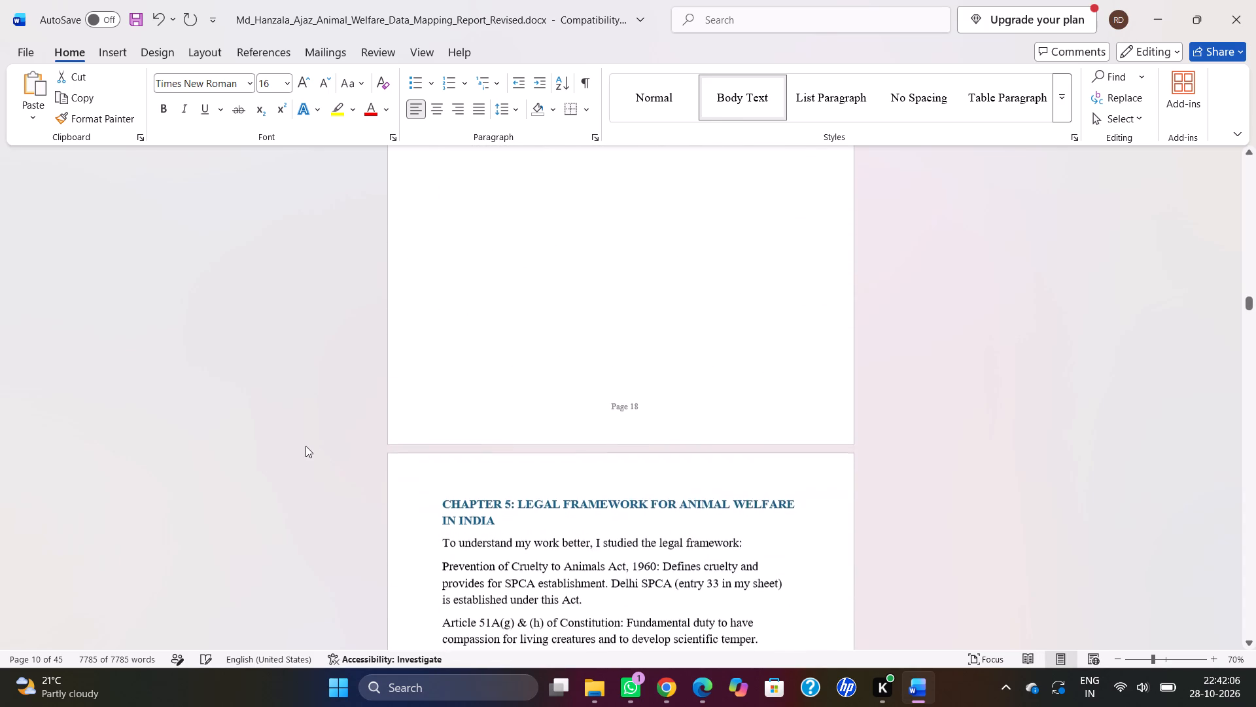
{"action": "scroll", "coordinate": [305, 446], "scroll_direction": "down", "scroll_amount": 9}
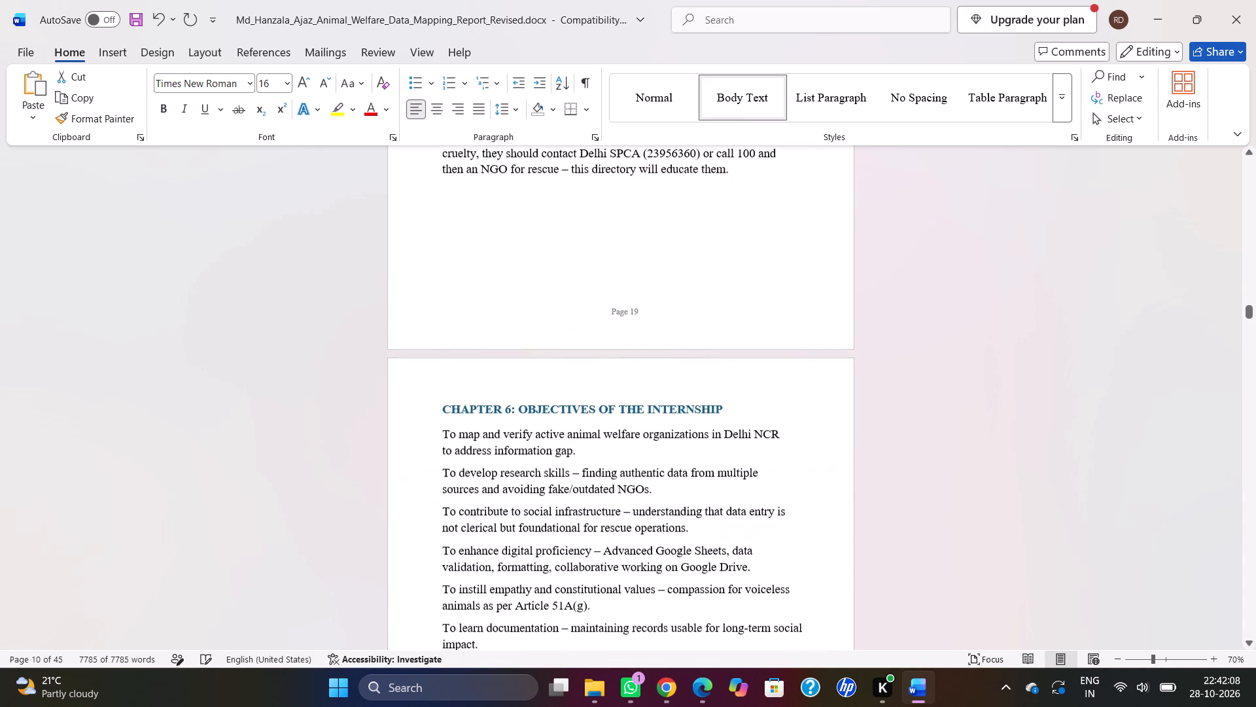
{"action": "scroll", "coordinate": [305, 446], "scroll_direction": "down", "scroll_amount": 2}
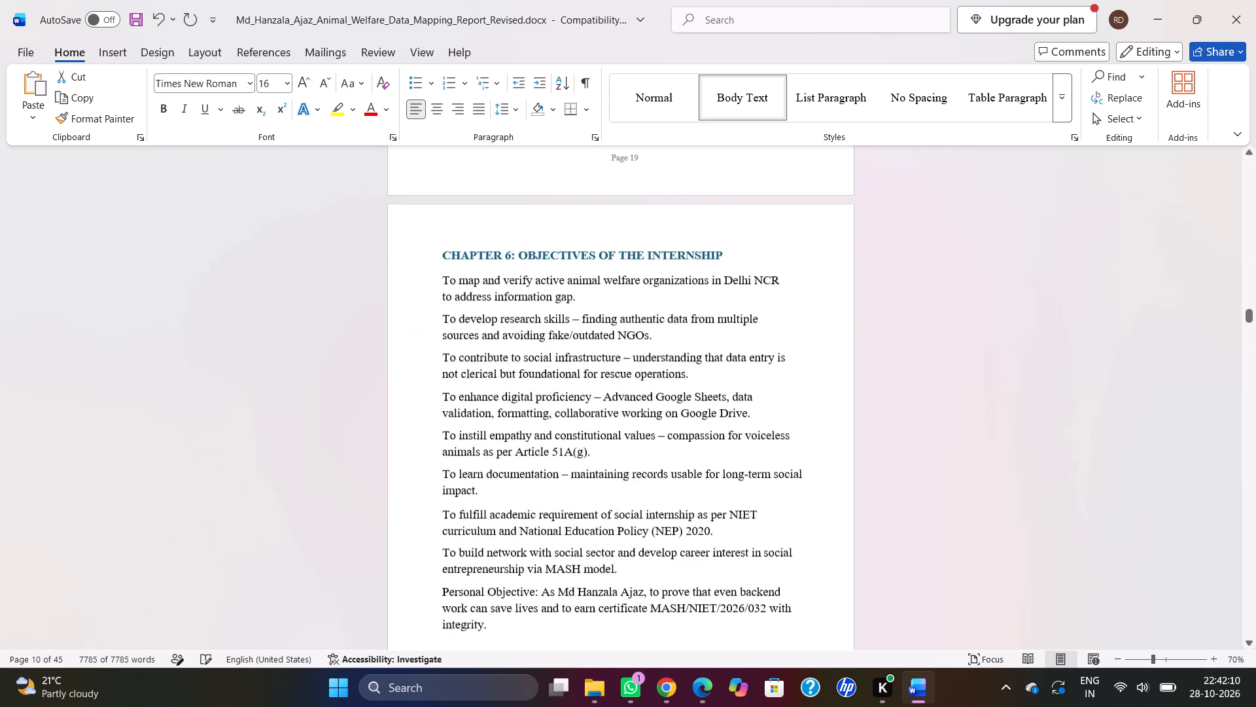
{"action": "scroll", "coordinate": [305, 446], "scroll_direction": "down", "scroll_amount": 5}
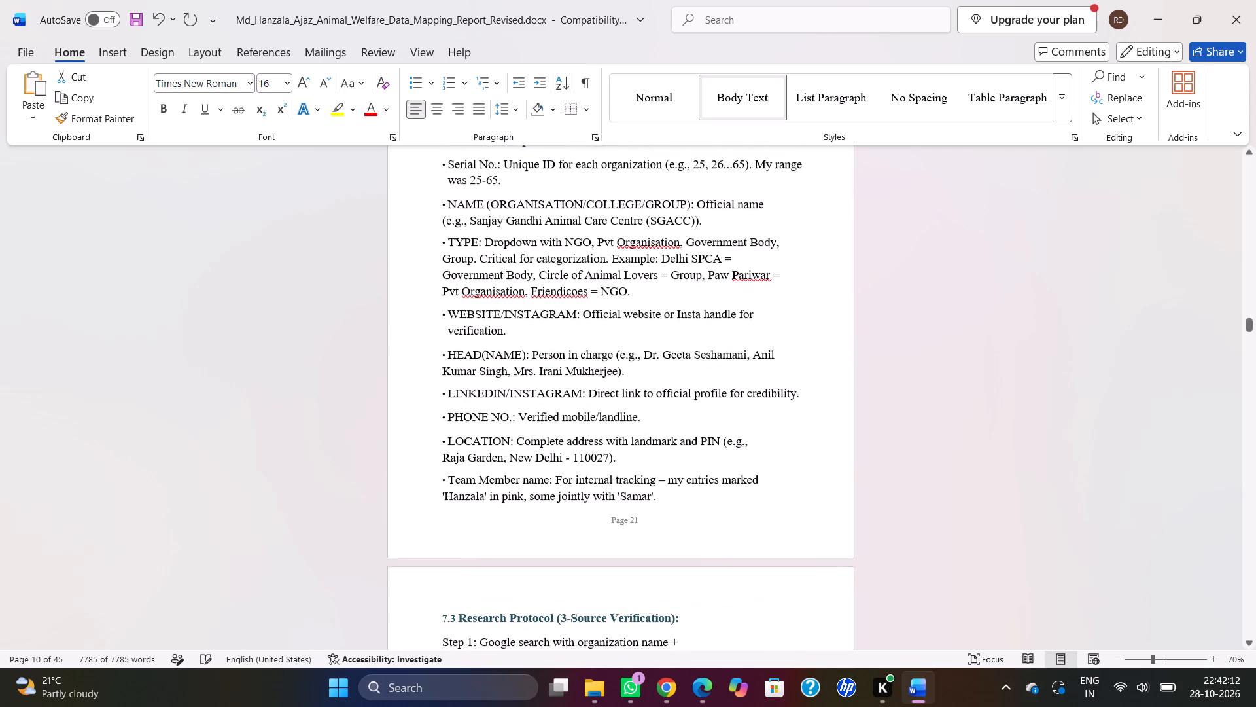
{"action": "scroll", "coordinate": [305, 446], "scroll_direction": "up", "scroll_amount": 9}
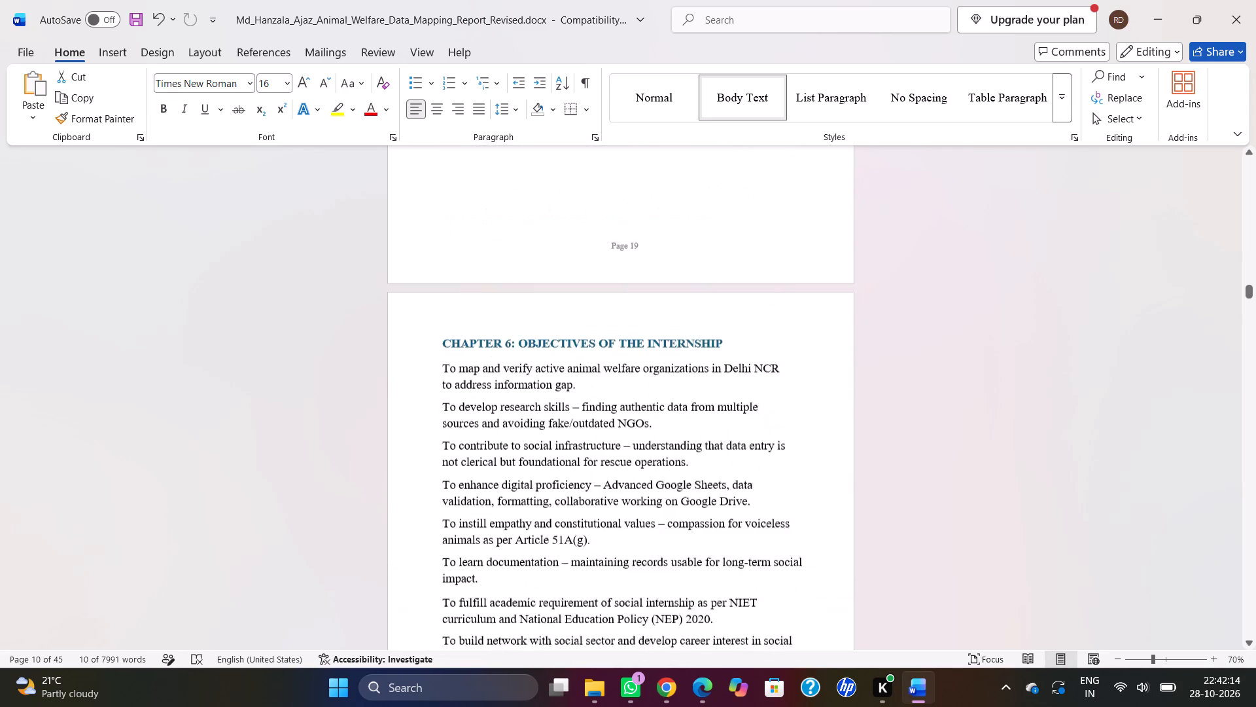
{"action": "scroll", "coordinate": [305, 446], "scroll_direction": "down", "scroll_amount": 6}
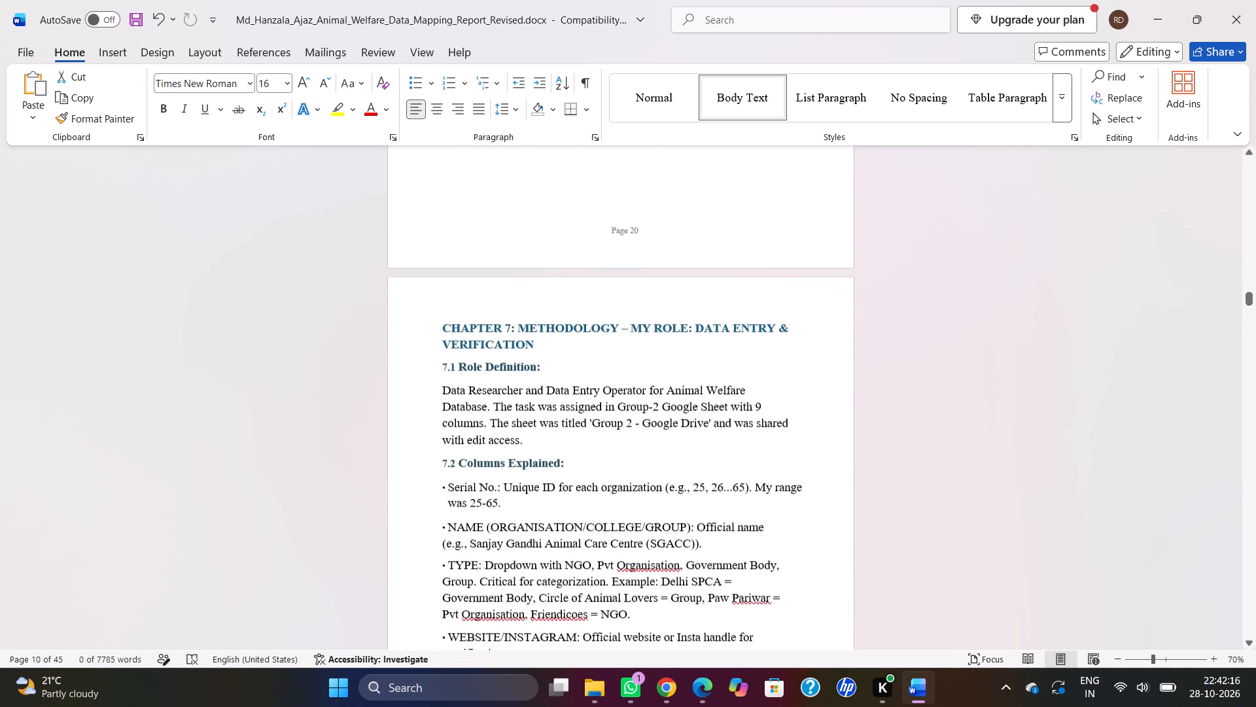
{"action": "scroll", "coordinate": [305, 446], "scroll_direction": "down", "scroll_amount": 7}
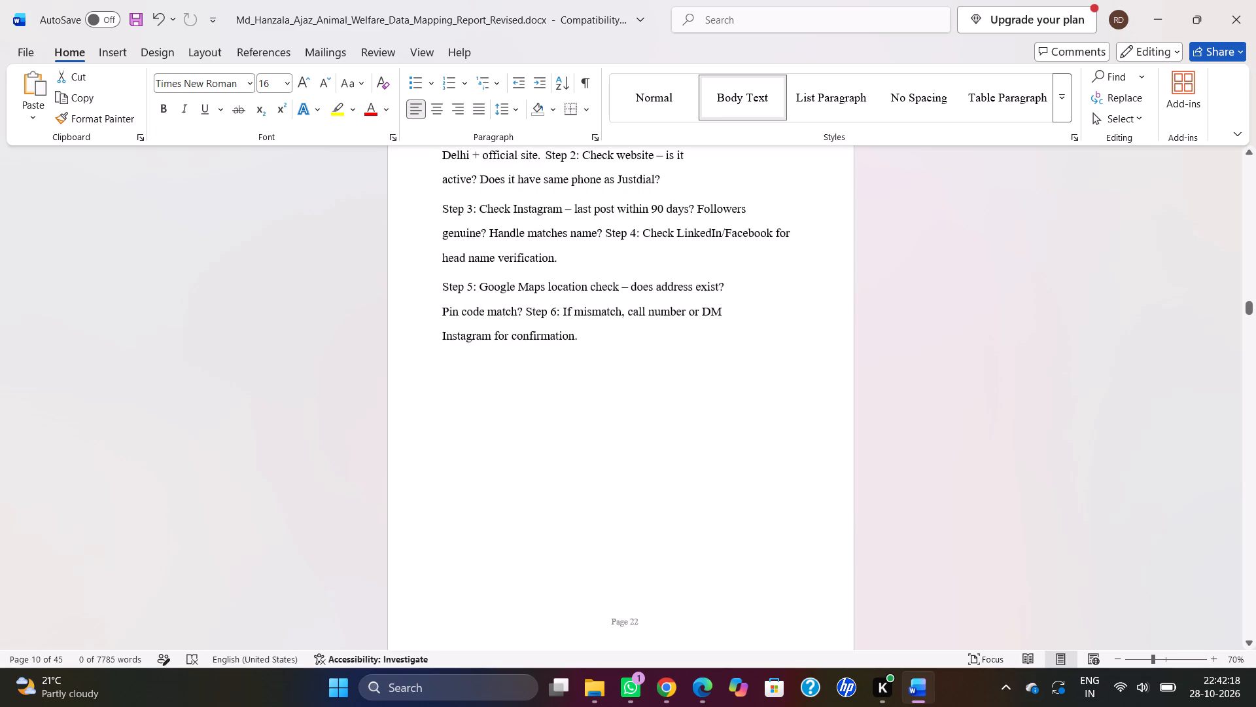
{"action": "scroll", "coordinate": [305, 446], "scroll_direction": "down", "scroll_amount": 9}
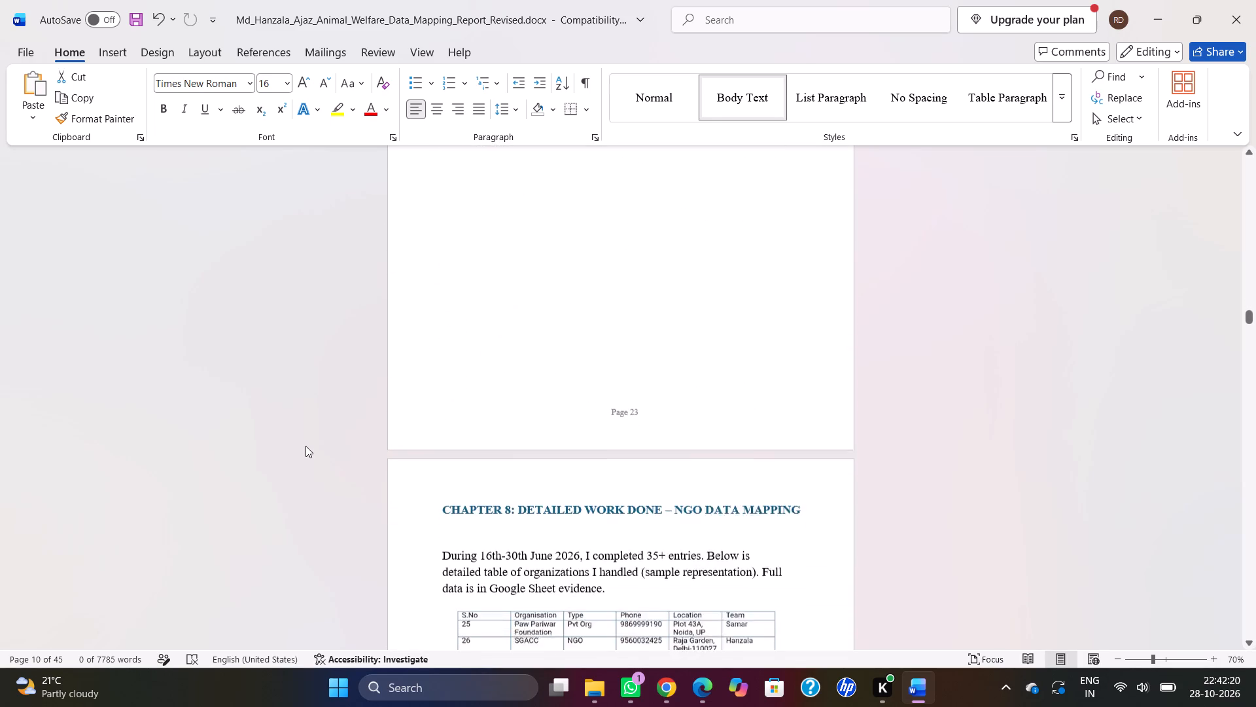
{"action": "scroll", "coordinate": [305, 446], "scroll_direction": "down", "scroll_amount": 3}
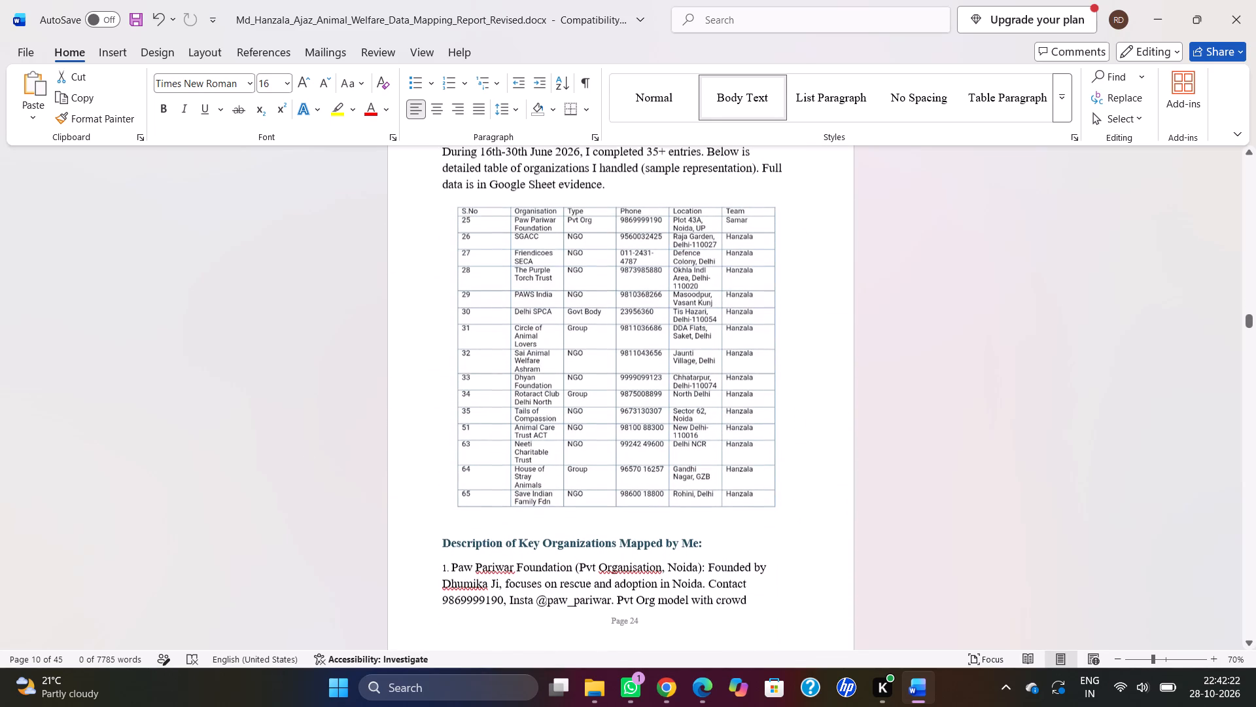
{"action": "scroll", "coordinate": [305, 446], "scroll_direction": "down", "scroll_amount": 1}
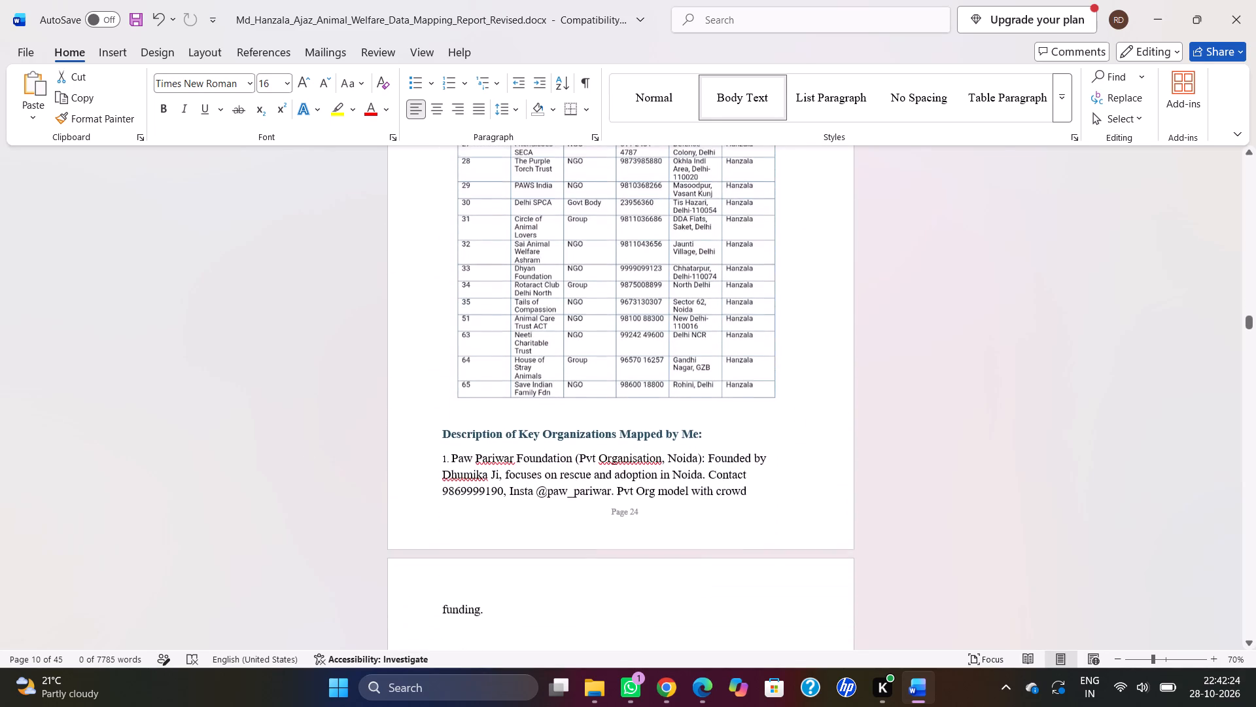
{"action": "scroll", "coordinate": [305, 446], "scroll_direction": "down", "scroll_amount": 7}
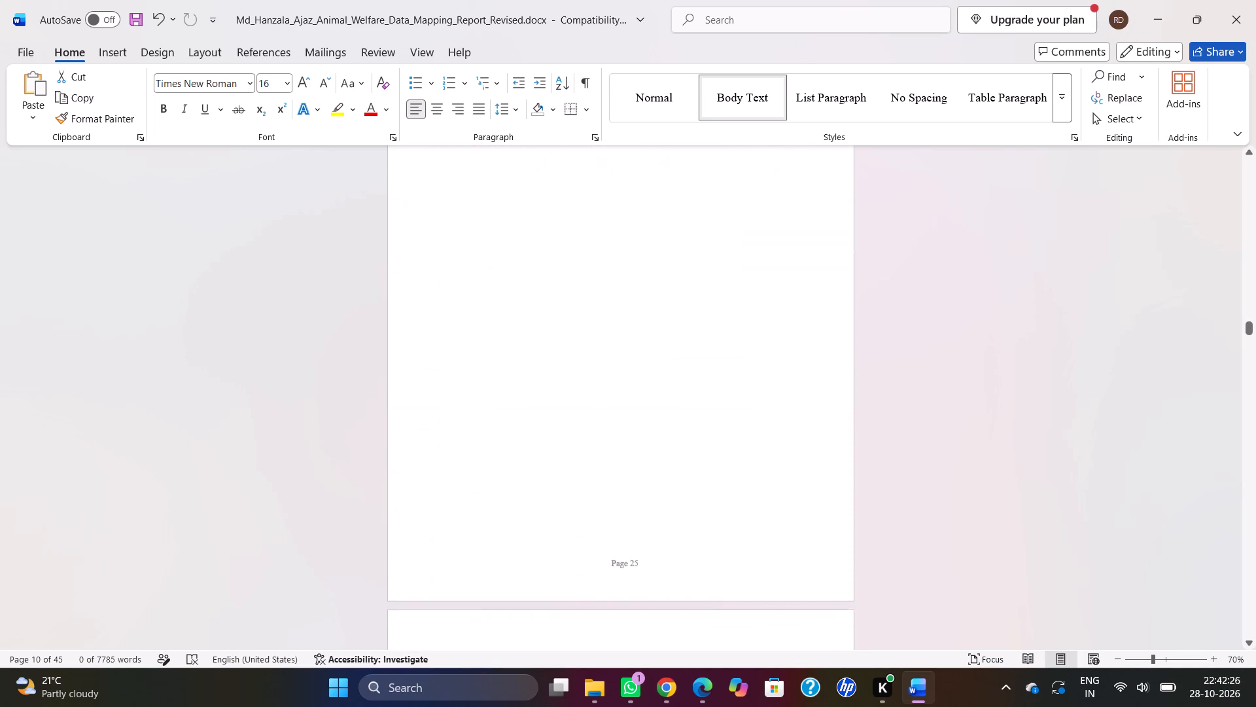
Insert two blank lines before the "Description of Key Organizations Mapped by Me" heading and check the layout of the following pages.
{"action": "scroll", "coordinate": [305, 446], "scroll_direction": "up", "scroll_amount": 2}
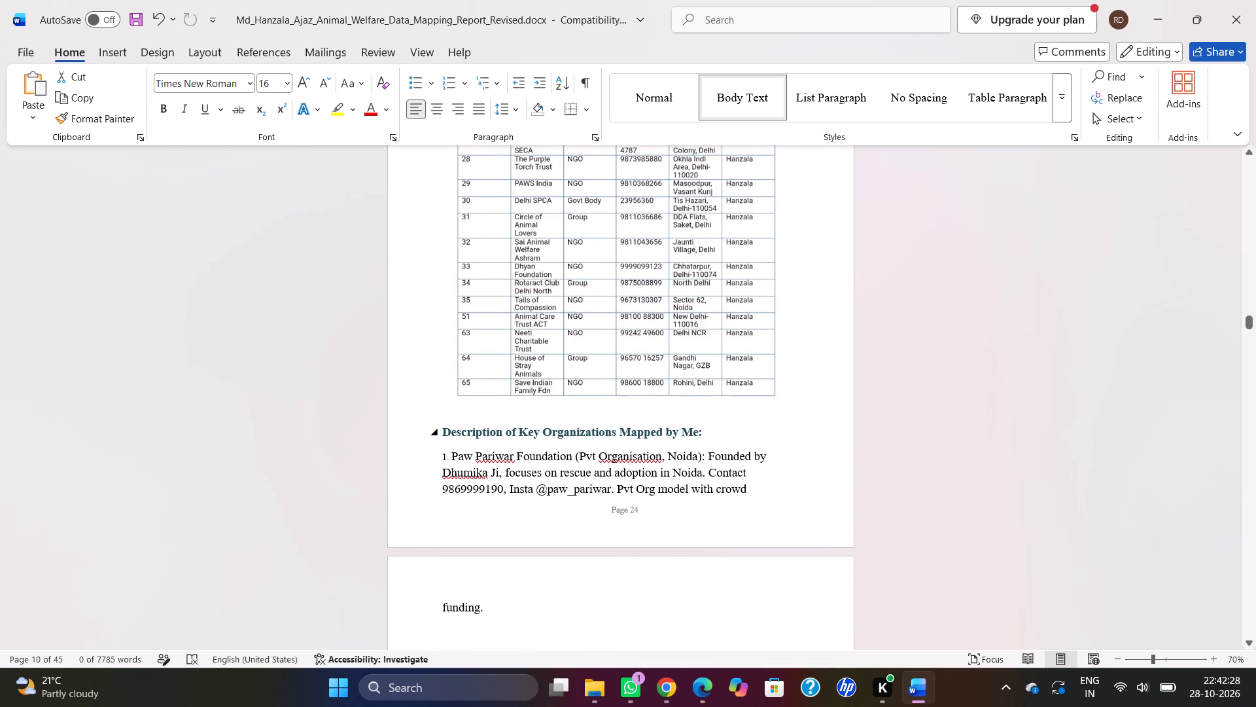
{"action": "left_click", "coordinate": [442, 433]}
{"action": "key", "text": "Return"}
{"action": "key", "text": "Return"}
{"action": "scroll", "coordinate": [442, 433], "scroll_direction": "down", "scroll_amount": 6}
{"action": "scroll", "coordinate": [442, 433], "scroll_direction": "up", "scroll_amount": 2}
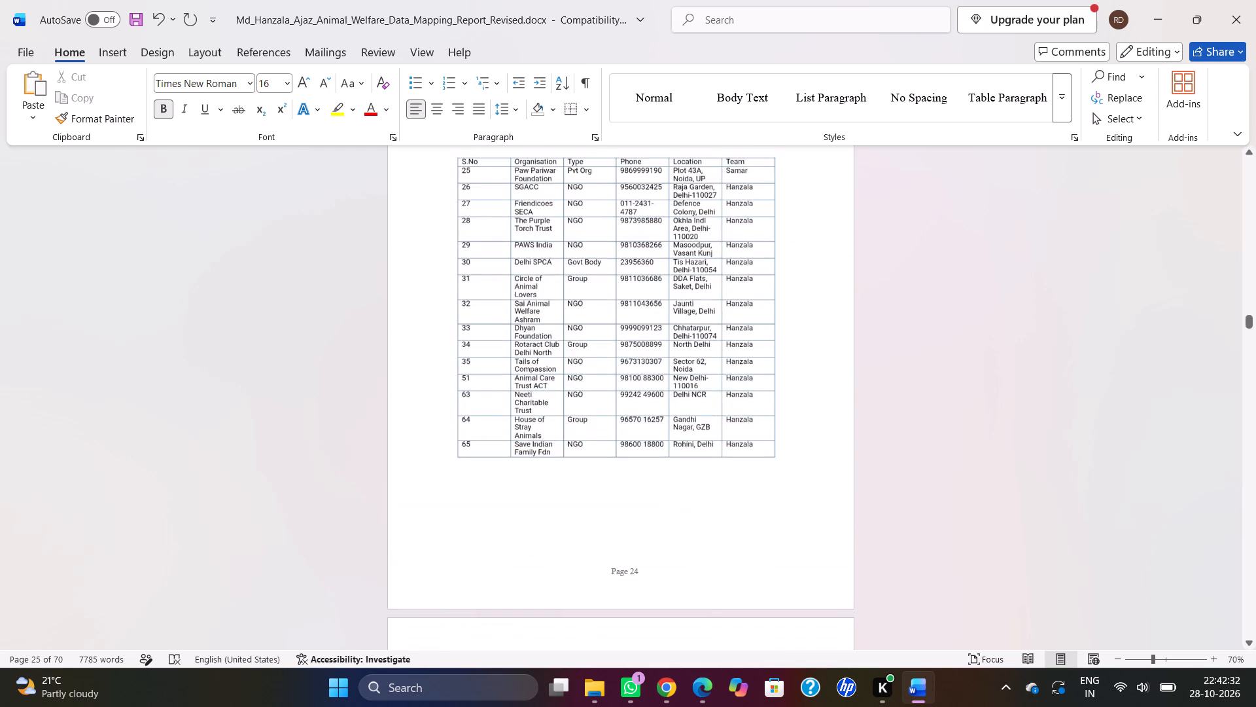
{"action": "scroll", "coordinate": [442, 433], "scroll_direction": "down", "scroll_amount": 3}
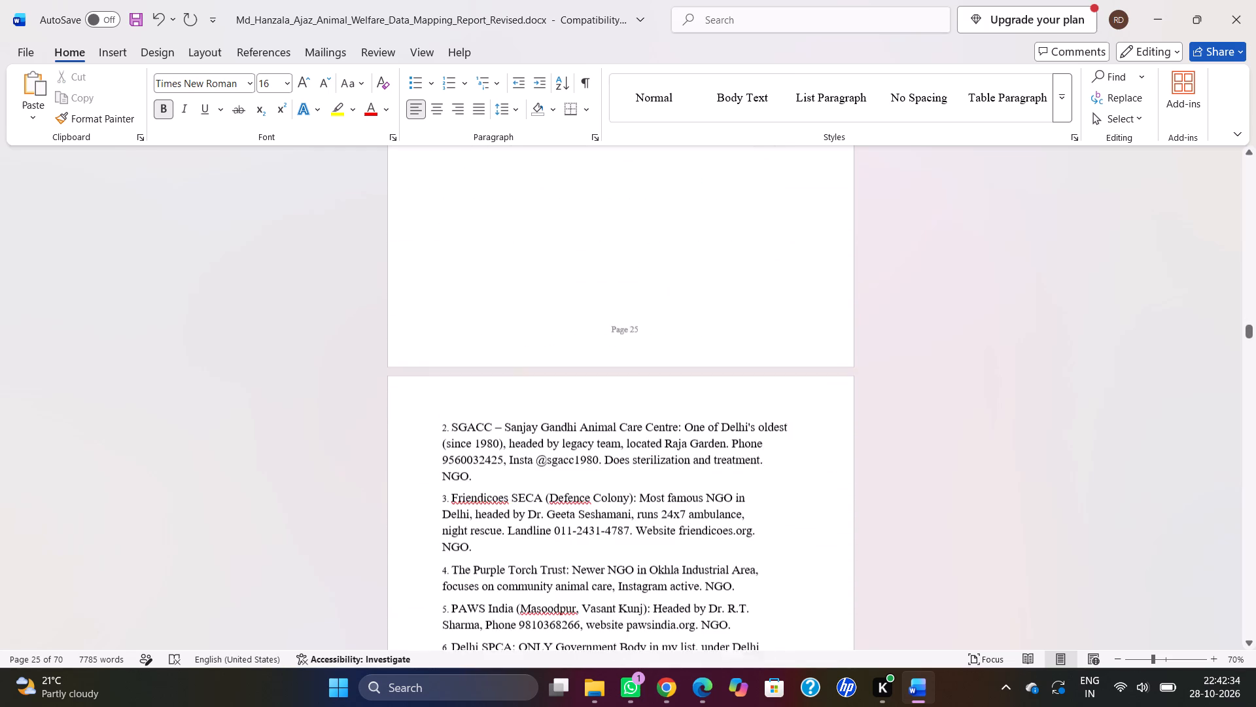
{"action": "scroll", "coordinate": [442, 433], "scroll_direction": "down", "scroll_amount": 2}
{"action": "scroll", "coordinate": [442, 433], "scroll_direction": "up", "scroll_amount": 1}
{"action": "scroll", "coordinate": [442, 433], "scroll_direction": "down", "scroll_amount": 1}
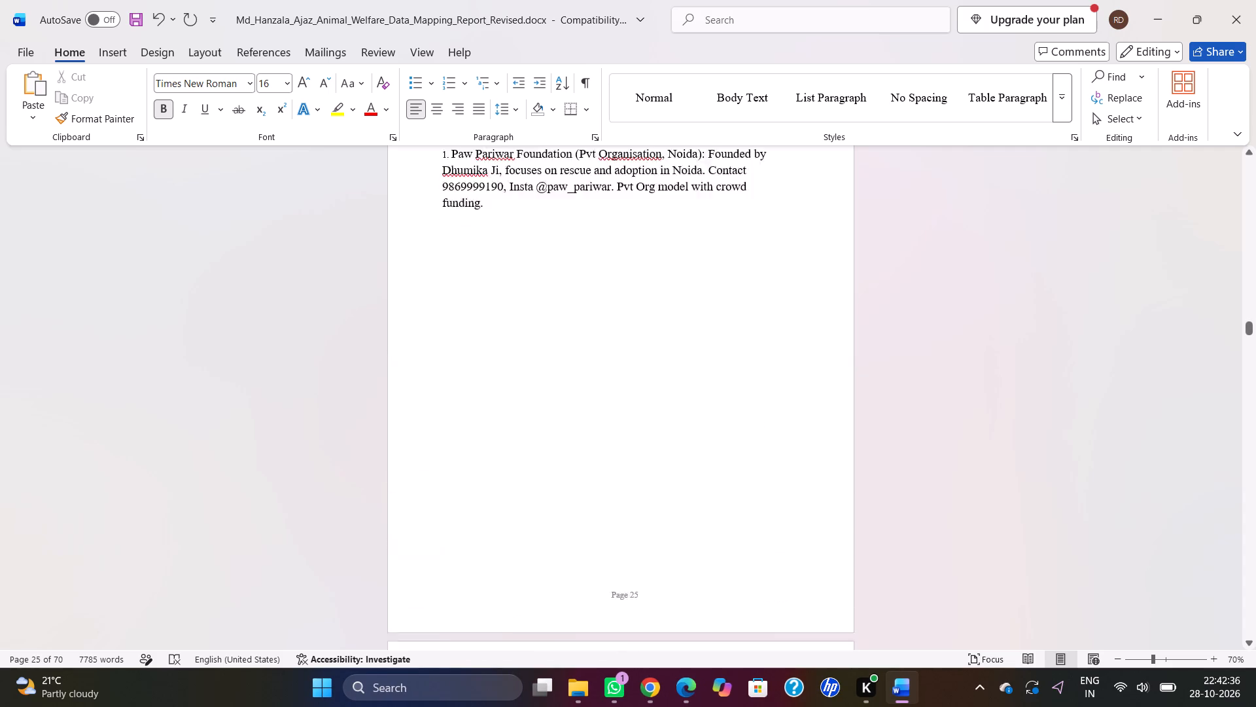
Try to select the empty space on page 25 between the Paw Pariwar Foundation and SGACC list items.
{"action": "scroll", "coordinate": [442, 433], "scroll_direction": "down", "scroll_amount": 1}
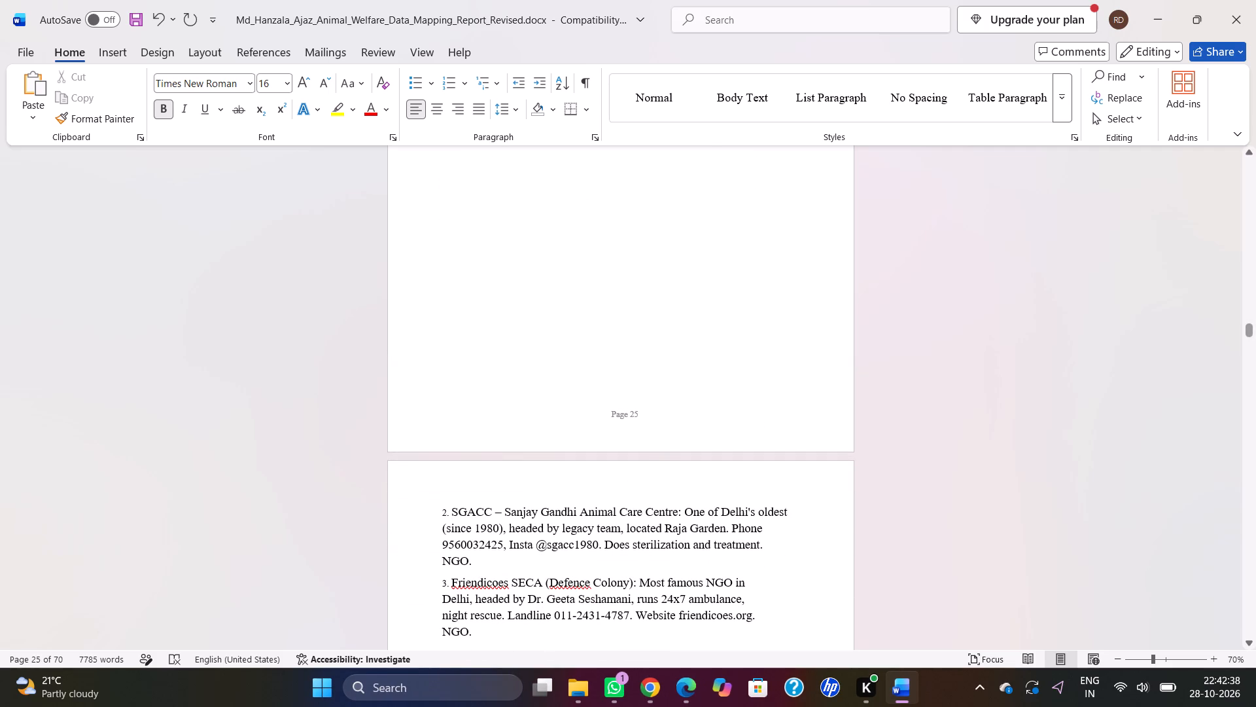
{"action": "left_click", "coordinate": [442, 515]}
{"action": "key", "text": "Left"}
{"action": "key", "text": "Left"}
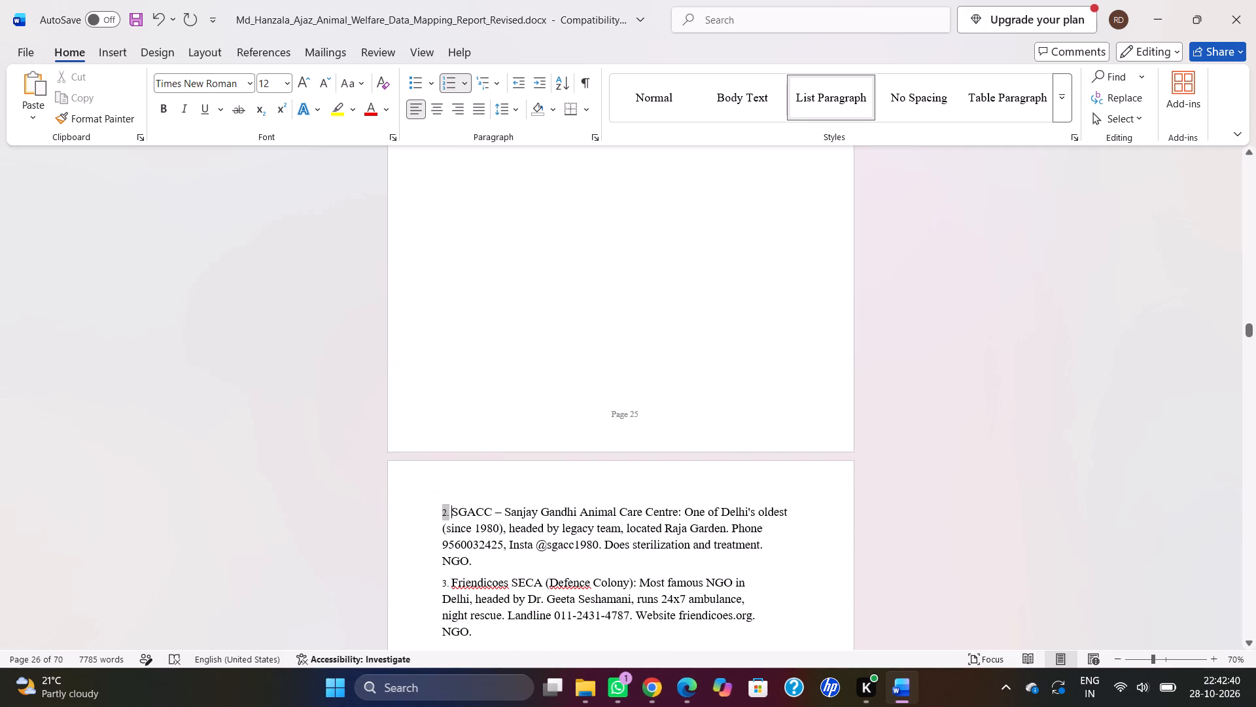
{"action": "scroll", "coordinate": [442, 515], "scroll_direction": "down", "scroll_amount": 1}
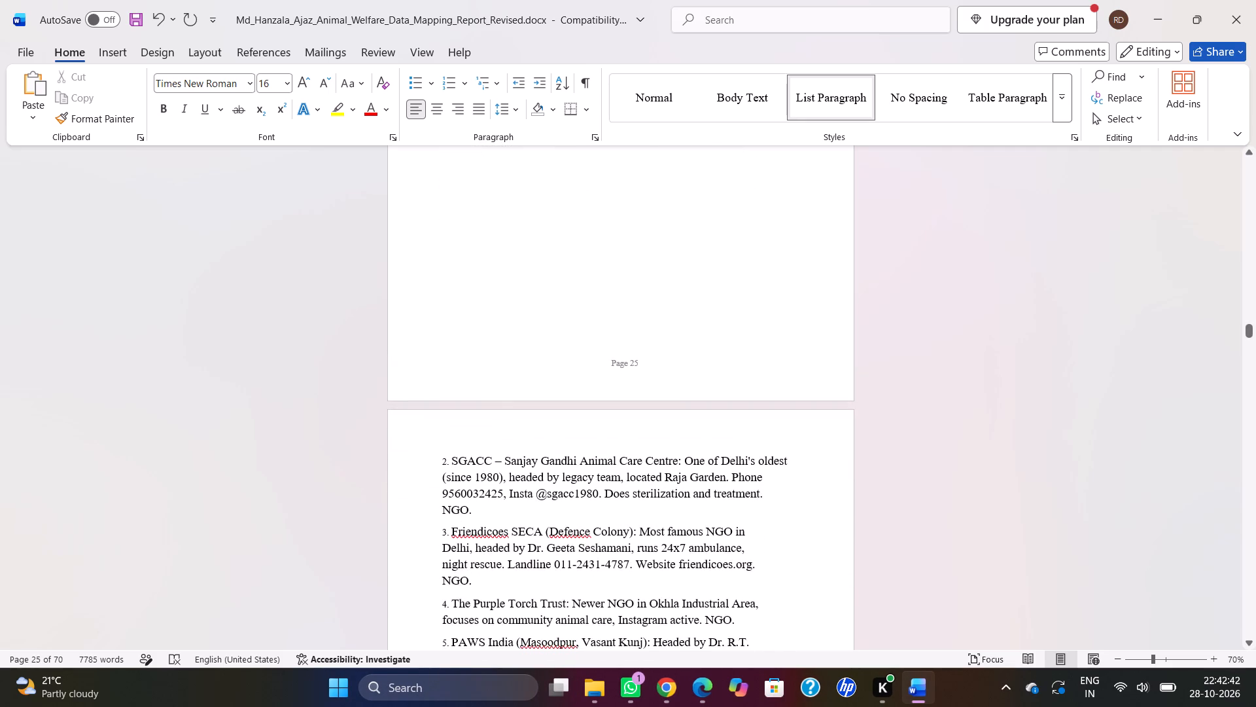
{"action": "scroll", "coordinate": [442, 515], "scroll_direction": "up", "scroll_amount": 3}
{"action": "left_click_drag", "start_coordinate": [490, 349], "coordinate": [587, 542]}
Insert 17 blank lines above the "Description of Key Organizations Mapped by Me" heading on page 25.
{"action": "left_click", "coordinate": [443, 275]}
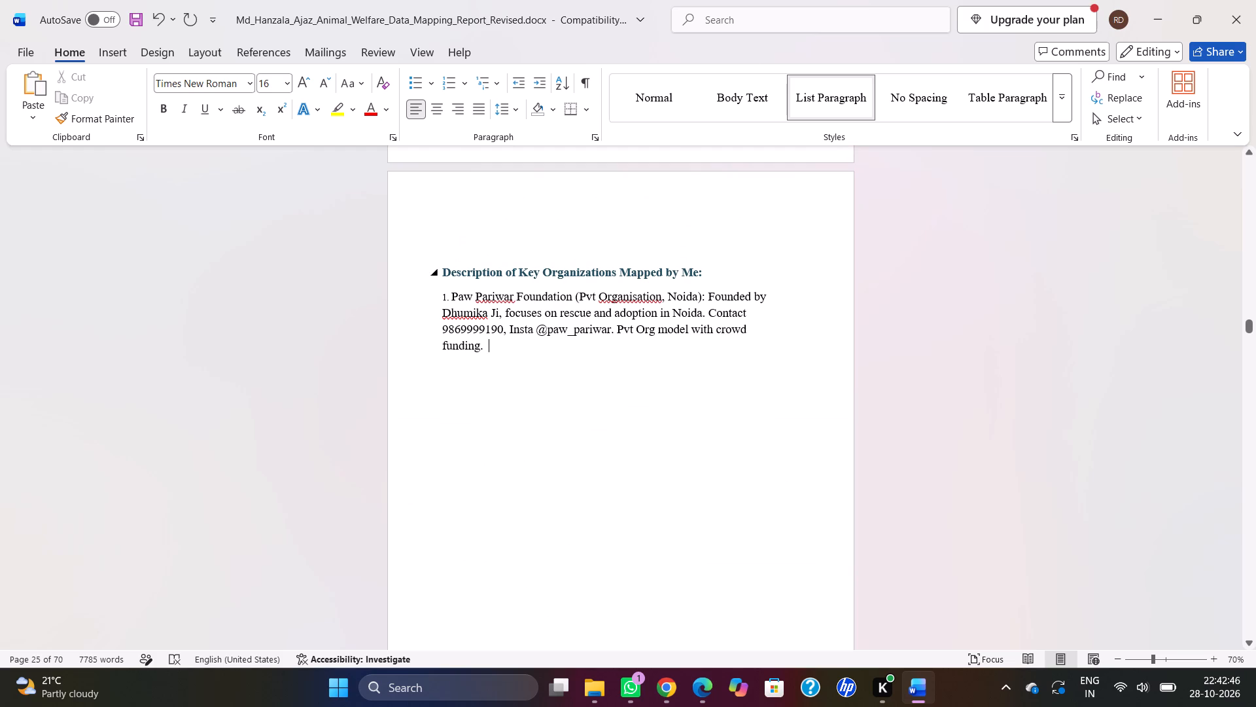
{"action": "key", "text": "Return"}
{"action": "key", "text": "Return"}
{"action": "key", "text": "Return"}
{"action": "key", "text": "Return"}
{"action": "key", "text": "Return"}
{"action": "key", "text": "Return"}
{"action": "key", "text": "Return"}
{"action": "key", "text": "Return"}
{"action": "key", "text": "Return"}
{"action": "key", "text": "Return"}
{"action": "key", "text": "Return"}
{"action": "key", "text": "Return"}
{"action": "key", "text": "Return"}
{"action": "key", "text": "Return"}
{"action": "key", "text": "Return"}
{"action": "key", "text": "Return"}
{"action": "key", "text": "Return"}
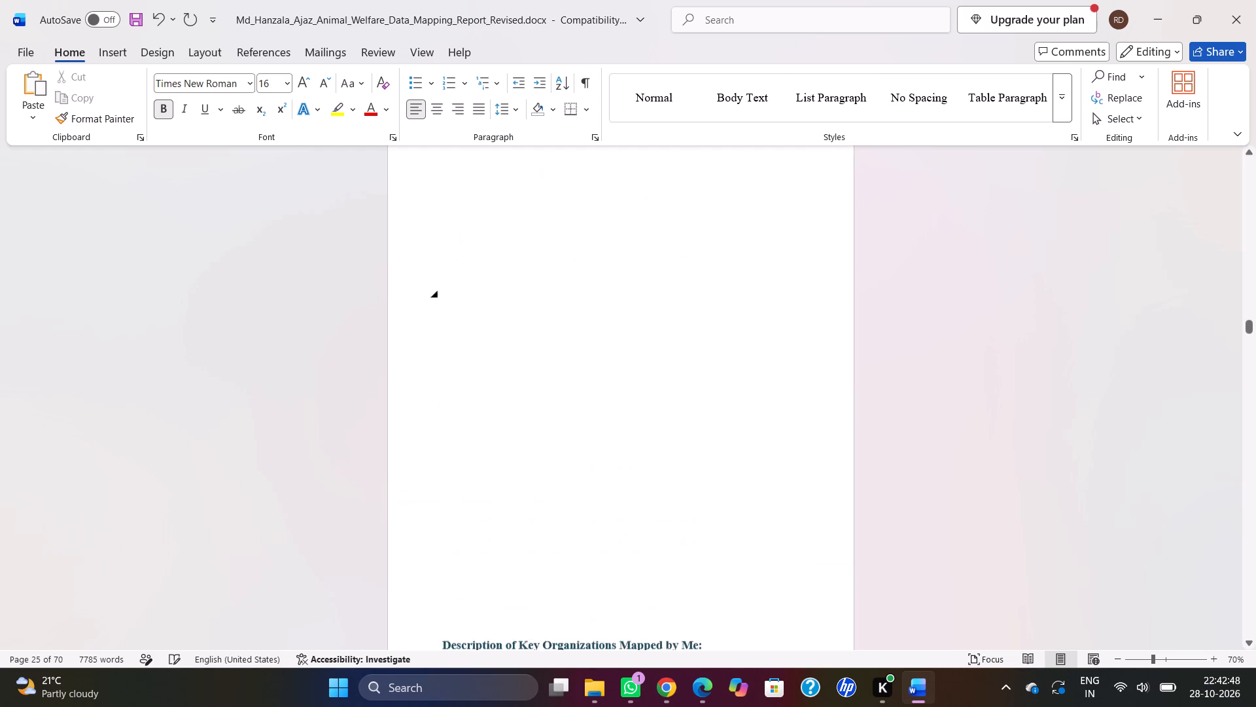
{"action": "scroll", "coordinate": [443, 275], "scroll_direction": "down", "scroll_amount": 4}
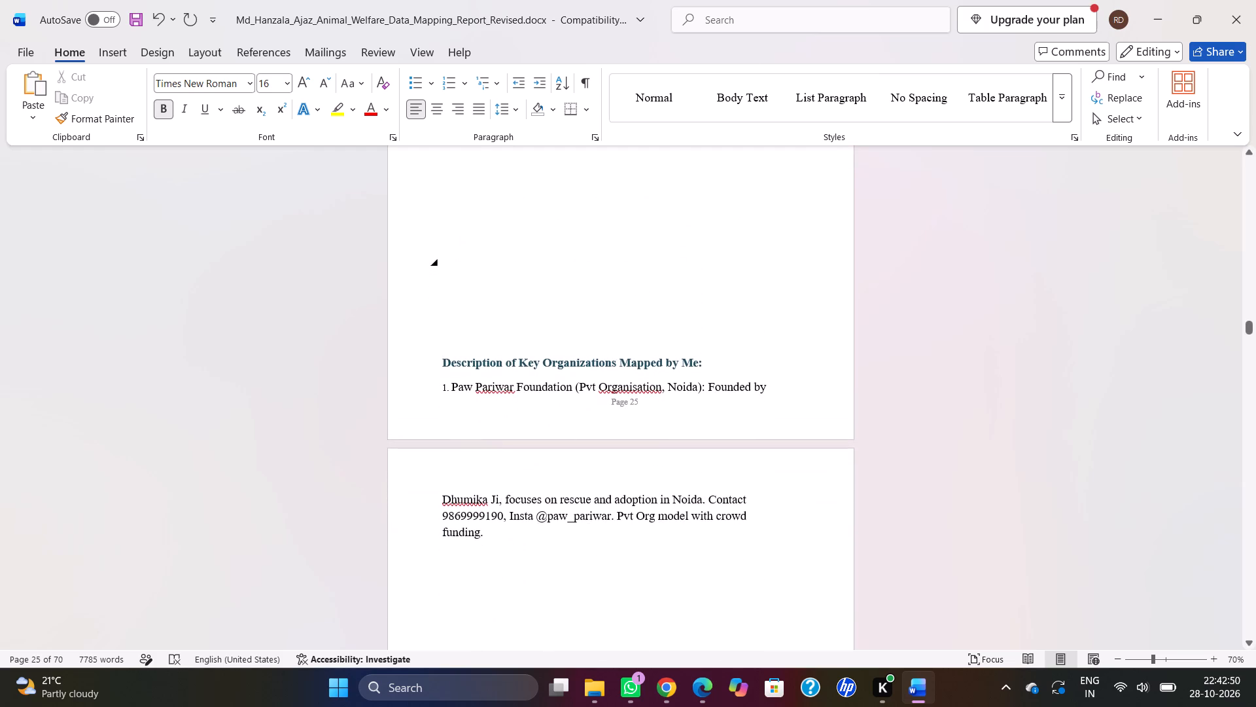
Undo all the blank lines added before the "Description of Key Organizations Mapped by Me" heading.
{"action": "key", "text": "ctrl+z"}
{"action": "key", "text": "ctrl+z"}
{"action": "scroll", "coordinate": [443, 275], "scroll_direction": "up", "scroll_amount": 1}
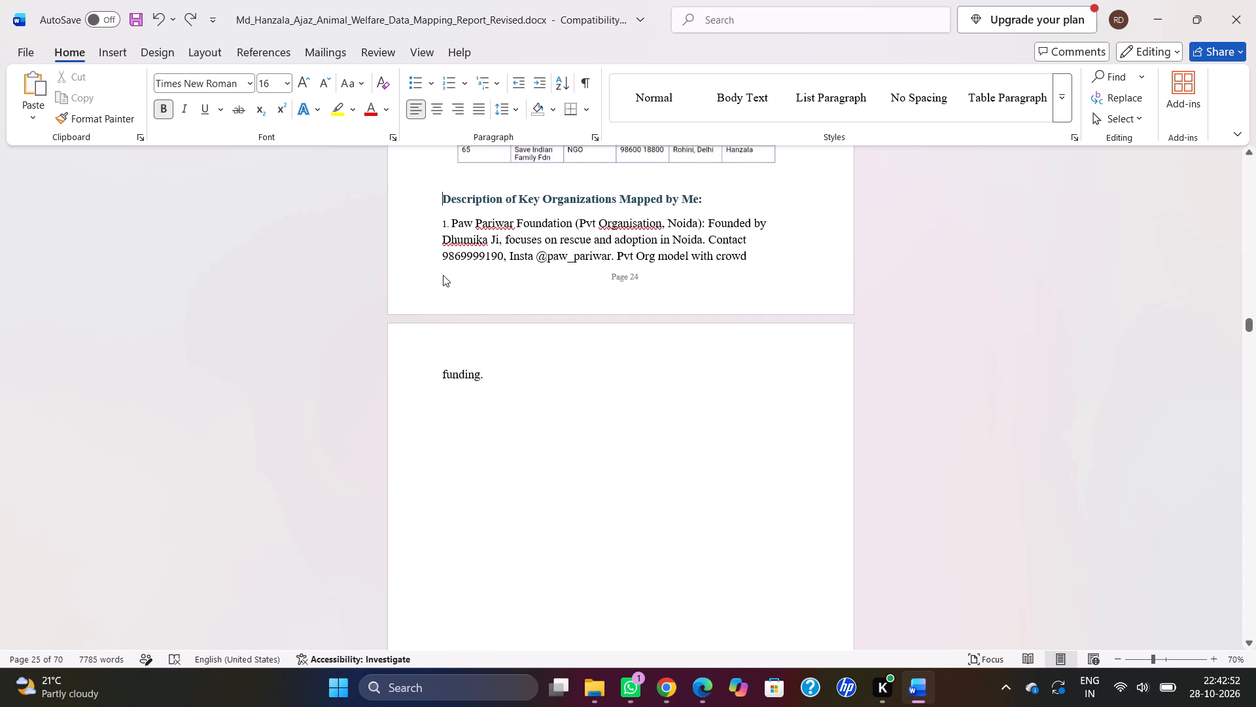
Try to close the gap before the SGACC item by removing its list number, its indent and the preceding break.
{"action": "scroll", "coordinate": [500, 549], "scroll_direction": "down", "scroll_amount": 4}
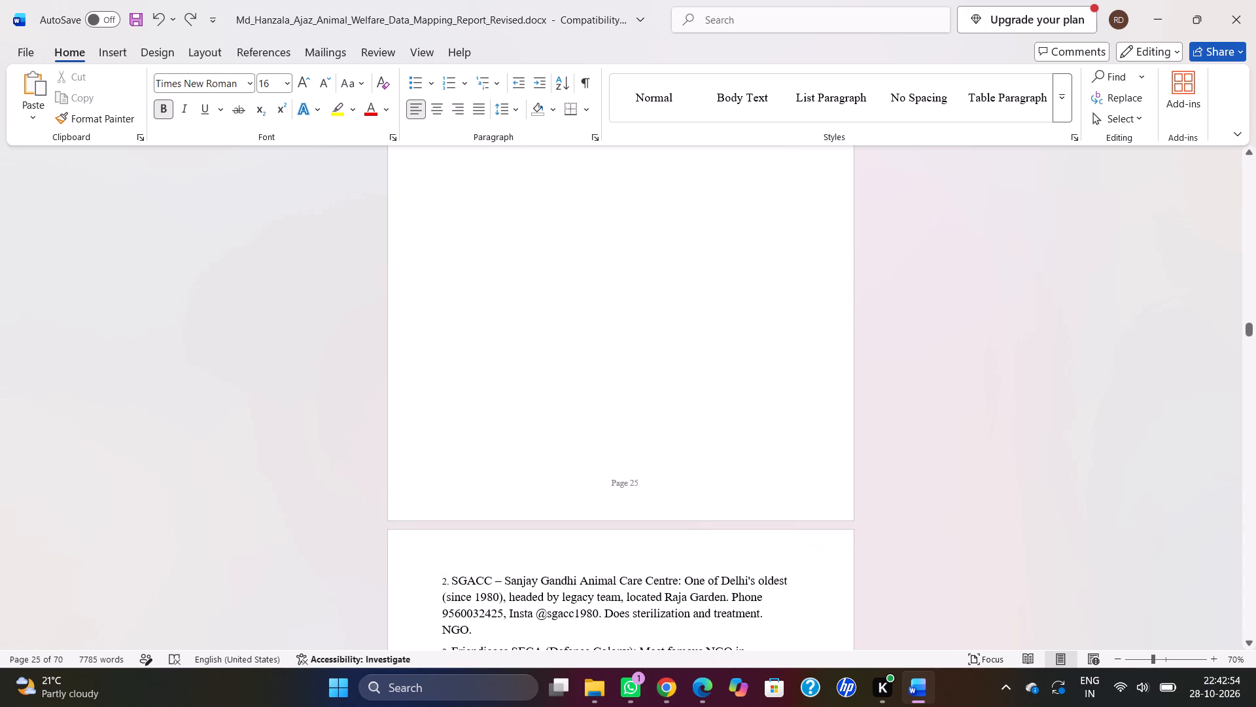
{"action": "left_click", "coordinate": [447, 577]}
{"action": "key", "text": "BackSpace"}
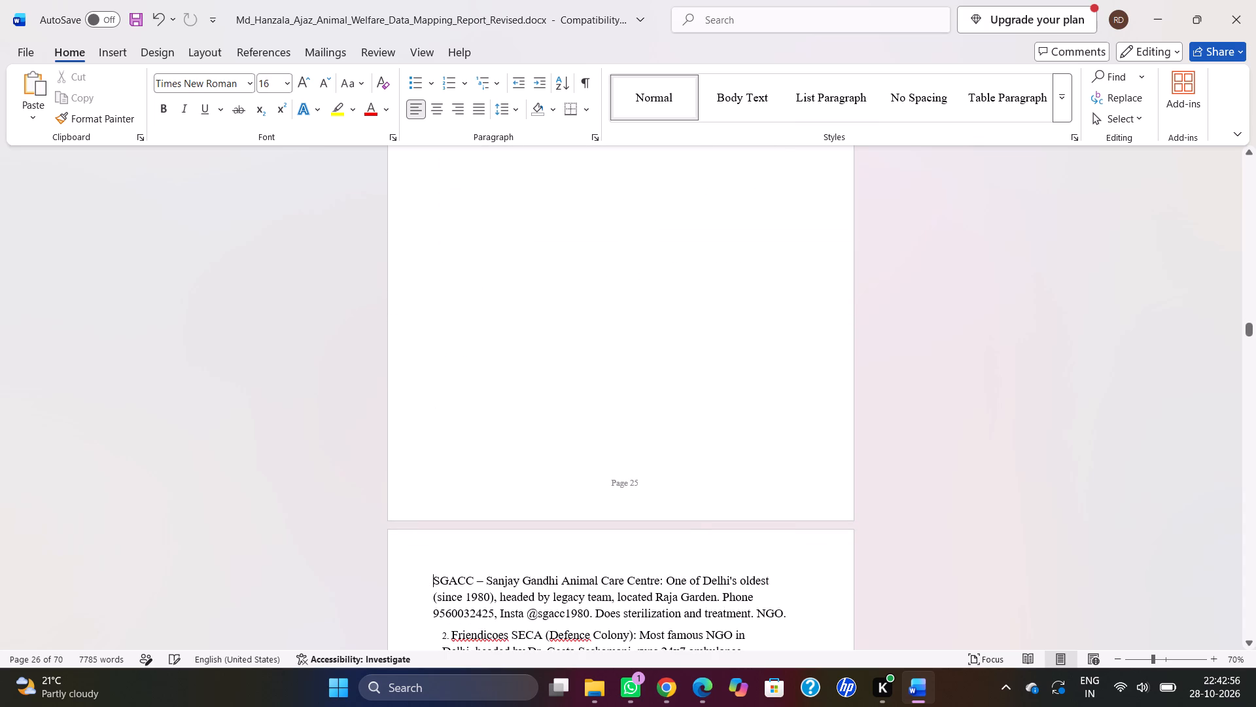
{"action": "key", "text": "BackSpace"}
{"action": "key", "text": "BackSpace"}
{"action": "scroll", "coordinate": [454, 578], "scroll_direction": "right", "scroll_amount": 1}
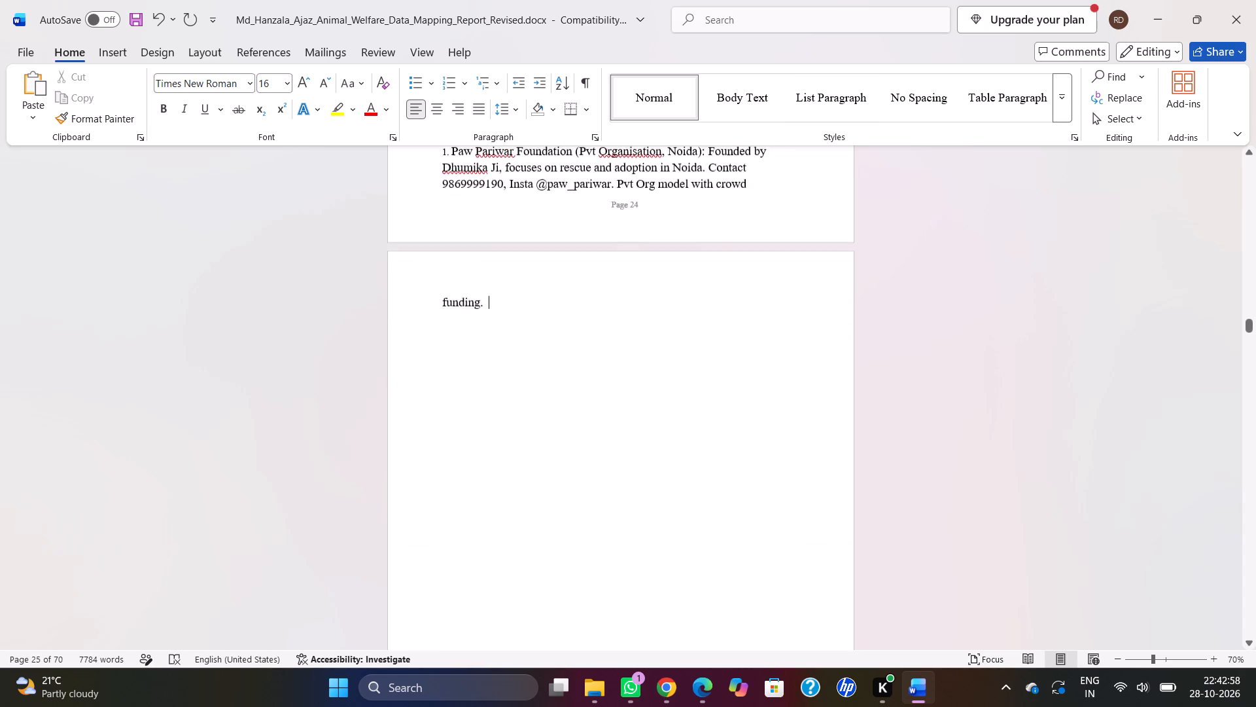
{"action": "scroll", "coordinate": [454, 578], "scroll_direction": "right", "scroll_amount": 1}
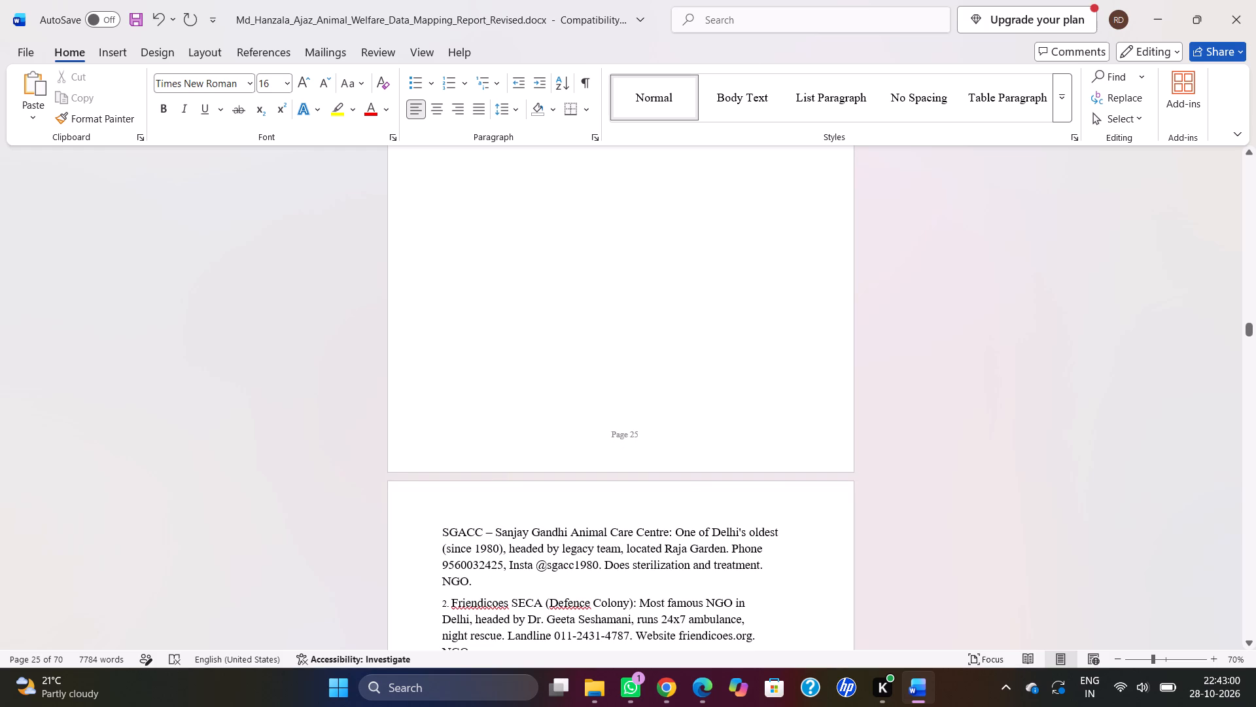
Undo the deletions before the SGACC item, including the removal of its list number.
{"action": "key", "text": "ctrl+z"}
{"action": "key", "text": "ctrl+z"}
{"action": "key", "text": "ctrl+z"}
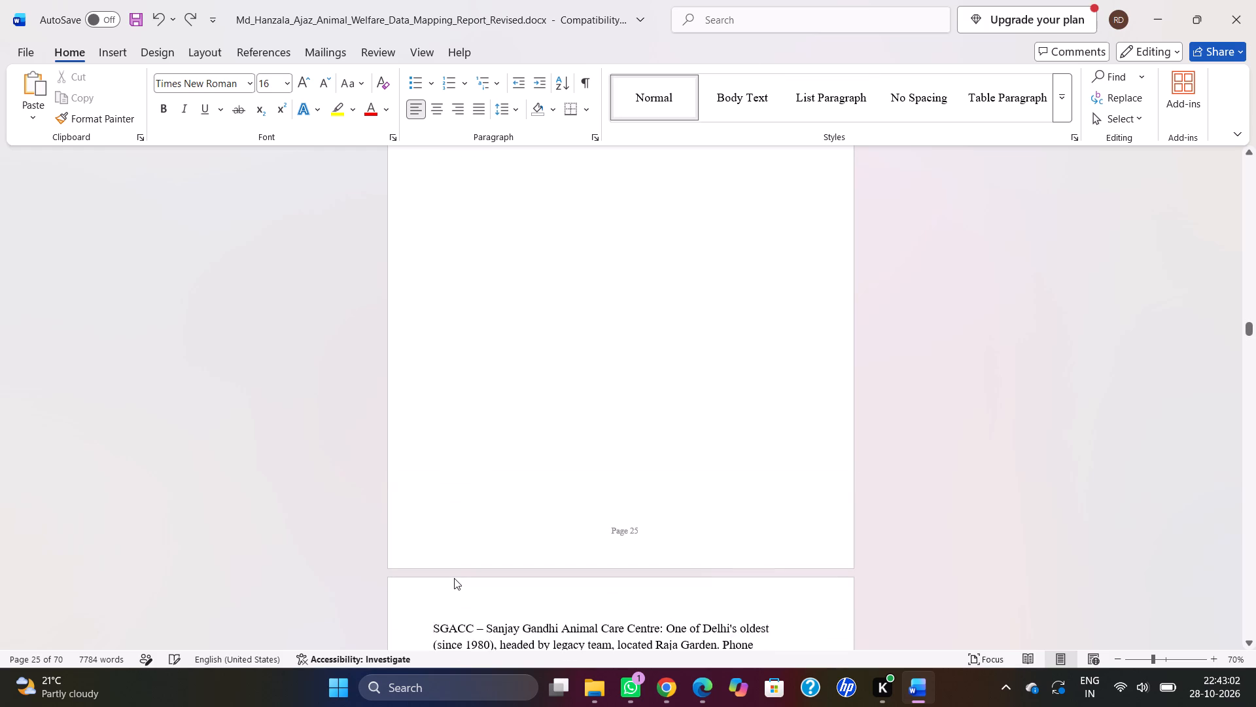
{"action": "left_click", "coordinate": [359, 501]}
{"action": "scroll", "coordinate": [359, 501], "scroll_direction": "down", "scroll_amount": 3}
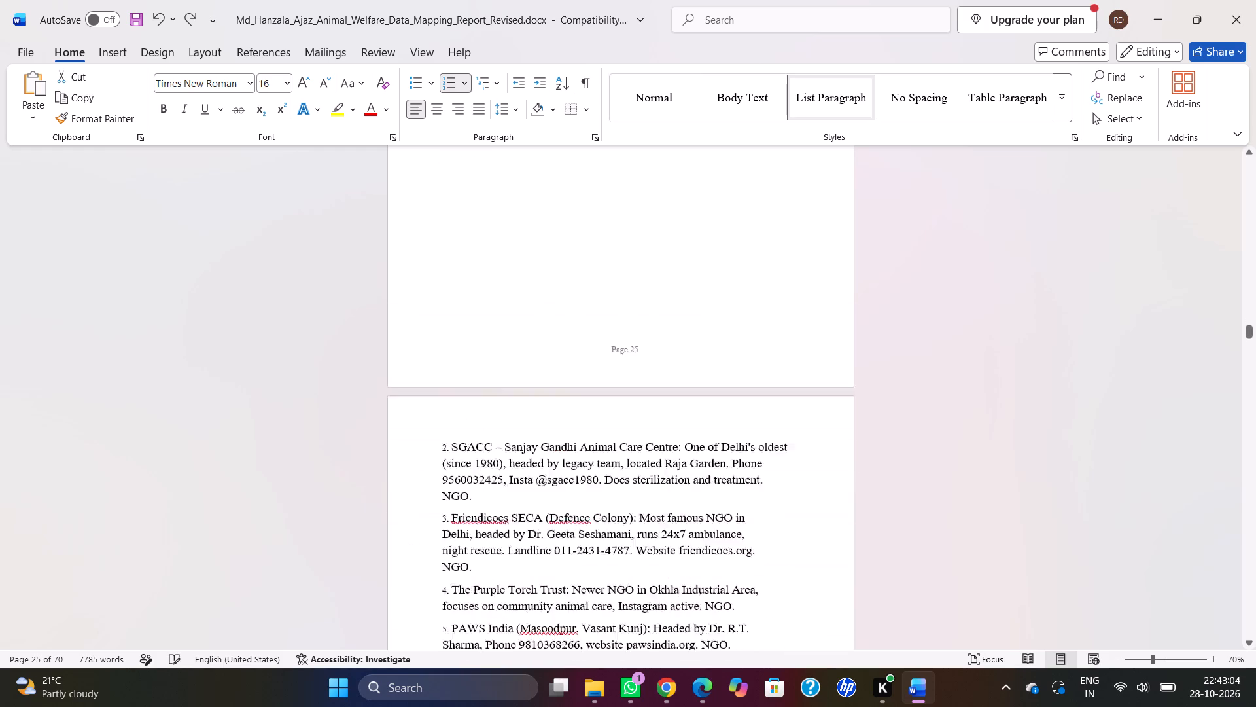
Review the report's layout from the SGACC list item through the spreadsheet screenshots to the end of Chapter 9.
{"action": "scroll", "coordinate": [359, 501], "scroll_direction": "down", "scroll_amount": 2}
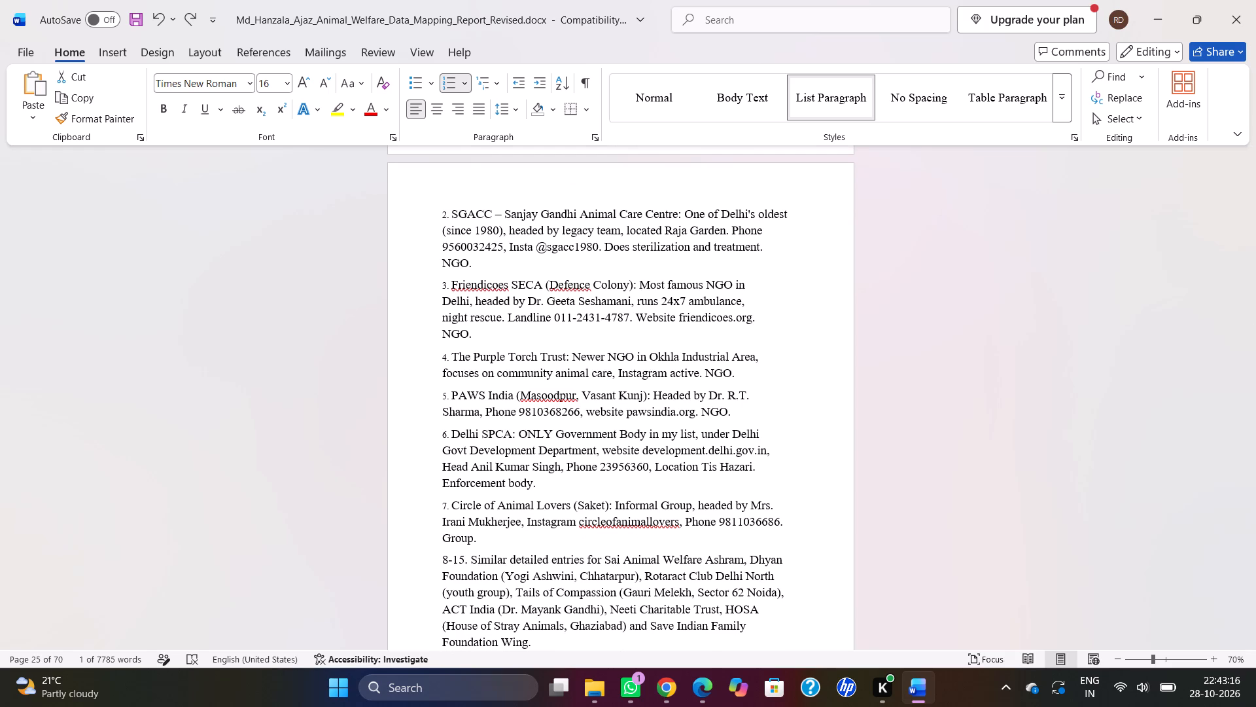
{"action": "scroll", "coordinate": [359, 501], "scroll_direction": "down", "scroll_amount": 2}
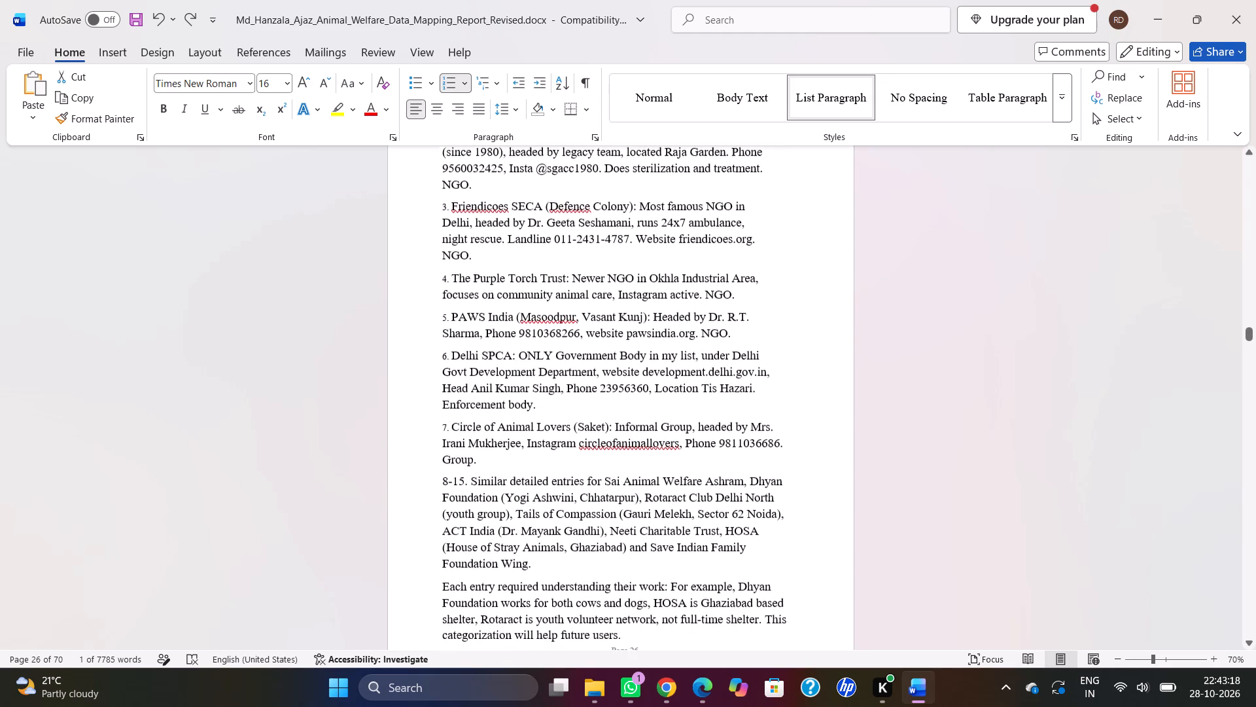
{"action": "scroll", "coordinate": [359, 501], "scroll_direction": "down", "scroll_amount": 4}
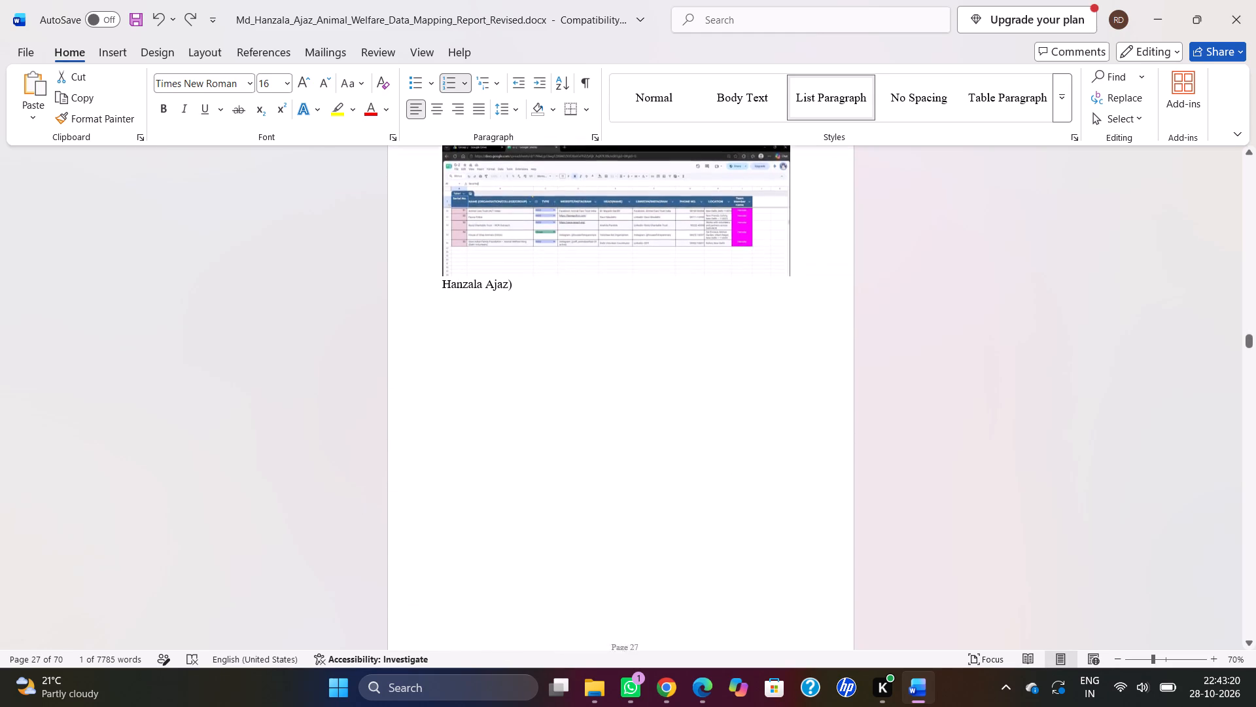
{"action": "scroll", "coordinate": [359, 501], "scroll_direction": "down", "scroll_amount": 4}
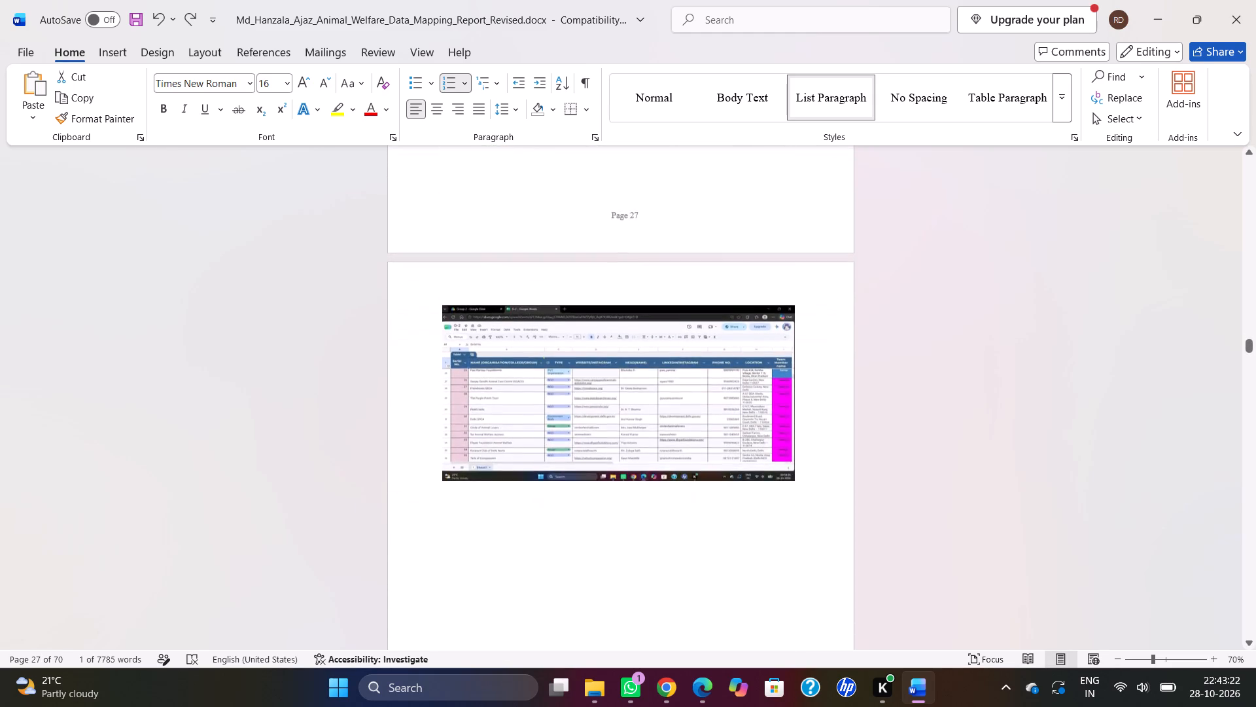
{"action": "scroll", "coordinate": [359, 501], "scroll_direction": "down", "scroll_amount": 2}
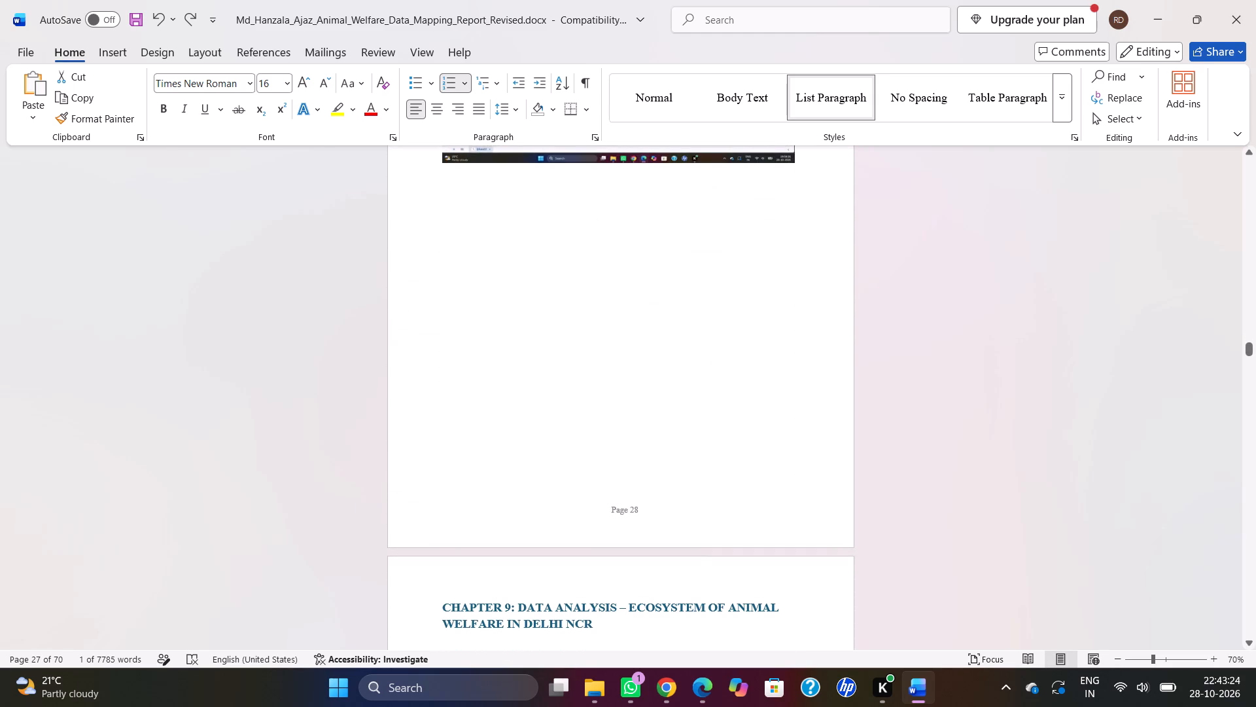
{"action": "scroll", "coordinate": [359, 501], "scroll_direction": "down", "scroll_amount": 4}
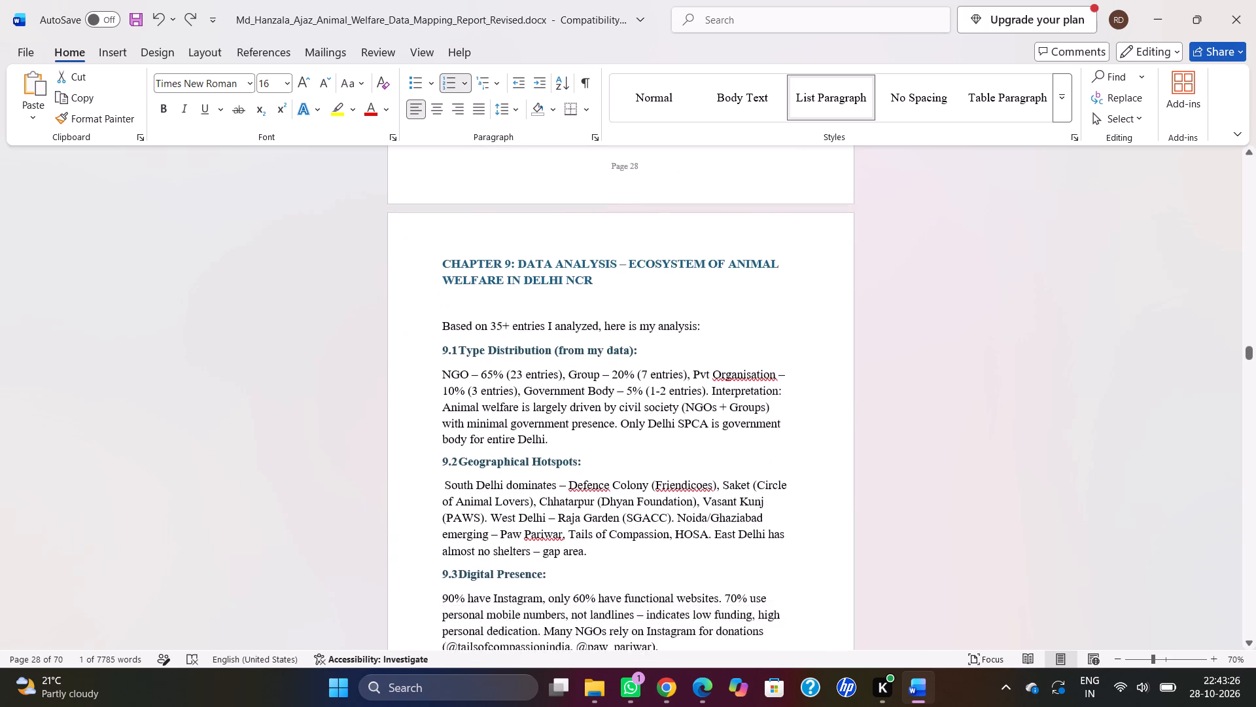
{"action": "scroll", "coordinate": [359, 501], "scroll_direction": "down", "scroll_amount": 4}
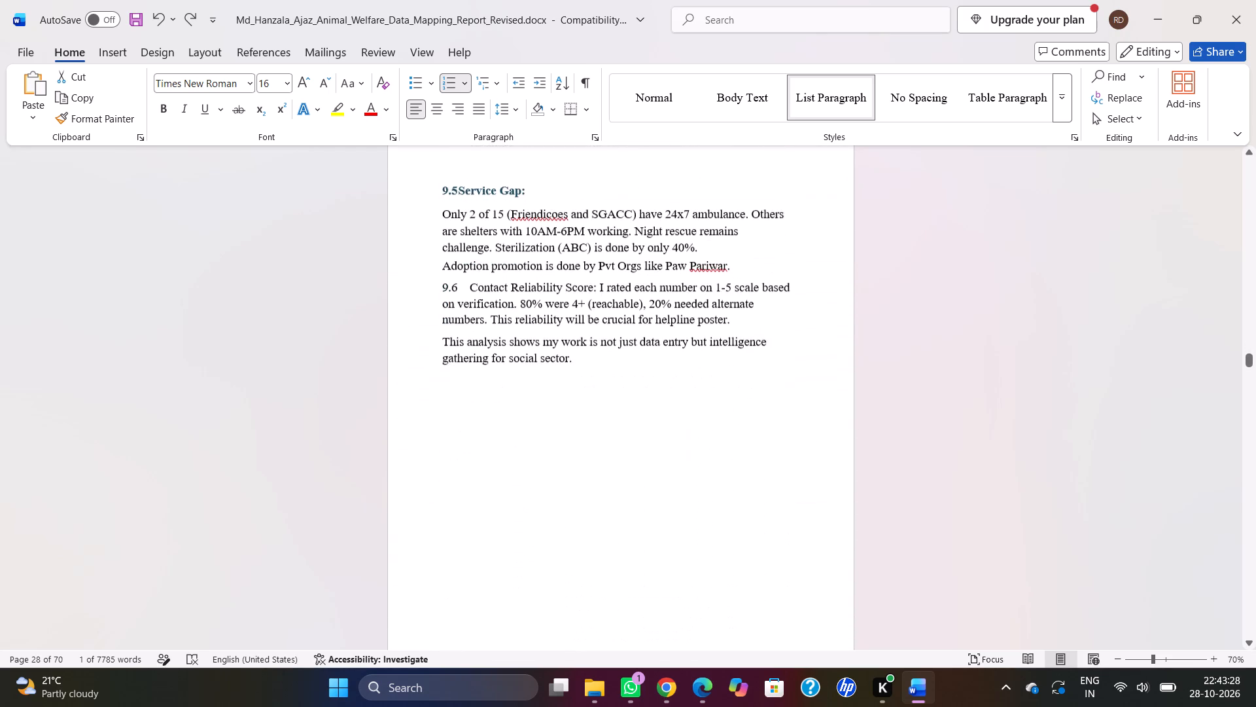
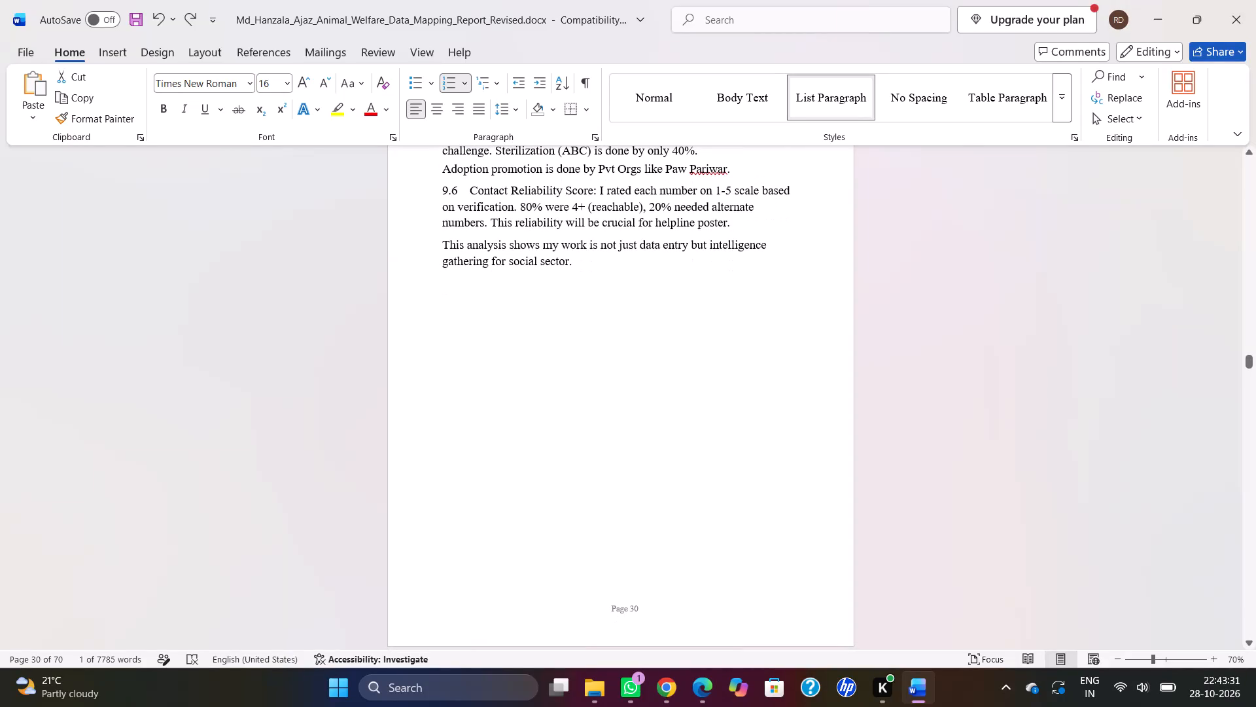
Review the page layout and spacing from the end of Chapter 9 through the daily diary, skills and challenges chapters, pages 30 to 35.
{"action": "scroll", "coordinate": [359, 501], "scroll_direction": "down", "scroll_amount": 3}
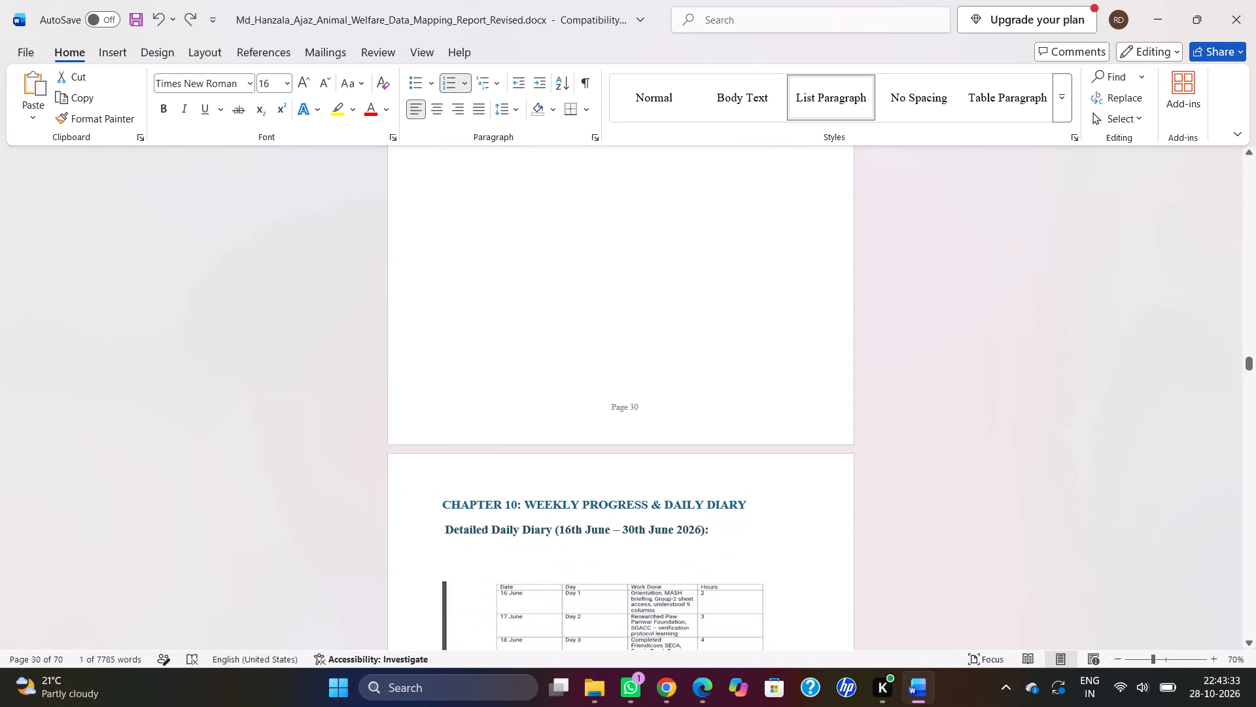
{"action": "scroll", "coordinate": [359, 501], "scroll_direction": "down", "scroll_amount": 3}
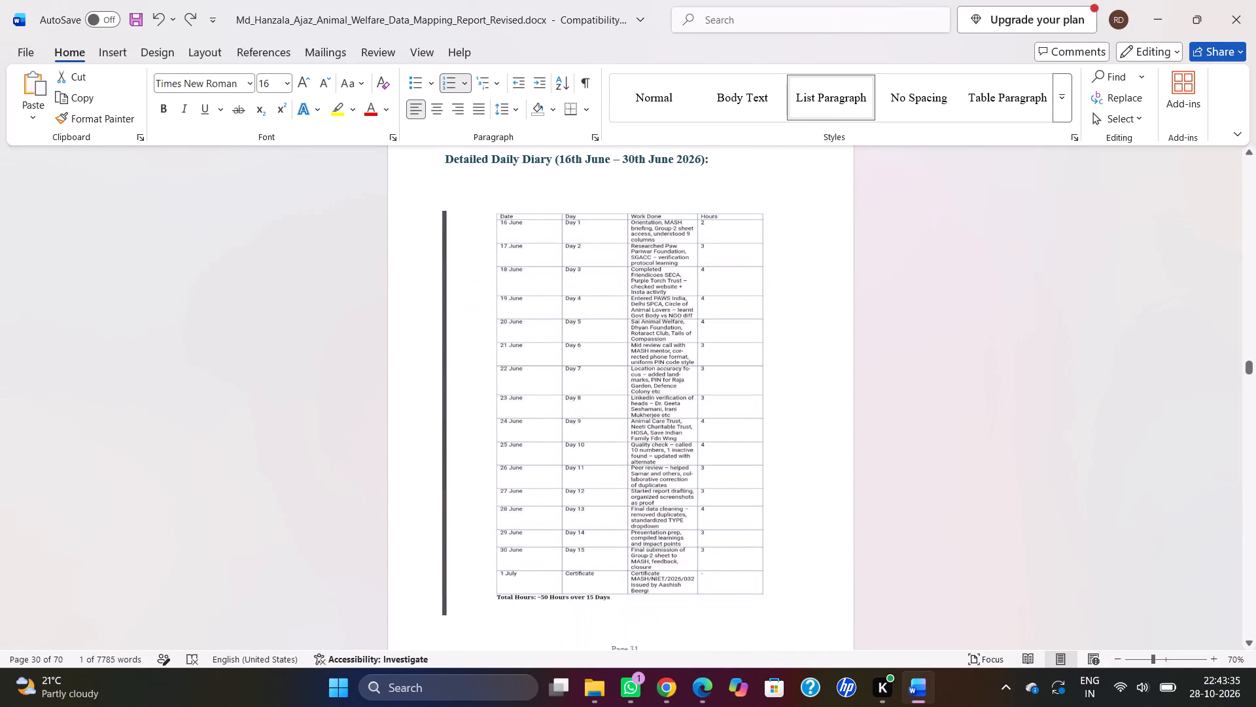
{"action": "scroll", "coordinate": [359, 501], "scroll_direction": "down", "scroll_amount": 5}
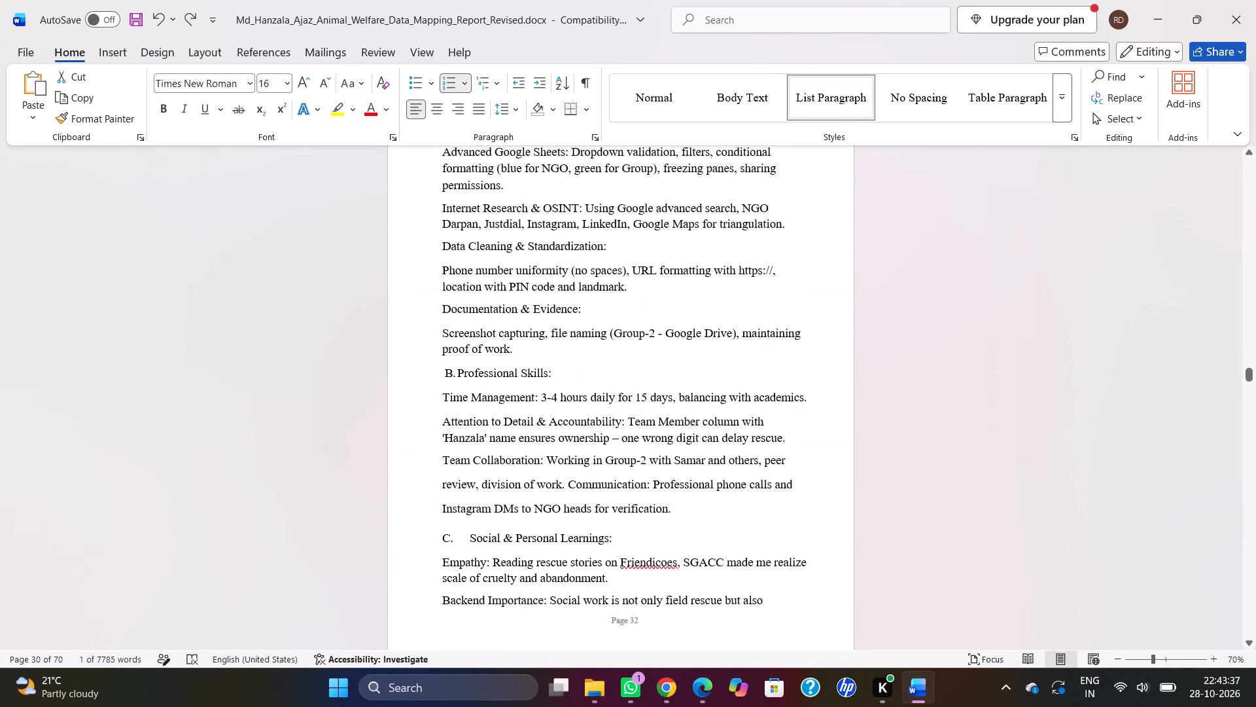
{"action": "scroll", "coordinate": [359, 501], "scroll_direction": "down", "scroll_amount": 2}
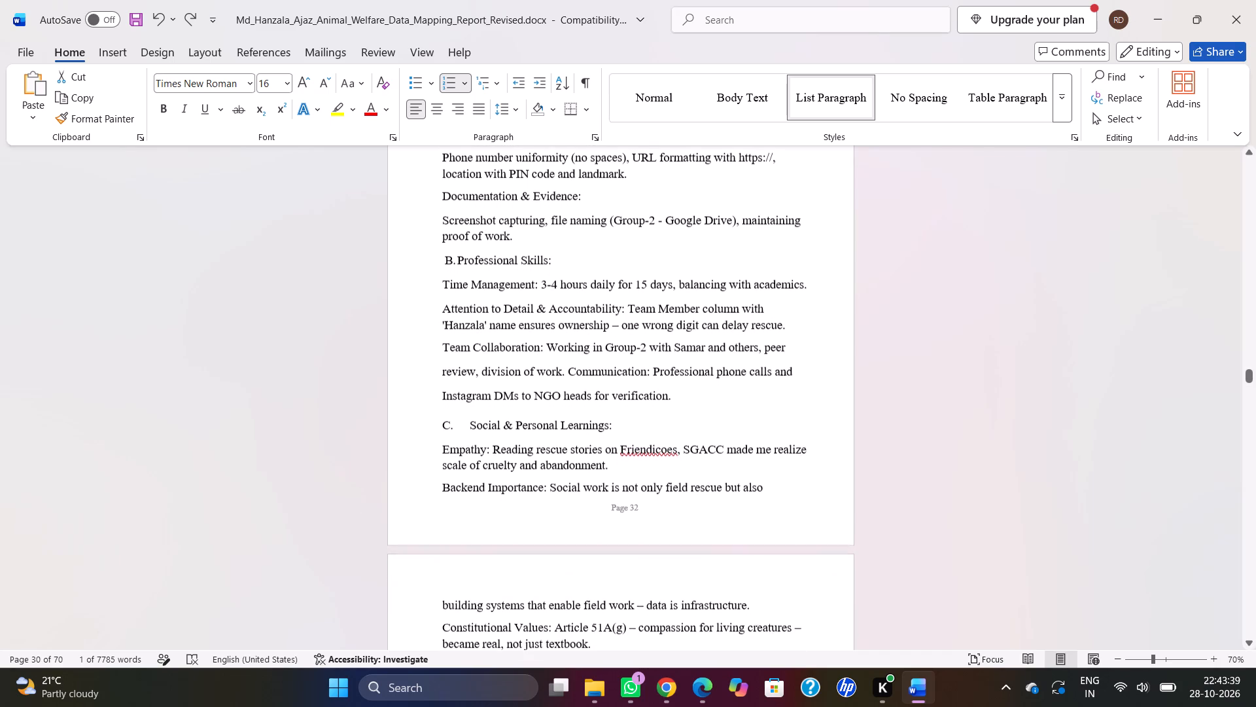
{"action": "scroll", "coordinate": [359, 501], "scroll_direction": "down", "scroll_amount": 4}
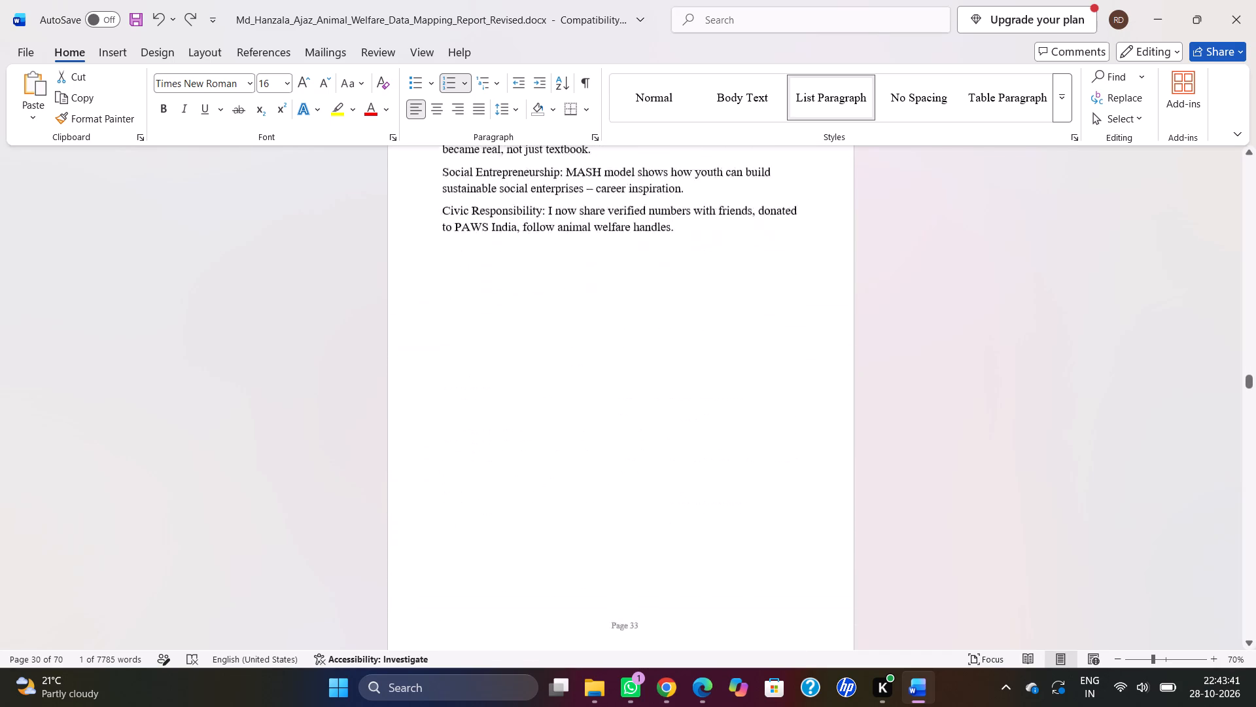
{"action": "scroll", "coordinate": [359, 501], "scroll_direction": "down", "scroll_amount": 2}
{"action": "scroll", "coordinate": [359, 501], "scroll_direction": "up", "scroll_amount": 2}
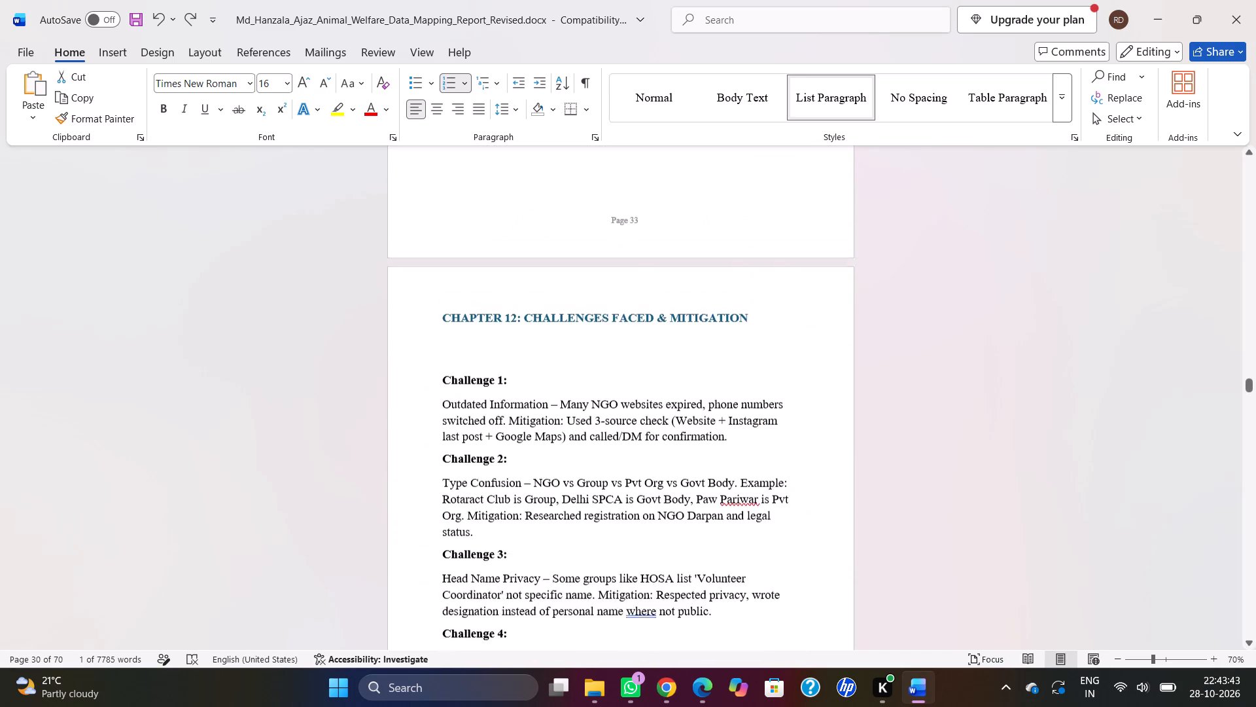
{"action": "scroll", "coordinate": [359, 501], "scroll_direction": "up", "scroll_amount": 4}
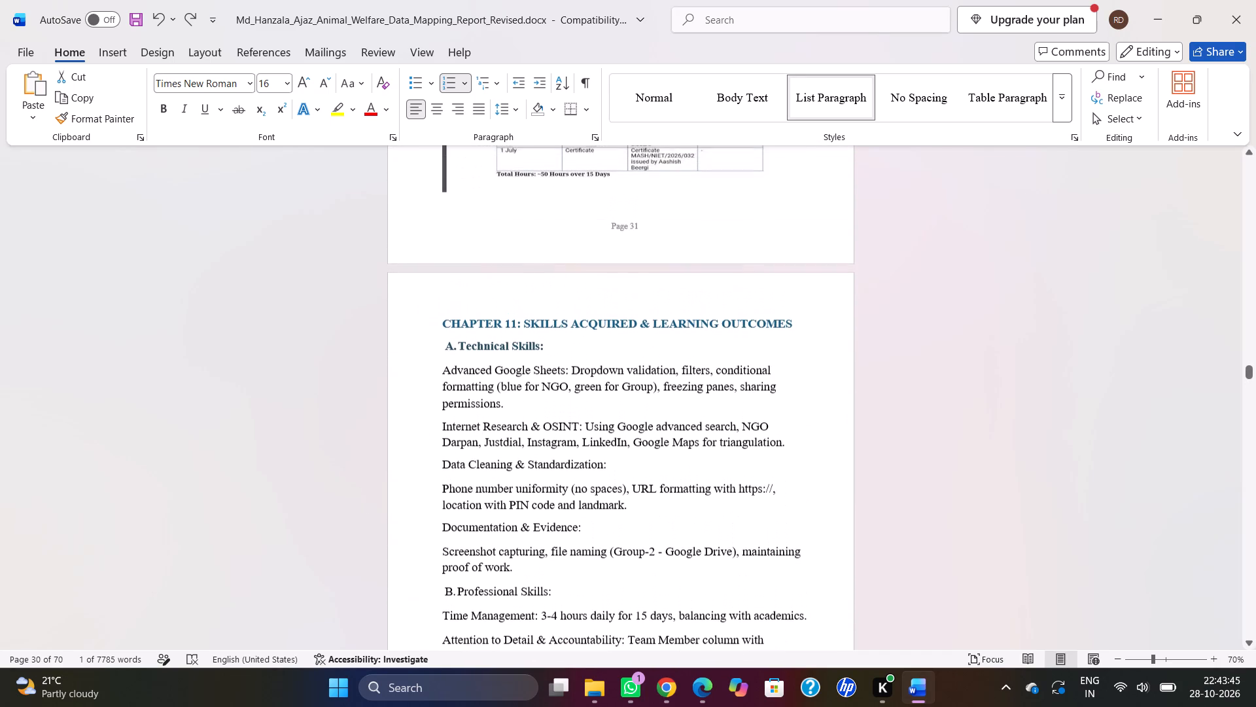
{"action": "scroll", "coordinate": [359, 501], "scroll_direction": "up", "scroll_amount": 1}
{"action": "scroll", "coordinate": [359, 501], "scroll_direction": "down", "scroll_amount": 3}
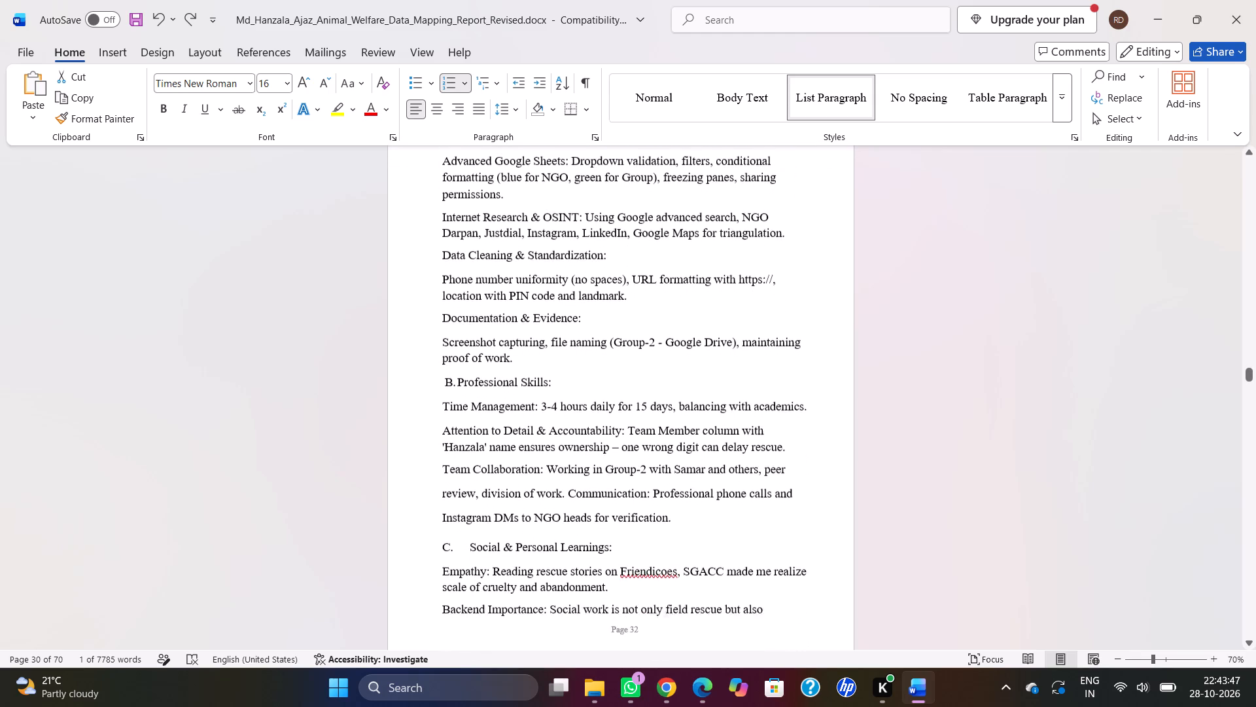
{"action": "scroll", "coordinate": [359, 501], "scroll_direction": "down", "scroll_amount": 4}
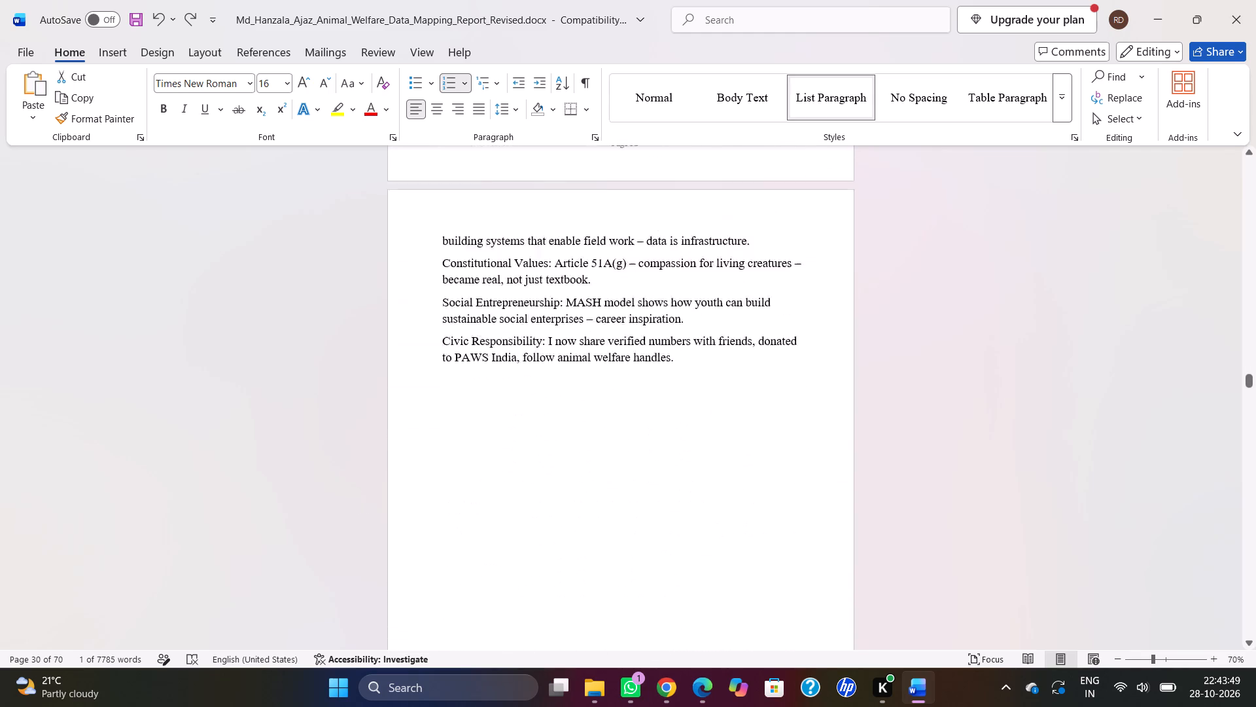
{"action": "scroll", "coordinate": [359, 501], "scroll_direction": "down", "scroll_amount": 5}
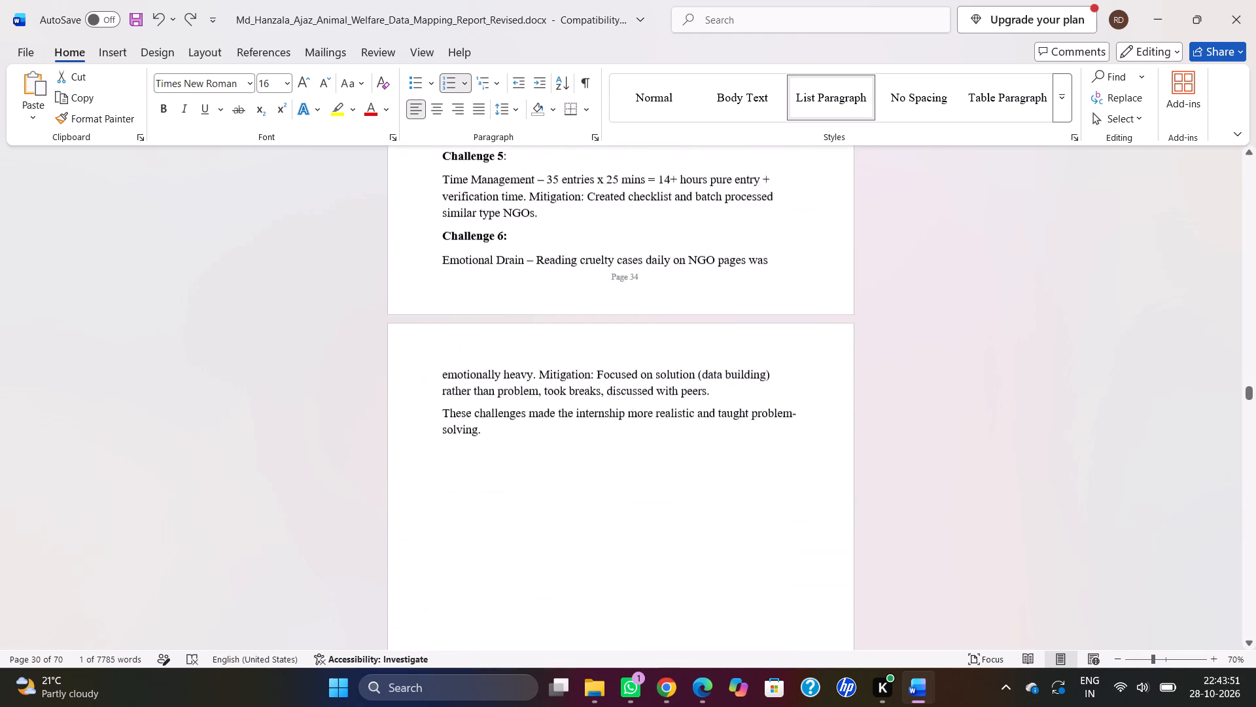
Review the report's layout from the Challenge 5 section through the conclusion and annexures, checking page breaks, blank gaps and footers.
{"action": "scroll", "coordinate": [359, 501], "scroll_direction": "down", "scroll_amount": 8}
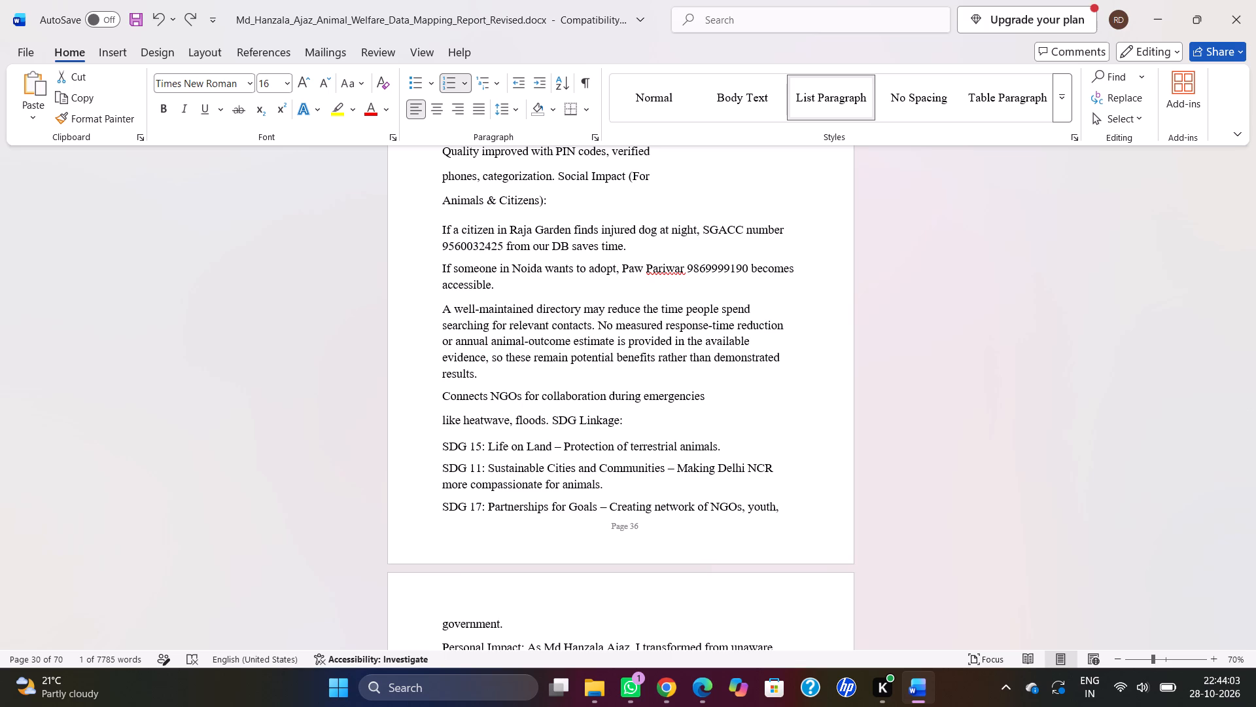
{"action": "scroll", "coordinate": [359, 501], "scroll_direction": "down", "scroll_amount": 4}
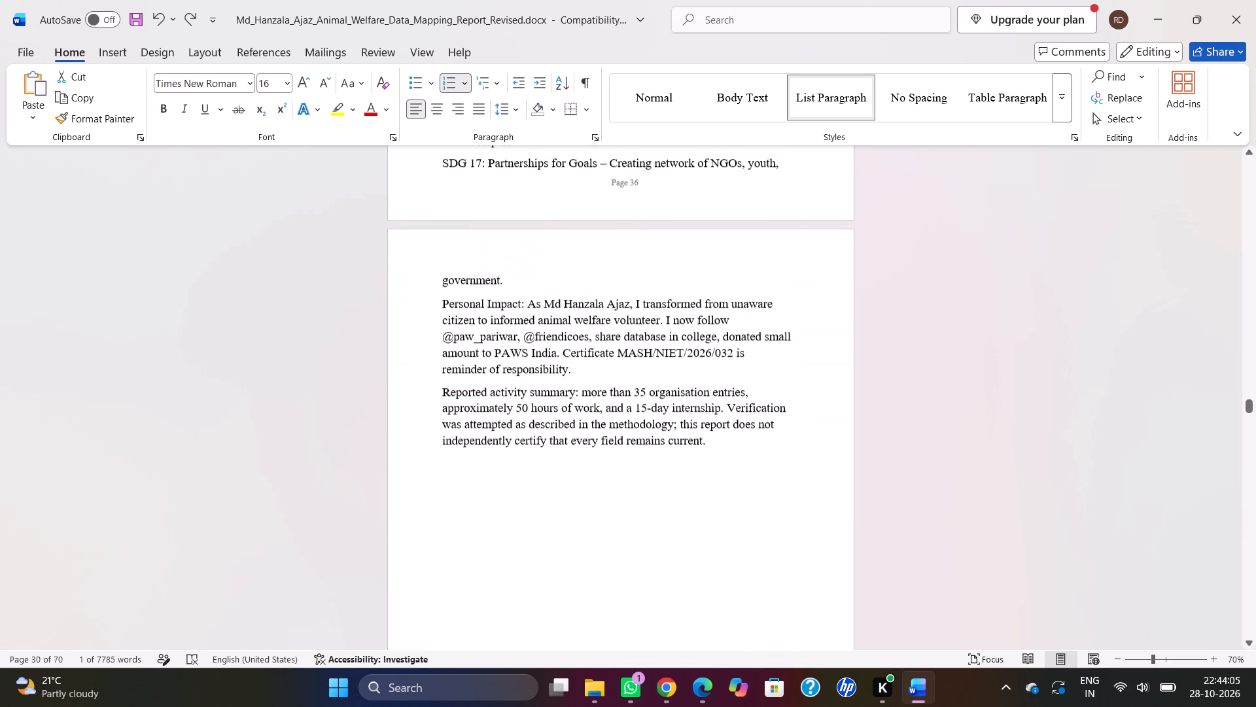
{"action": "scroll", "coordinate": [359, 501], "scroll_direction": "down", "scroll_amount": 6}
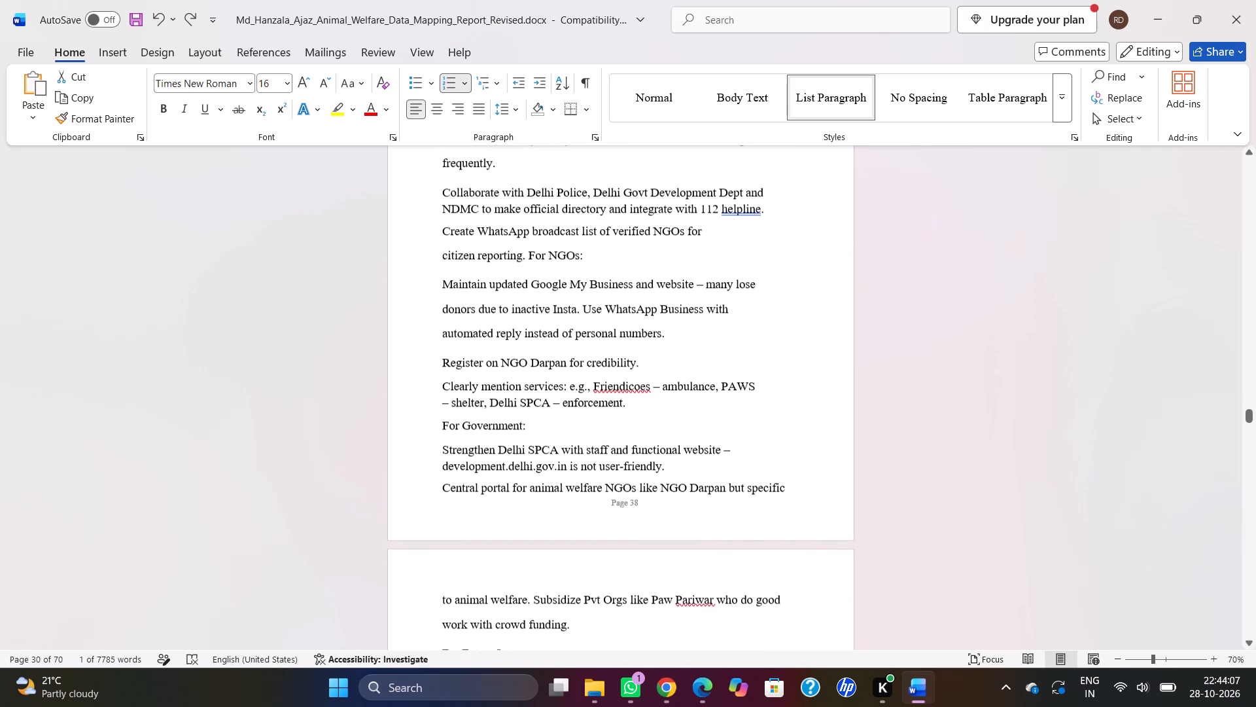
{"action": "scroll", "coordinate": [359, 501], "scroll_direction": "down", "scroll_amount": 2}
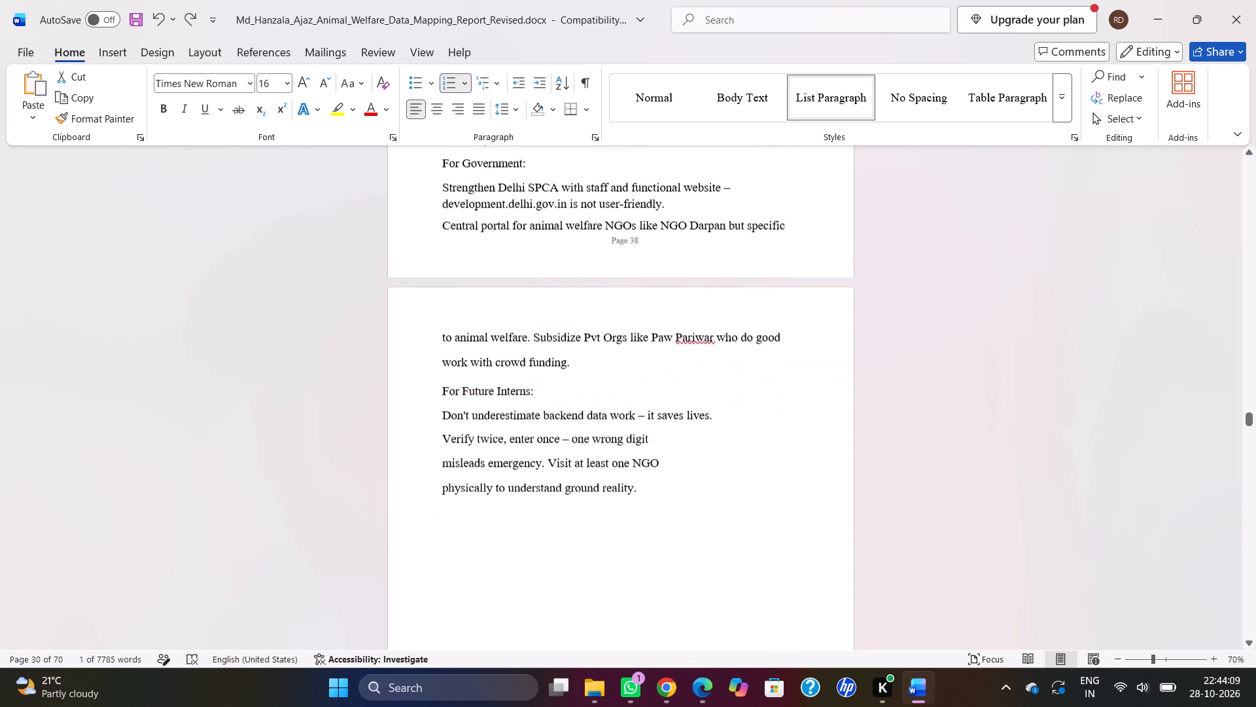
{"action": "scroll", "coordinate": [359, 501], "scroll_direction": "down", "scroll_amount": 3}
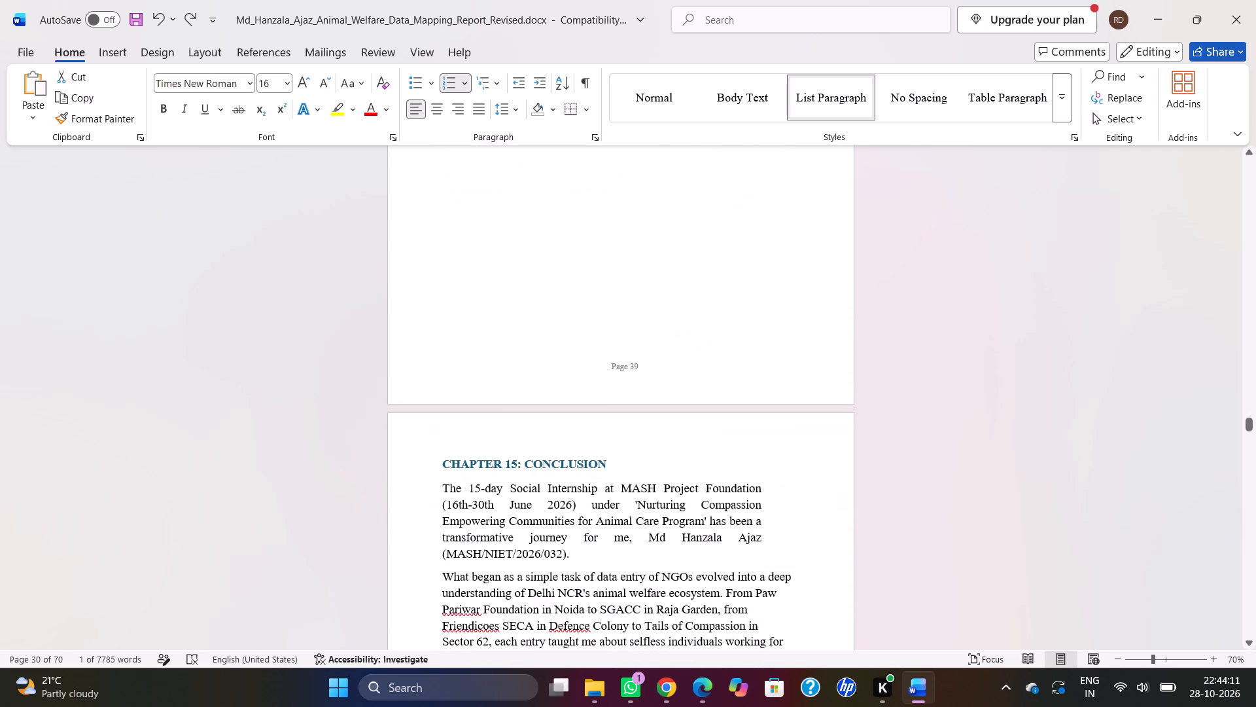
{"action": "scroll", "coordinate": [359, 501], "scroll_direction": "down", "scroll_amount": 4}
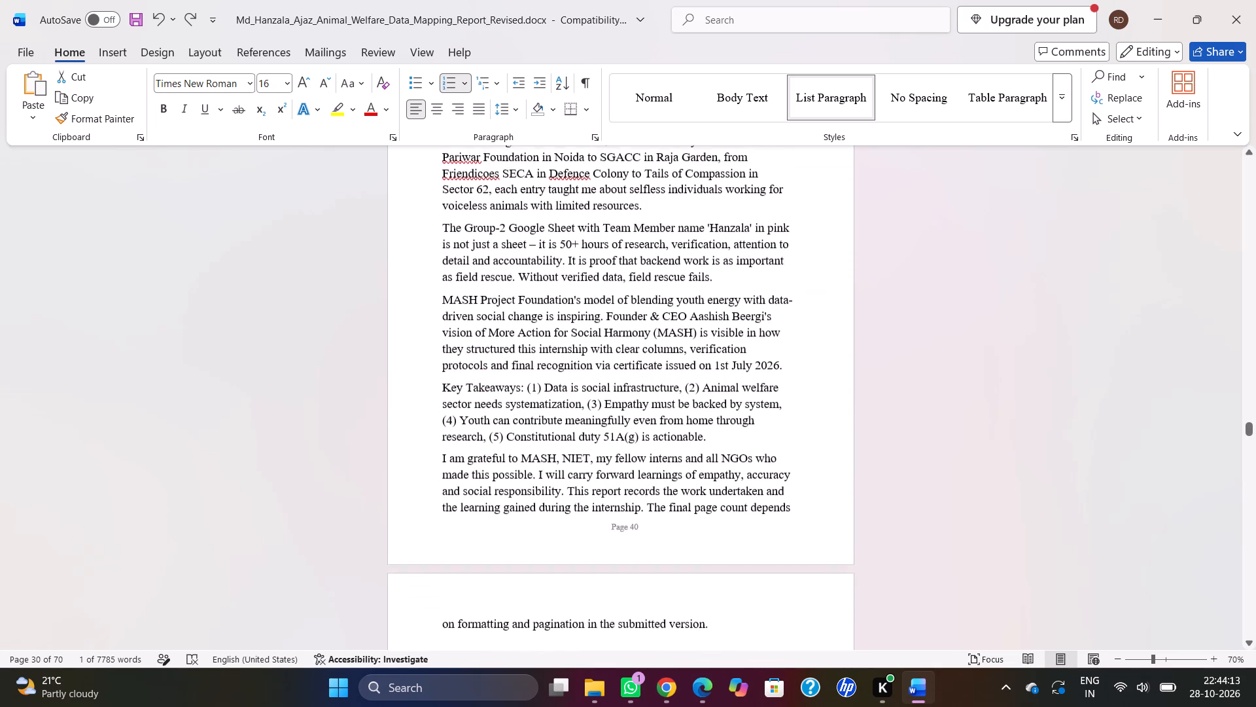
{"action": "scroll", "coordinate": [359, 501], "scroll_direction": "down", "scroll_amount": 4}
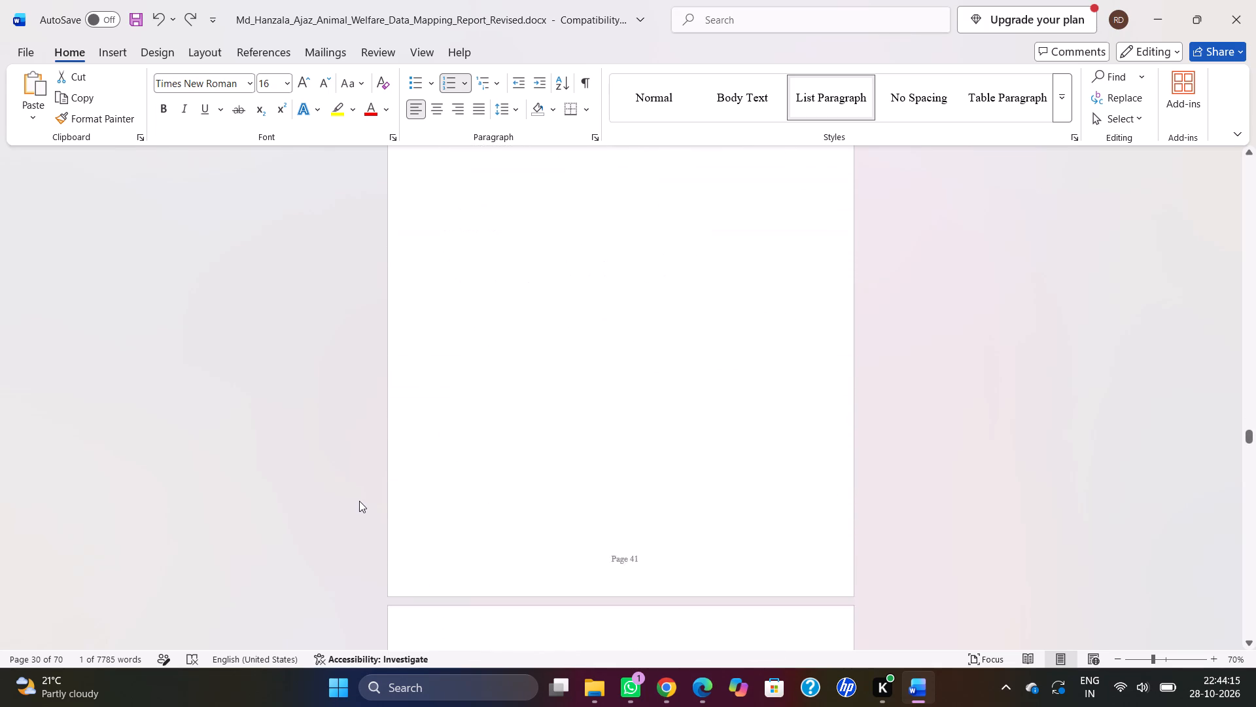
{"action": "scroll", "coordinate": [359, 501], "scroll_direction": "down", "scroll_amount": 5}
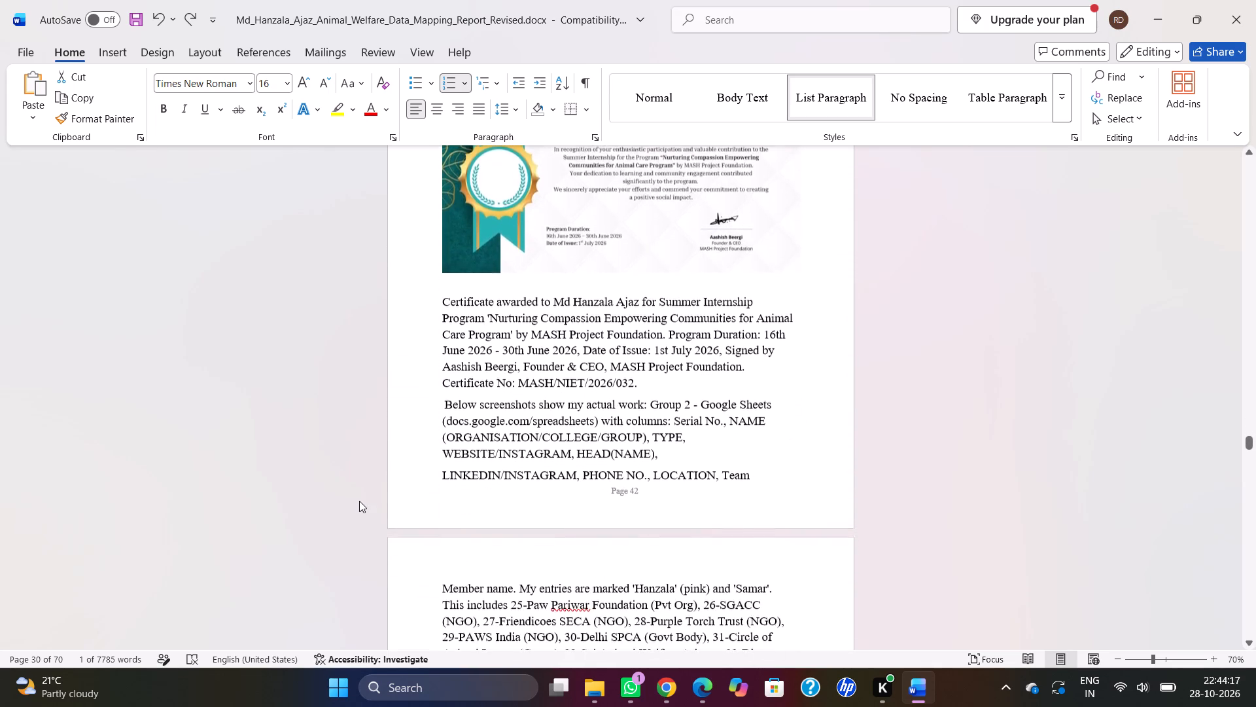
{"action": "scroll", "coordinate": [359, 501], "scroll_direction": "down", "scroll_amount": 5}
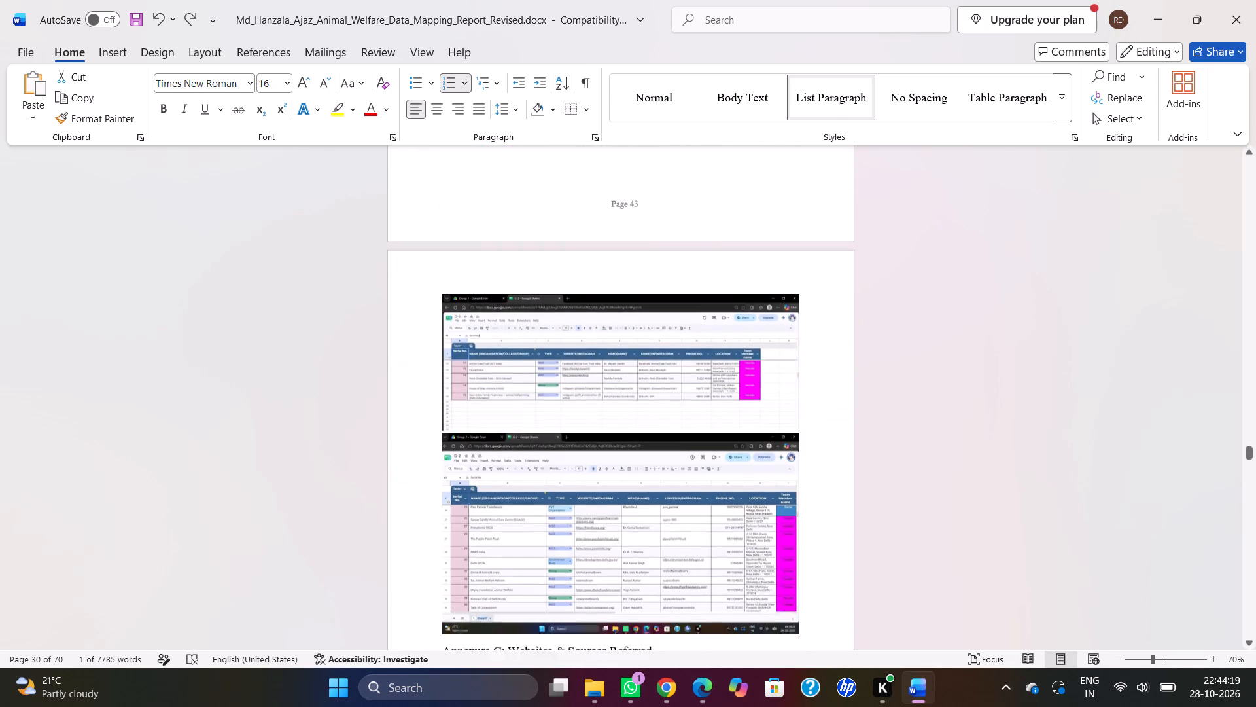
{"action": "scroll", "coordinate": [359, 501], "scroll_direction": "down", "scroll_amount": 5}
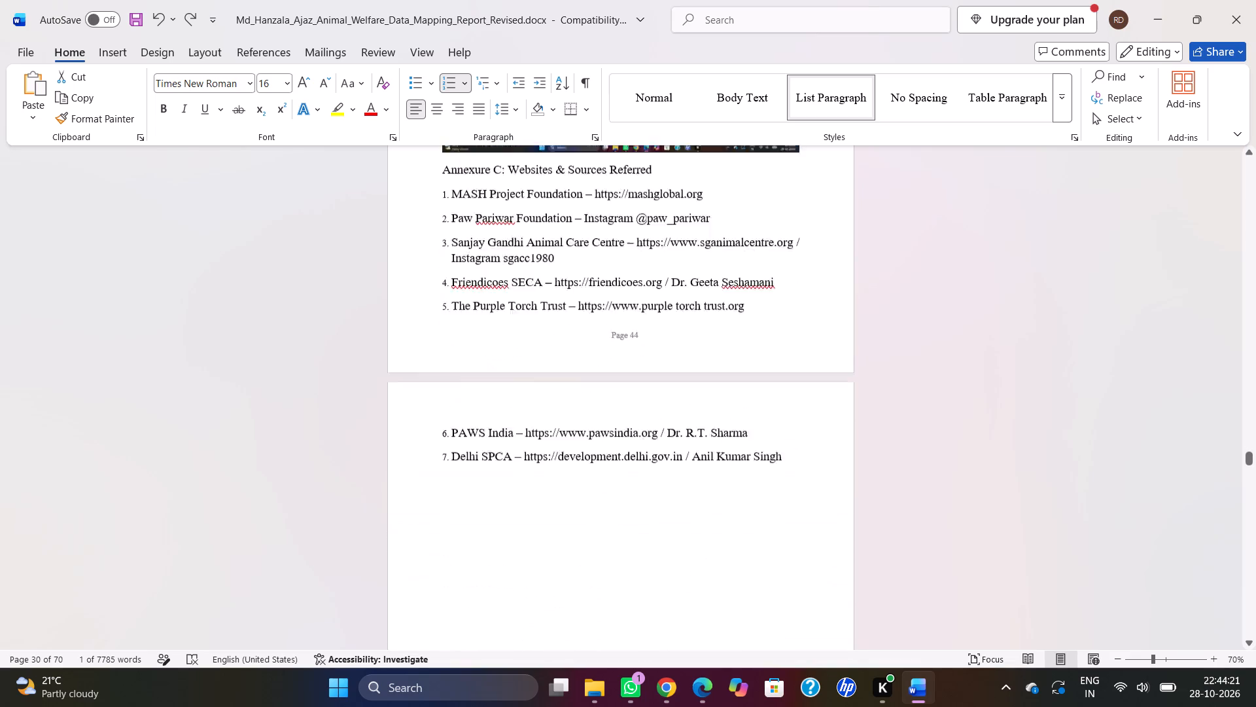
{"action": "scroll", "coordinate": [359, 501], "scroll_direction": "down", "scroll_amount": 8}
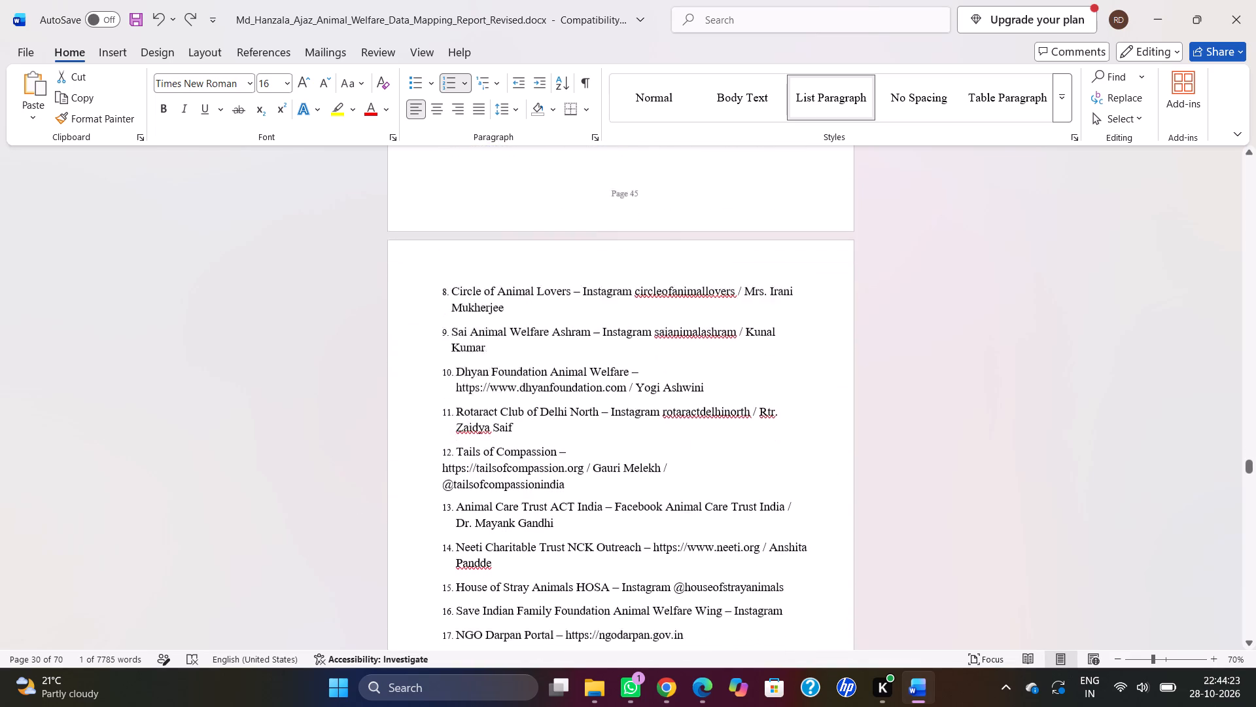
{"action": "scroll", "coordinate": [359, 501], "scroll_direction": "down", "scroll_amount": 9}
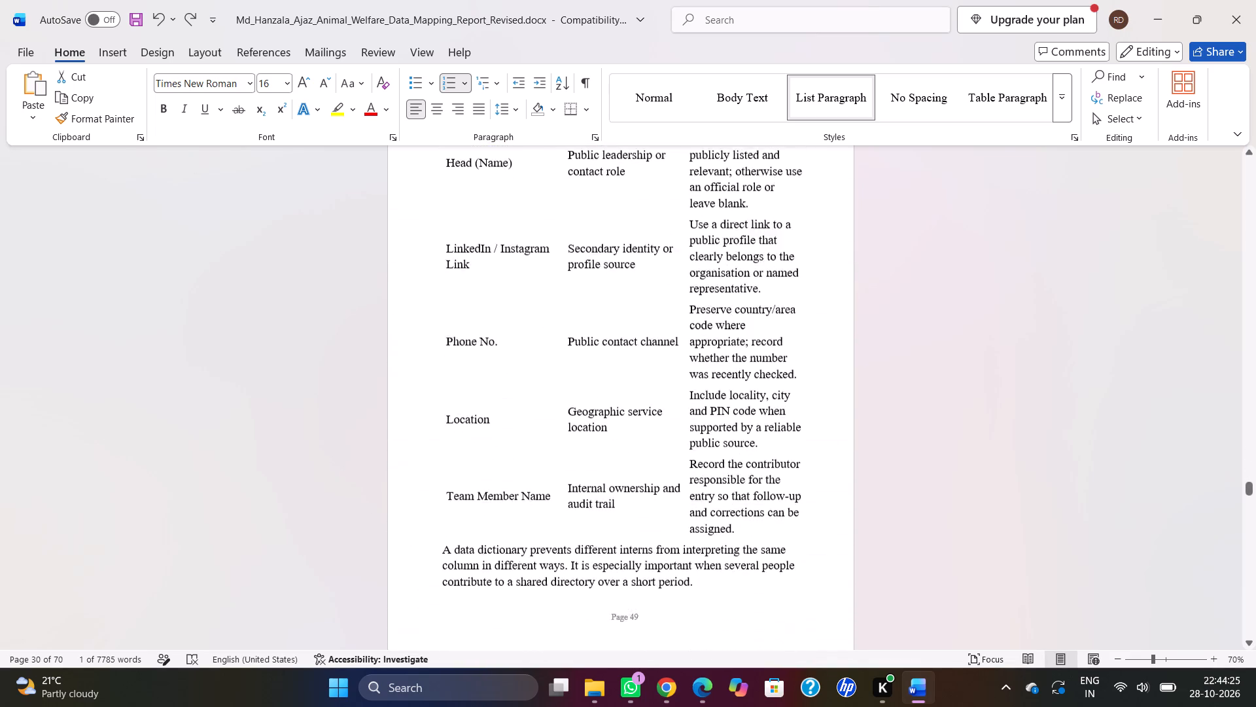
{"action": "scroll", "coordinate": [359, 501], "scroll_direction": "down", "scroll_amount": 7}
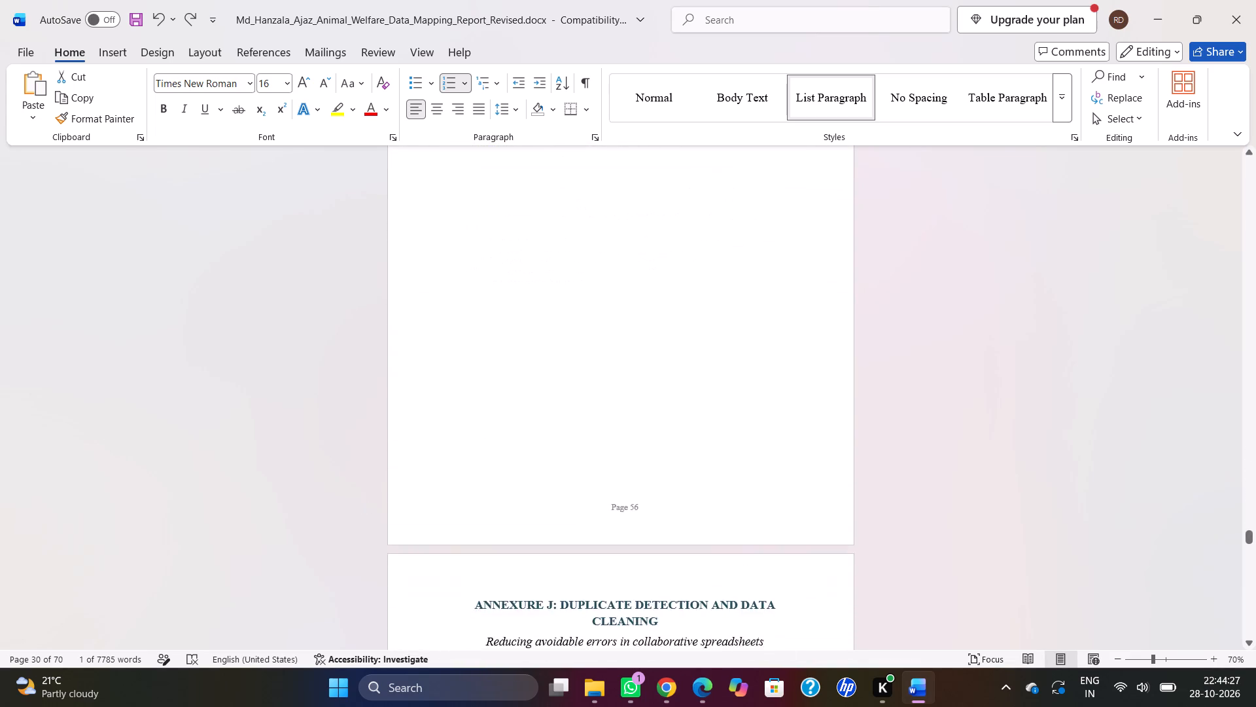
Check the layout of Annexure J on duplicate detection and data cleaning, through to the start of Annexure K.
{"action": "scroll", "coordinate": [359, 501], "scroll_direction": "down", "scroll_amount": 6}
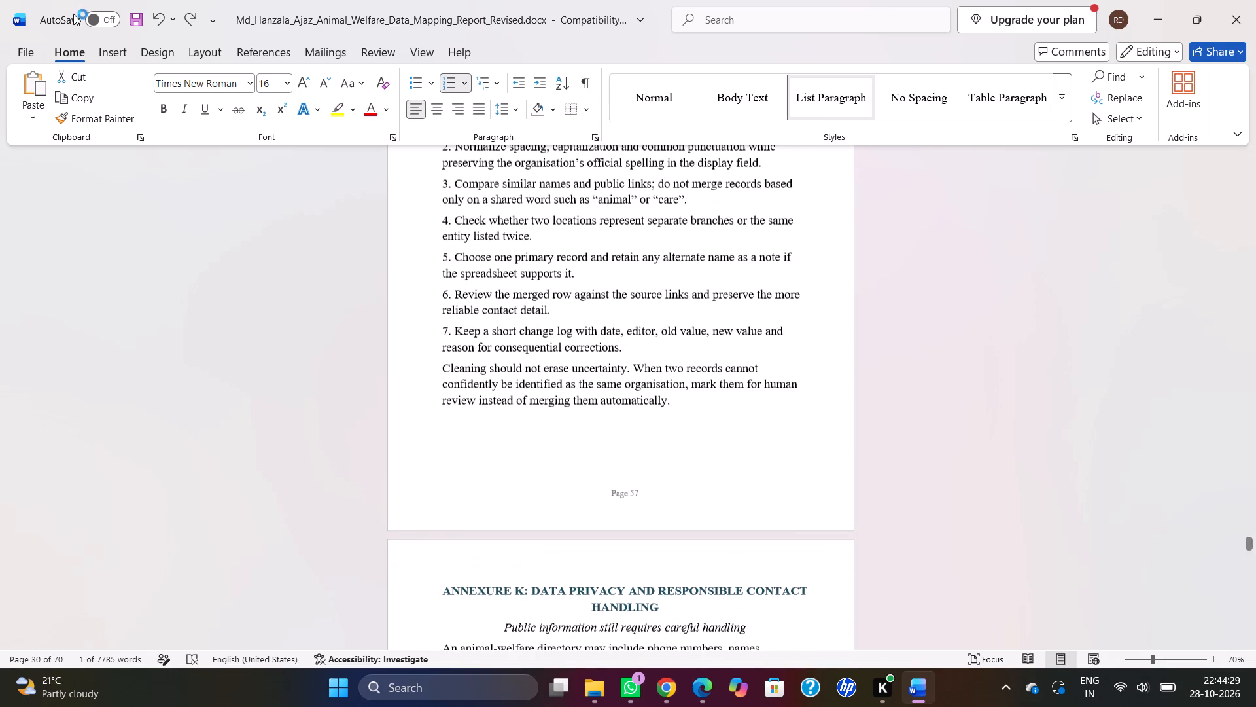
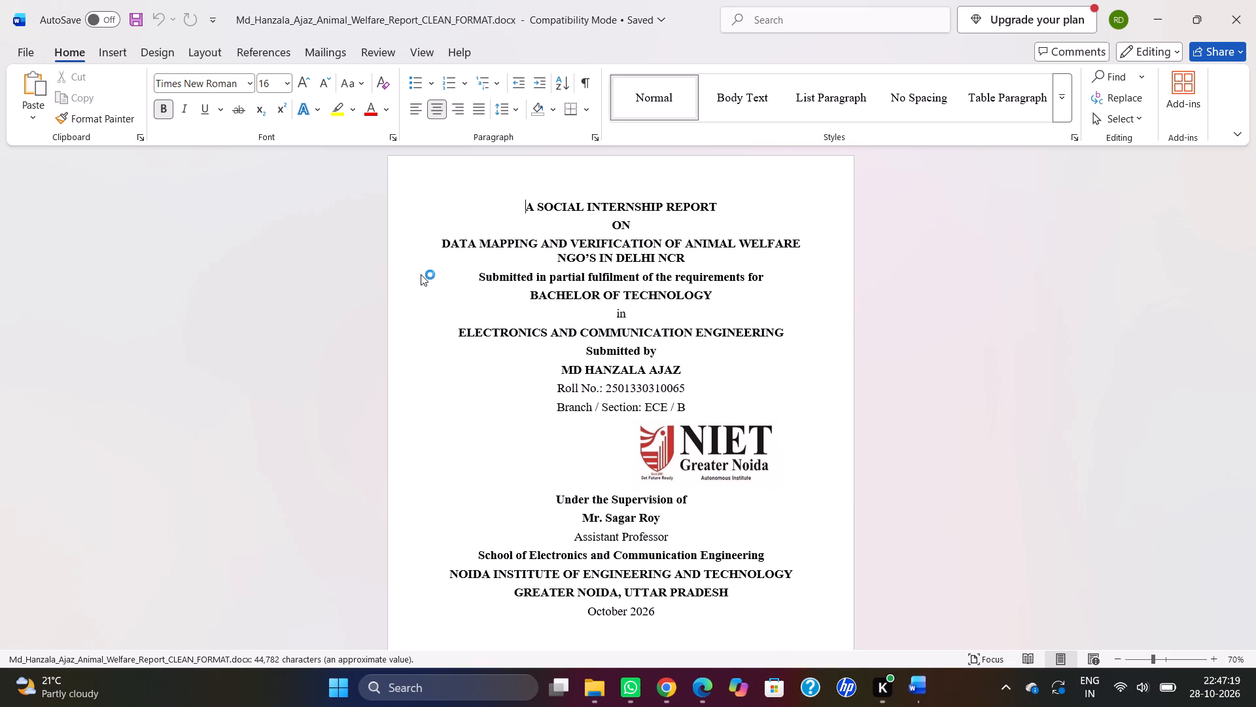
Review the page layout, page breaks and blank space from the cover page through Chapter 7.
{"action": "scroll", "coordinate": [421, 274], "scroll_direction": "down", "scroll_amount": 9}
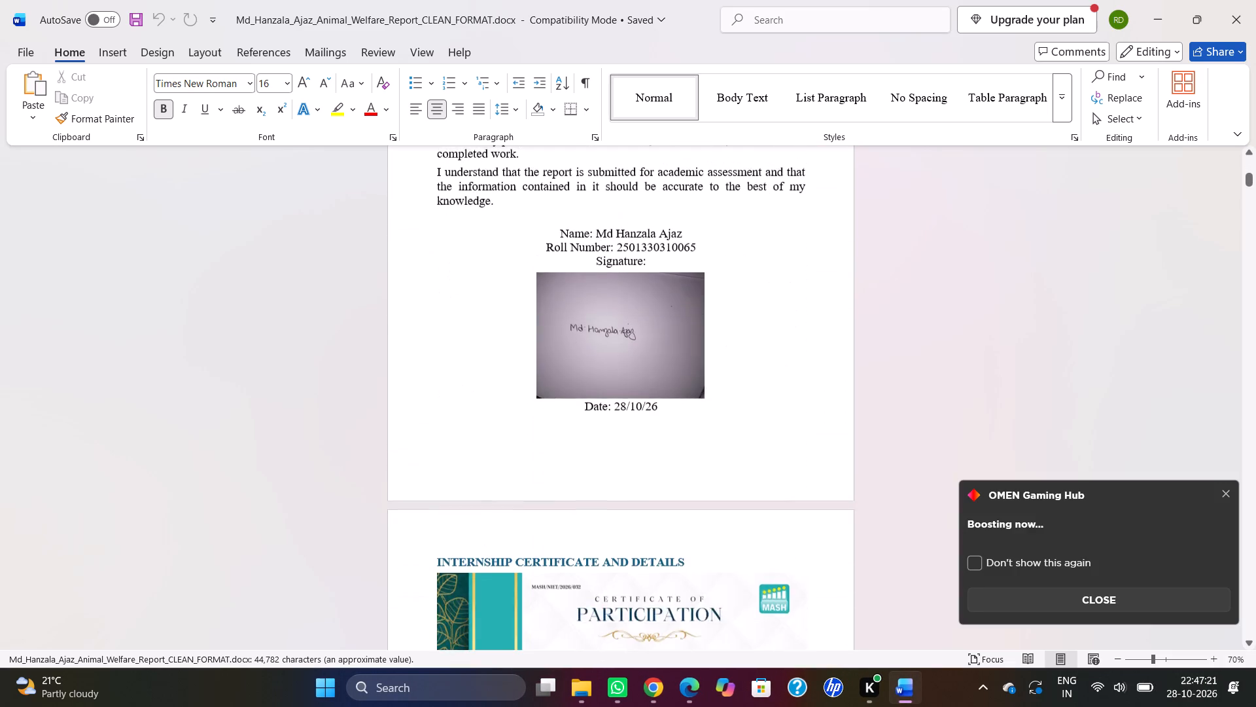
{"action": "scroll", "coordinate": [421, 274], "scroll_direction": "down", "scroll_amount": 8}
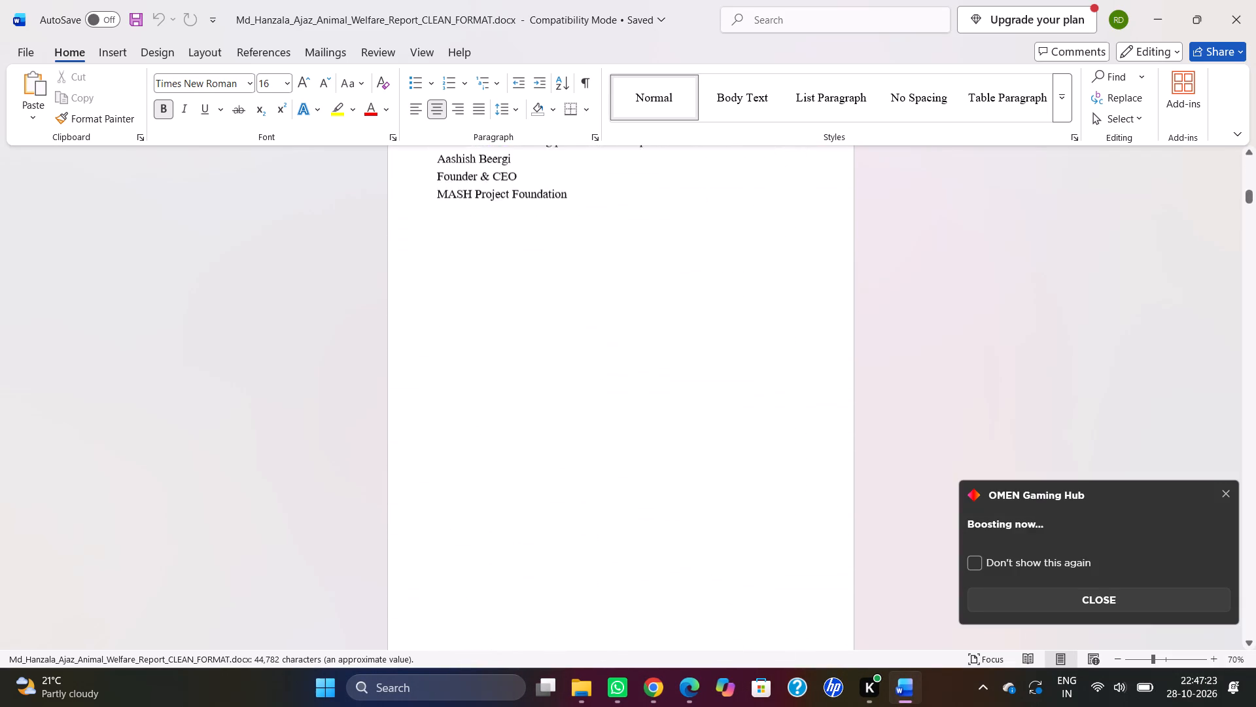
{"action": "scroll", "coordinate": [421, 274], "scroll_direction": "down", "scroll_amount": 8}
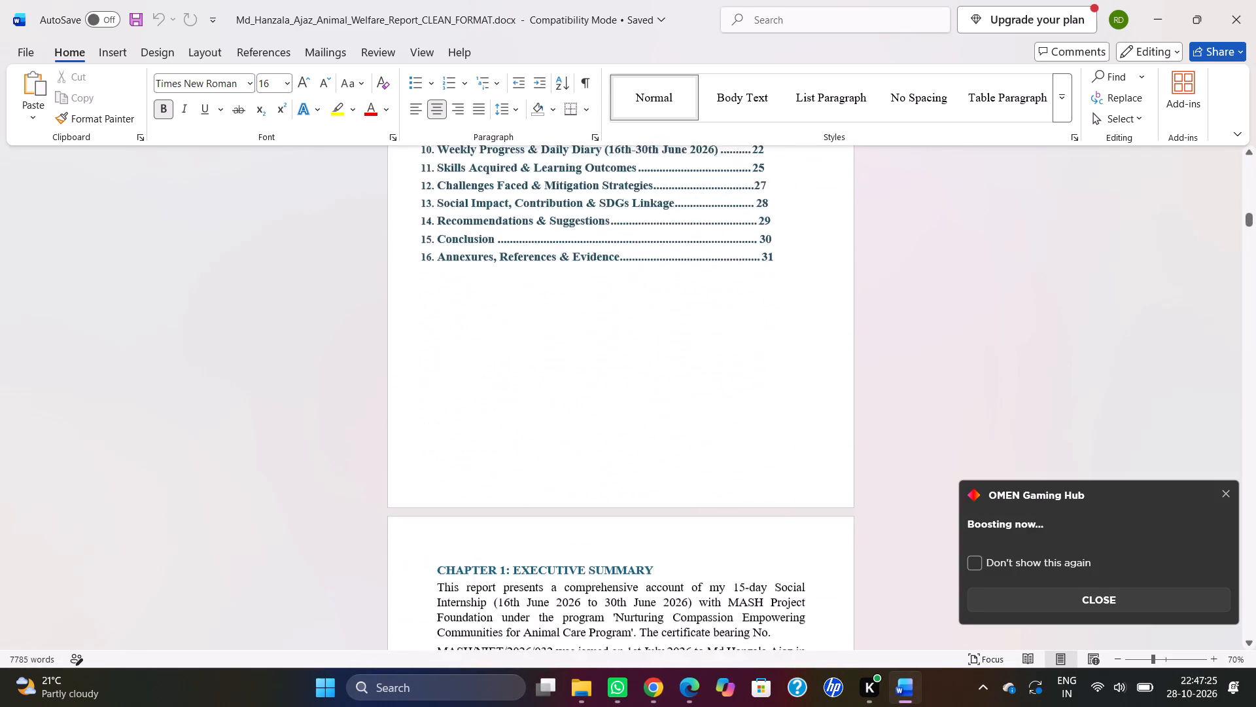
{"action": "scroll", "coordinate": [421, 274], "scroll_direction": "down", "scroll_amount": 8}
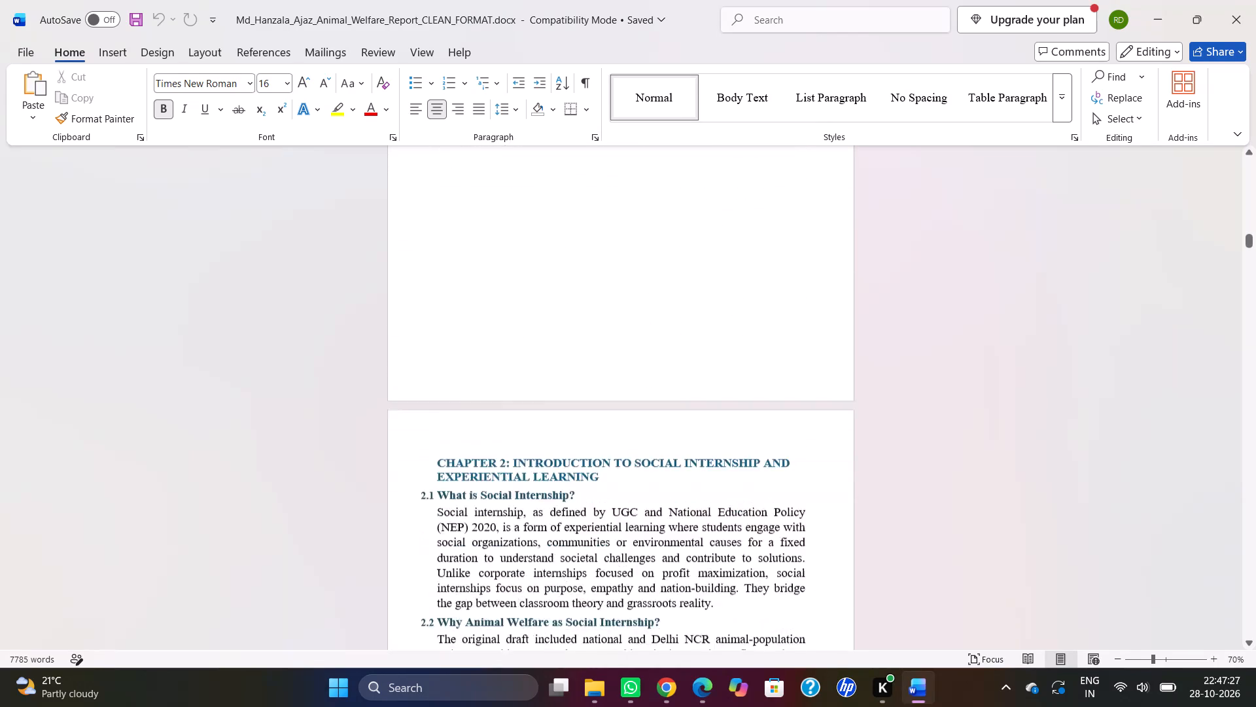
{"action": "scroll", "coordinate": [421, 274], "scroll_direction": "down", "scroll_amount": 8}
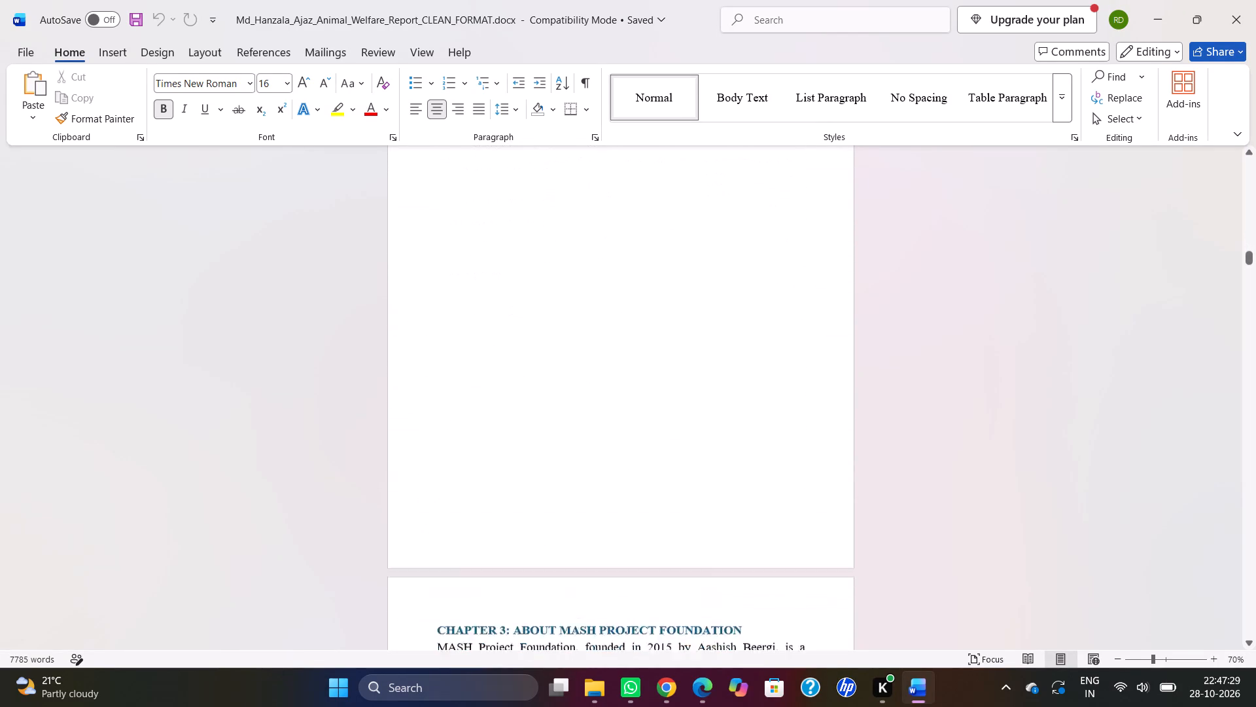
{"action": "scroll", "coordinate": [421, 274], "scroll_direction": "down", "scroll_amount": 8}
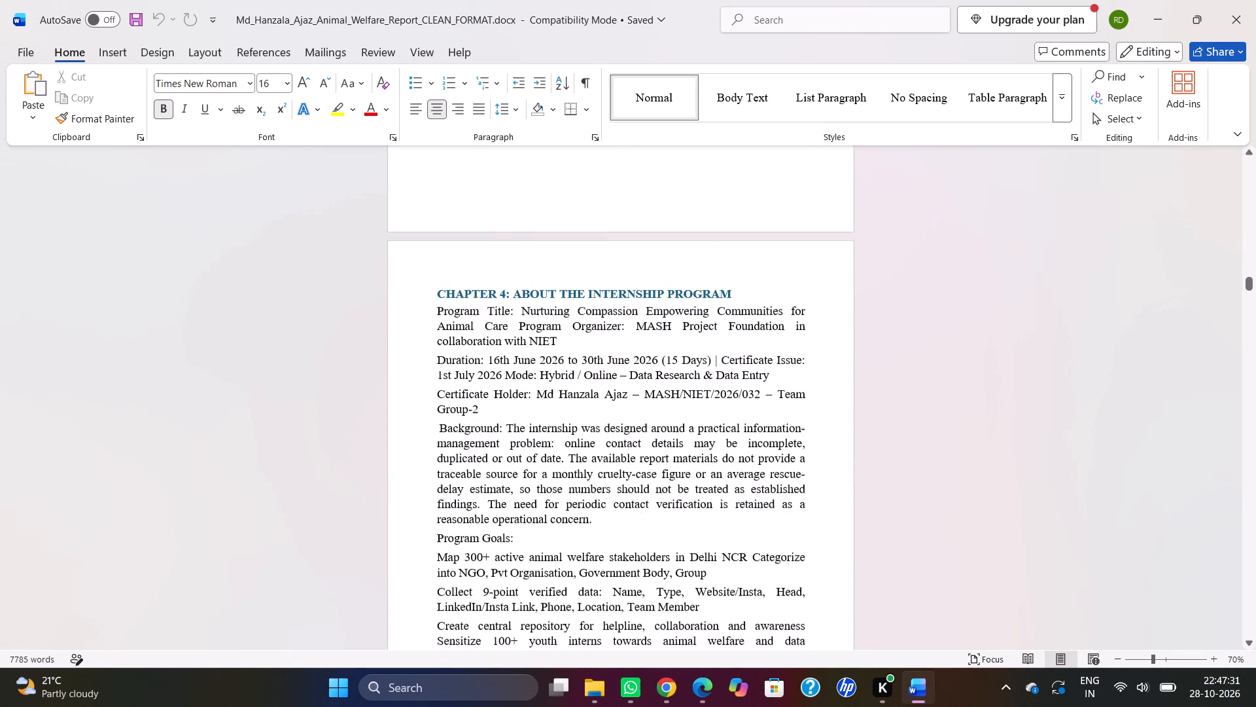
{"action": "scroll", "coordinate": [421, 274], "scroll_direction": "down", "scroll_amount": 1}
{"action": "scroll", "coordinate": [421, 274], "scroll_direction": "up", "scroll_amount": 1}
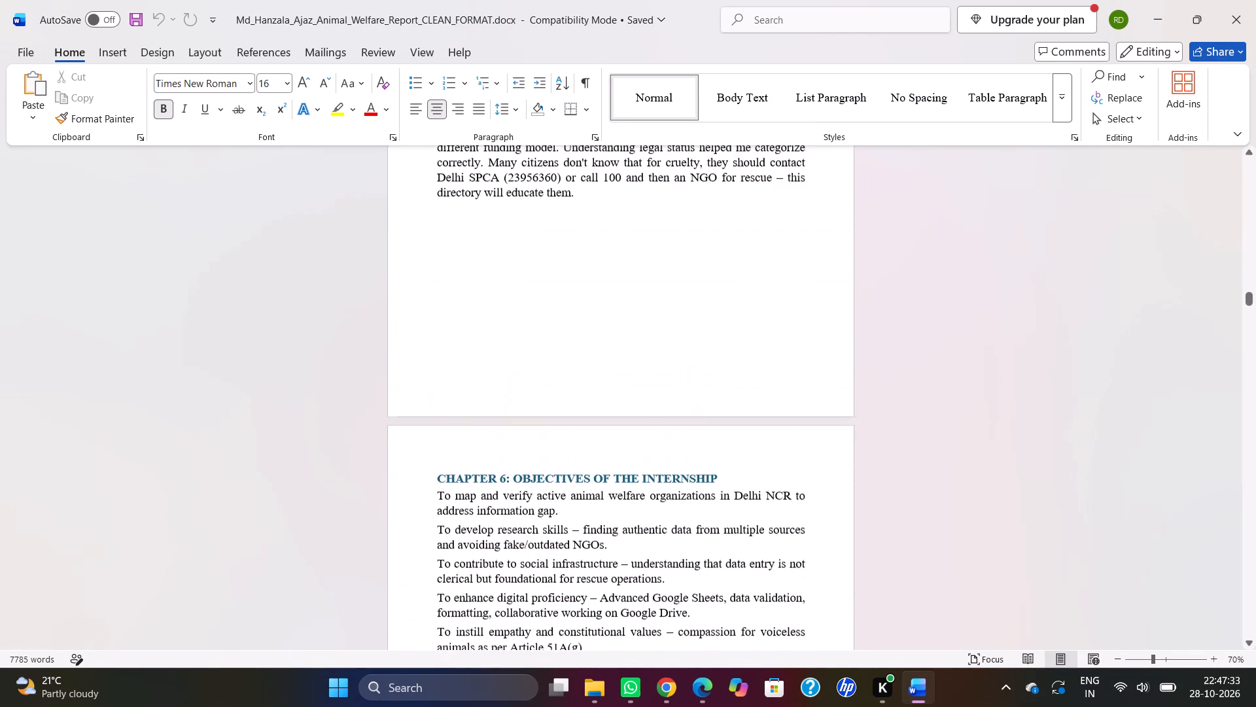
{"action": "scroll", "coordinate": [421, 274], "scroll_direction": "down", "scroll_amount": 1}
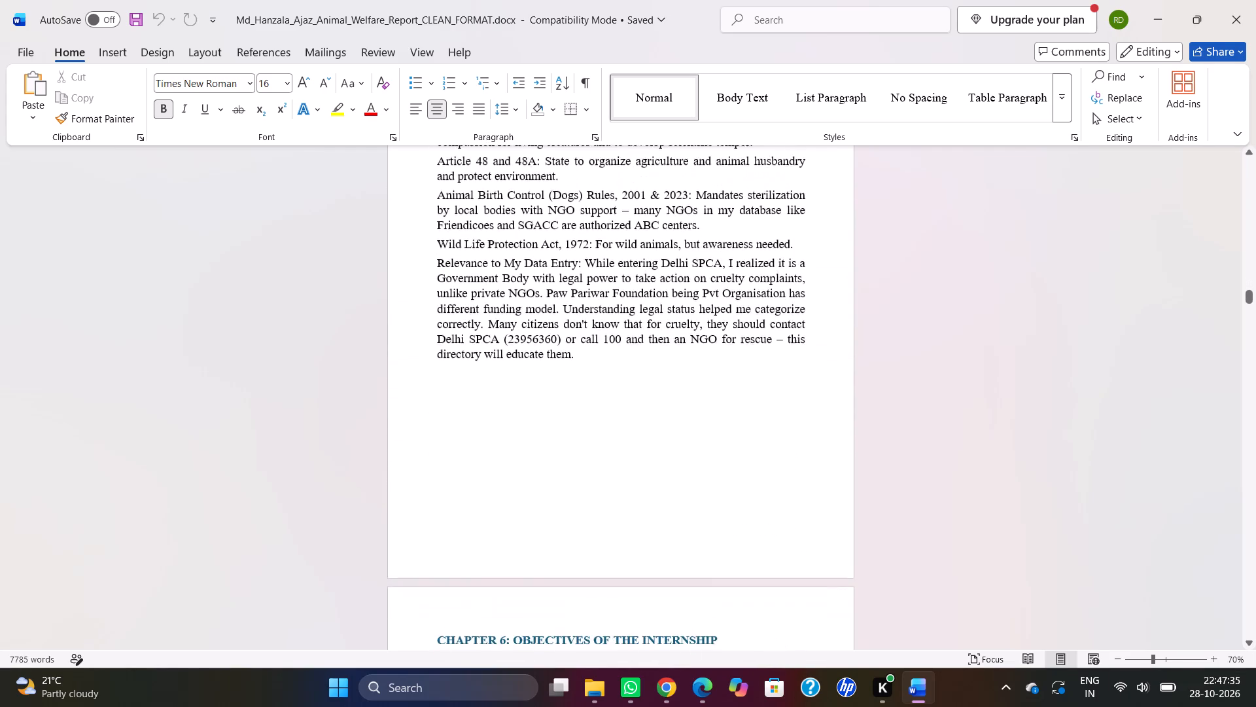
{"action": "scroll", "coordinate": [421, 274], "scroll_direction": "down", "scroll_amount": 7}
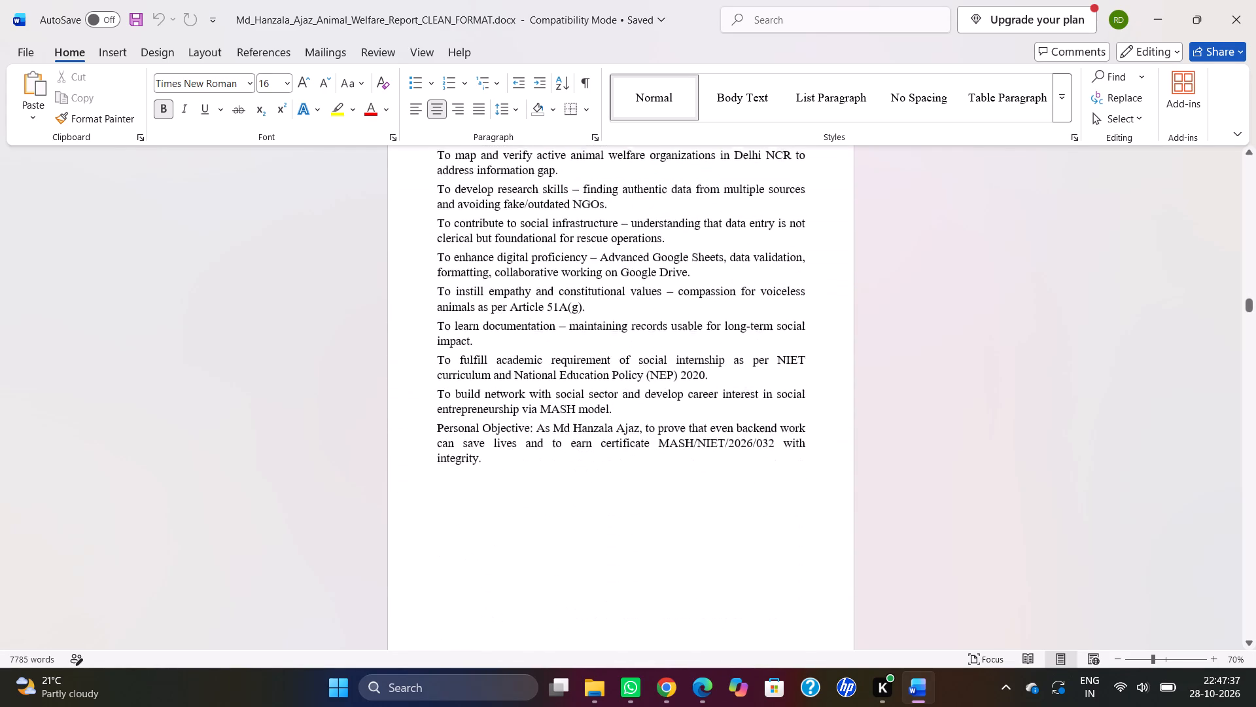
{"action": "scroll", "coordinate": [421, 274], "scroll_direction": "down", "scroll_amount": 7}
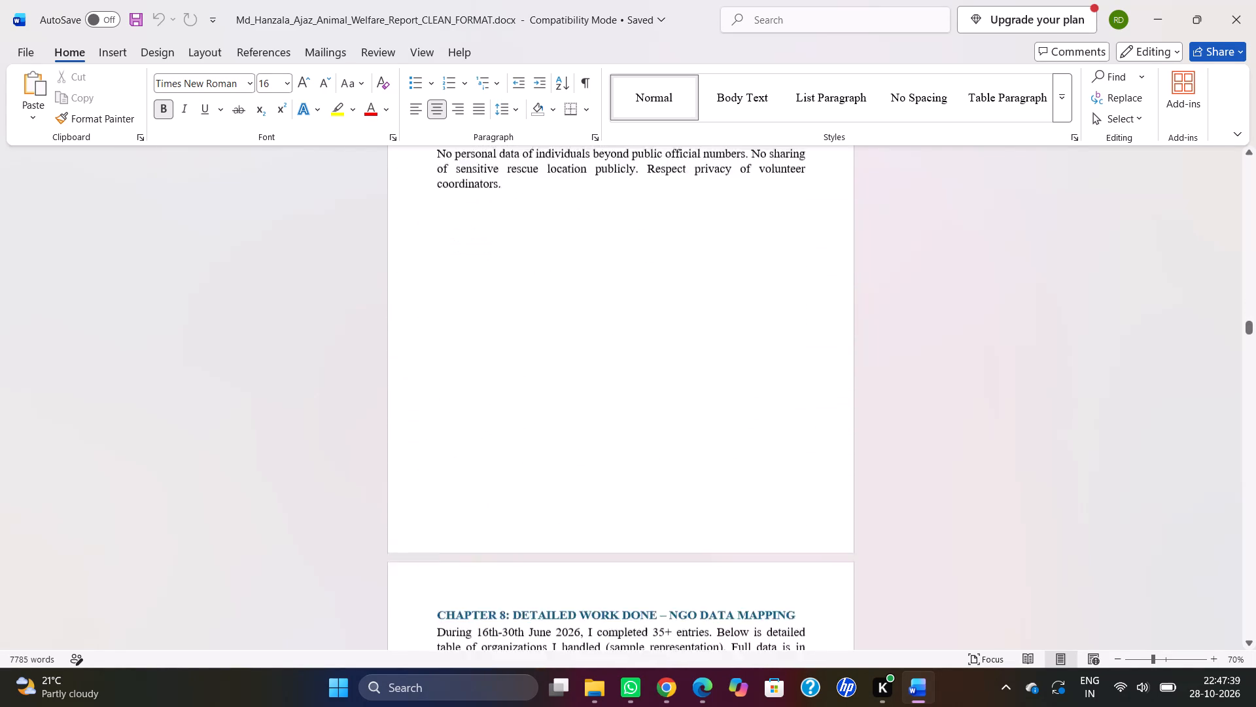
Examine the layout of Chapters 8 and 9, including the NGO data table, the sheet screenshot and the page breaks.
{"action": "scroll", "coordinate": [421, 274], "scroll_direction": "down", "scroll_amount": 4}
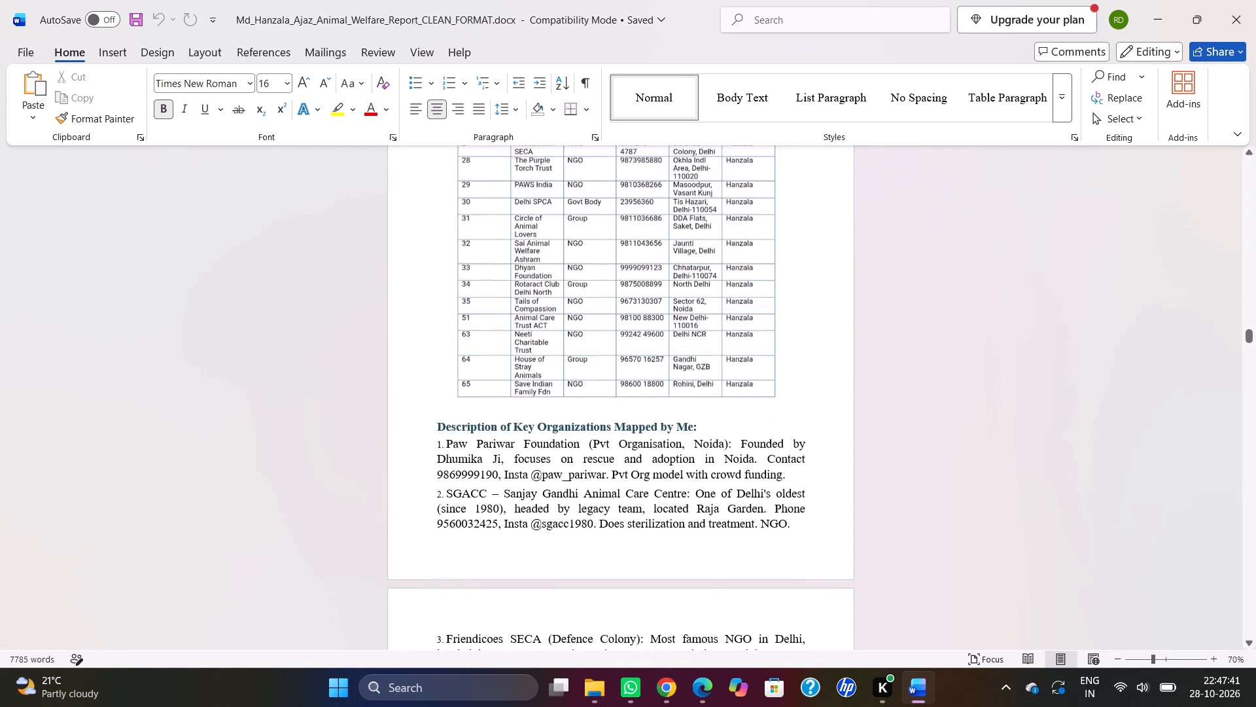
{"action": "scroll", "coordinate": [421, 274], "scroll_direction": "up", "scroll_amount": 1}
{"action": "scroll", "coordinate": [421, 274], "scroll_direction": "down", "scroll_amount": 1}
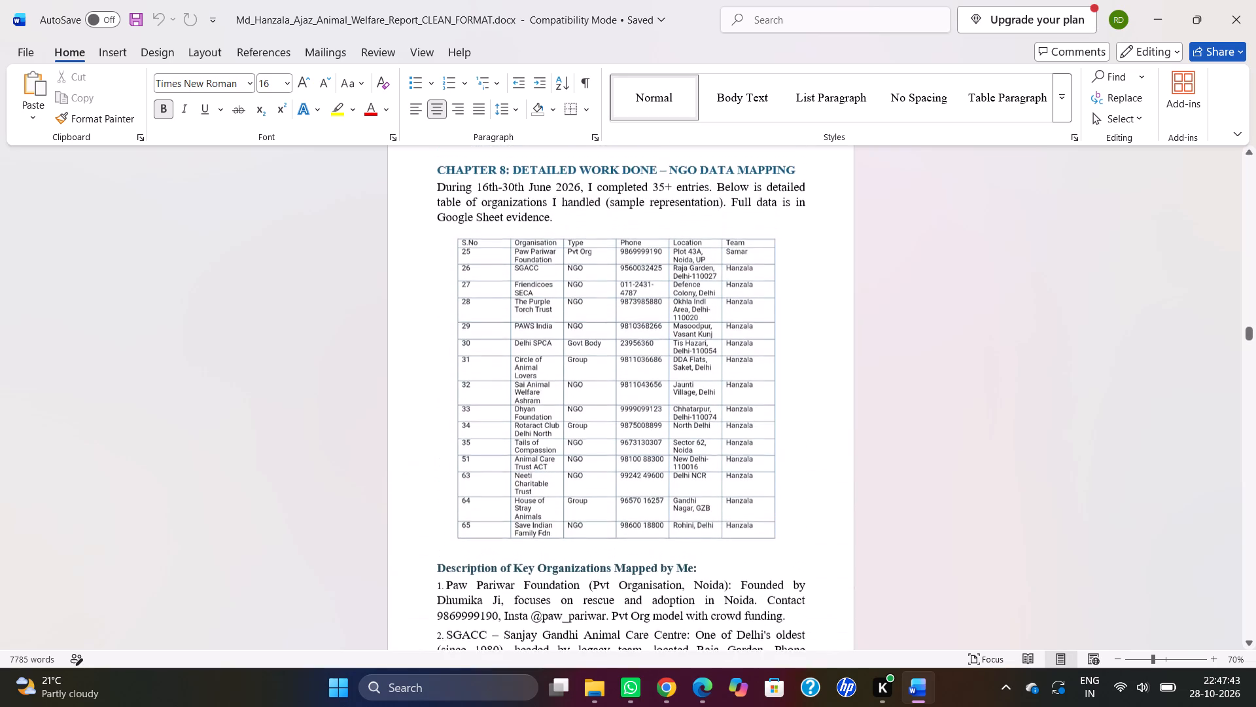
{"action": "scroll", "coordinate": [421, 274], "scroll_direction": "down", "scroll_amount": 5}
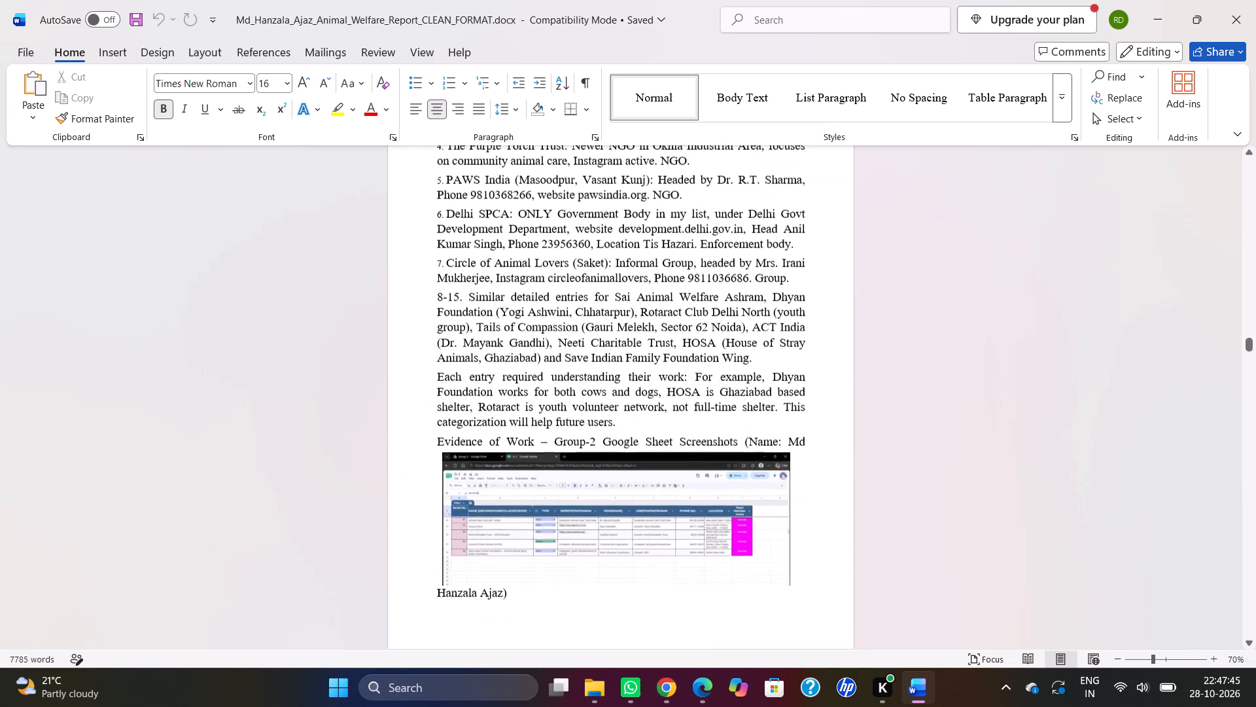
{"action": "scroll", "coordinate": [421, 274], "scroll_direction": "down", "scroll_amount": 4}
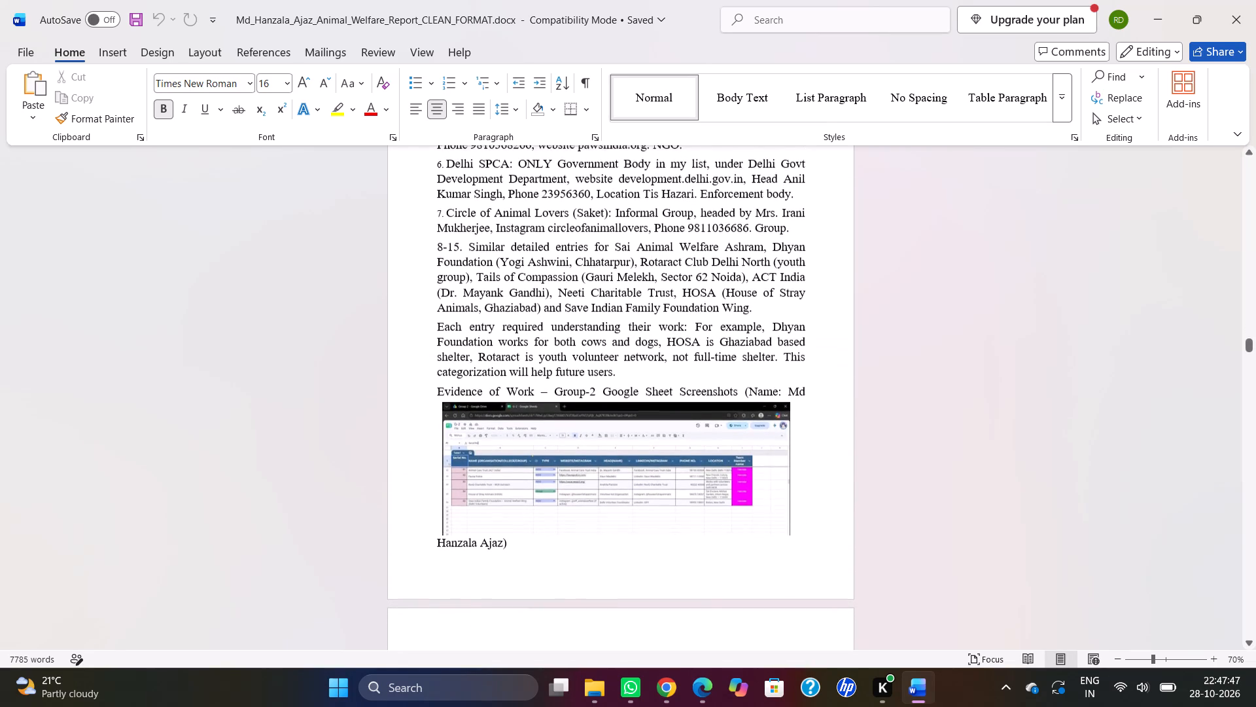
{"action": "scroll", "coordinate": [421, 274], "scroll_direction": "down", "scroll_amount": 5}
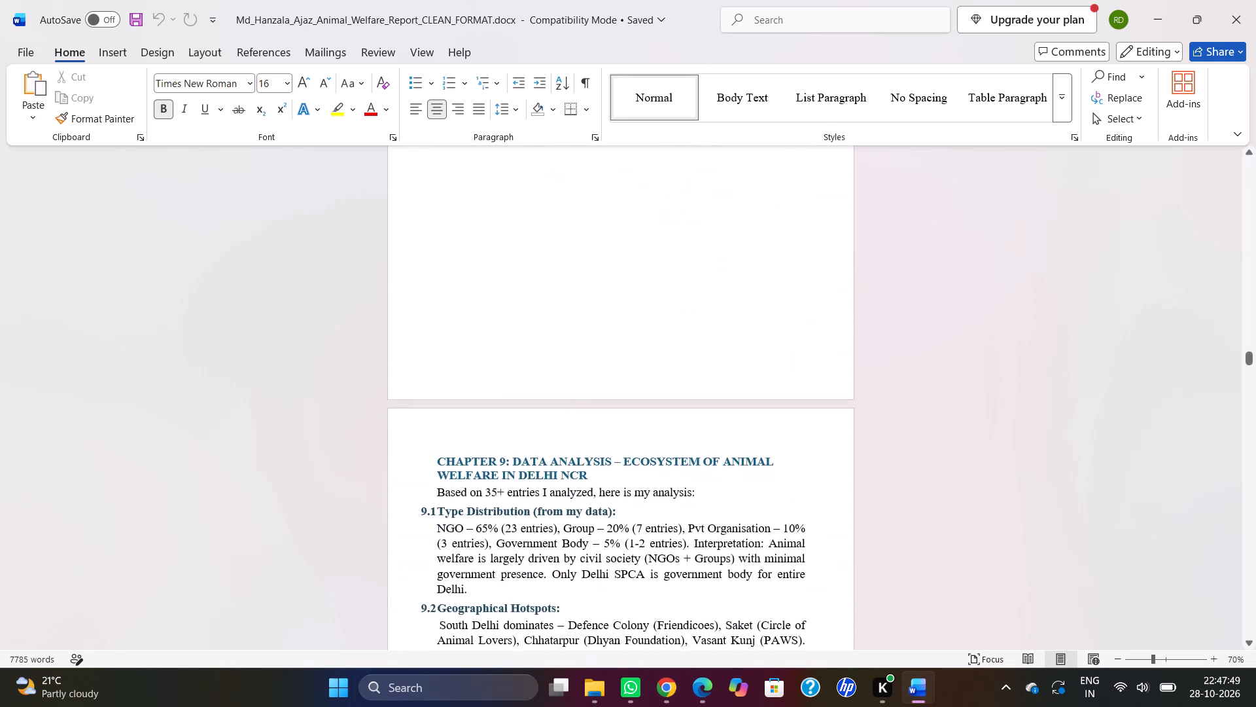
{"action": "scroll", "coordinate": [421, 274], "scroll_direction": "down", "scroll_amount": 4}
{"action": "scroll", "coordinate": [421, 274], "scroll_direction": "up", "scroll_amount": 1}
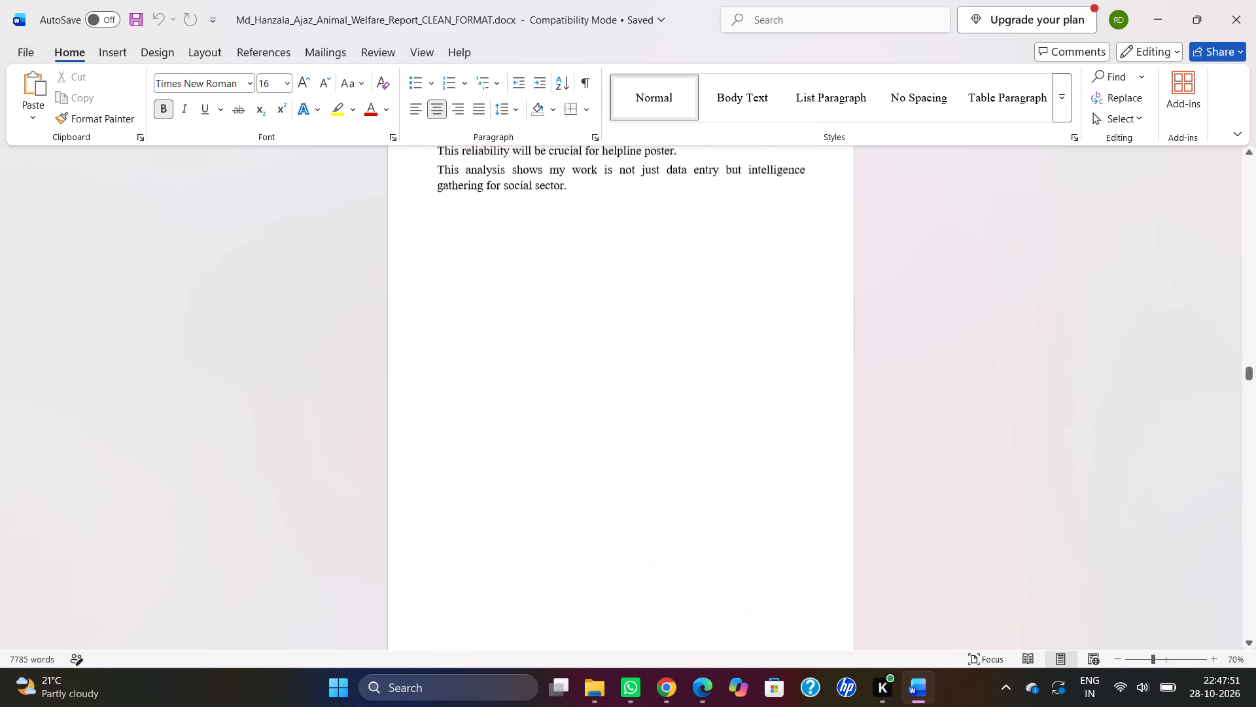
{"action": "scroll", "coordinate": [421, 274], "scroll_direction": "up", "scroll_amount": 1}
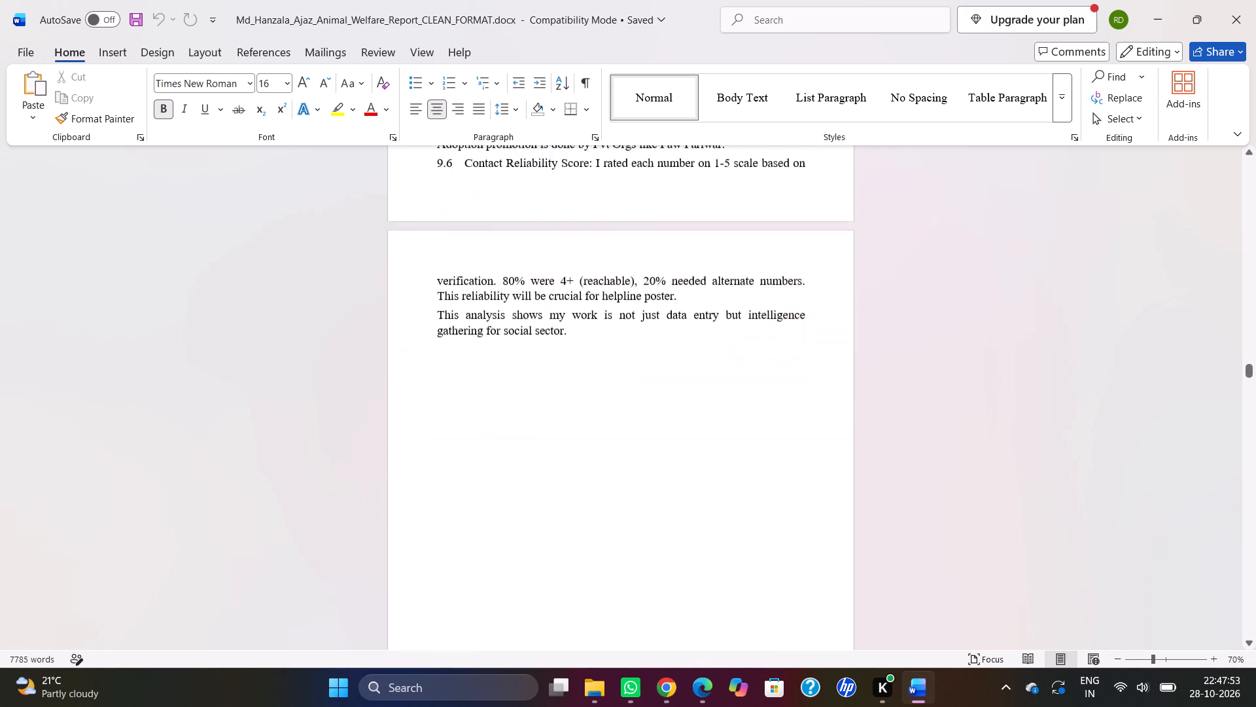
Check the formatting of Chapters 10 to 15, from the daily diary table to the conclusion.
{"action": "scroll", "coordinate": [421, 274], "scroll_direction": "down", "scroll_amount": 4}
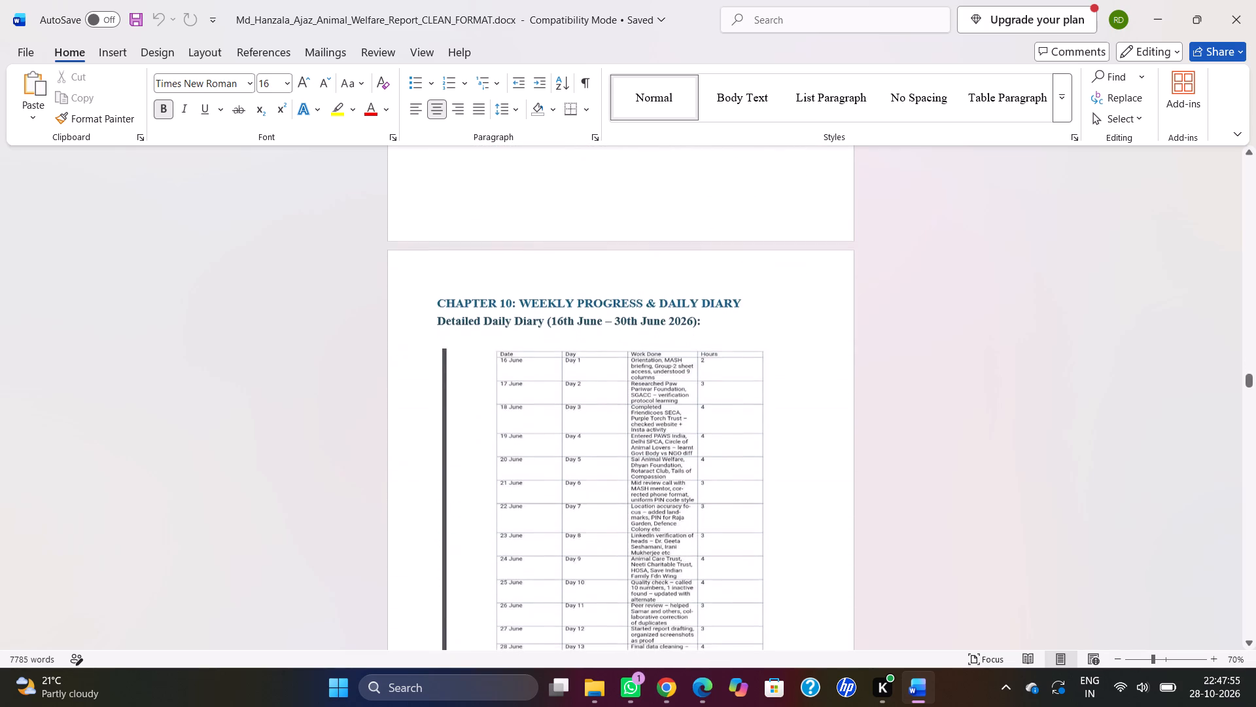
{"action": "scroll", "coordinate": [421, 274], "scroll_direction": "down", "scroll_amount": 3}
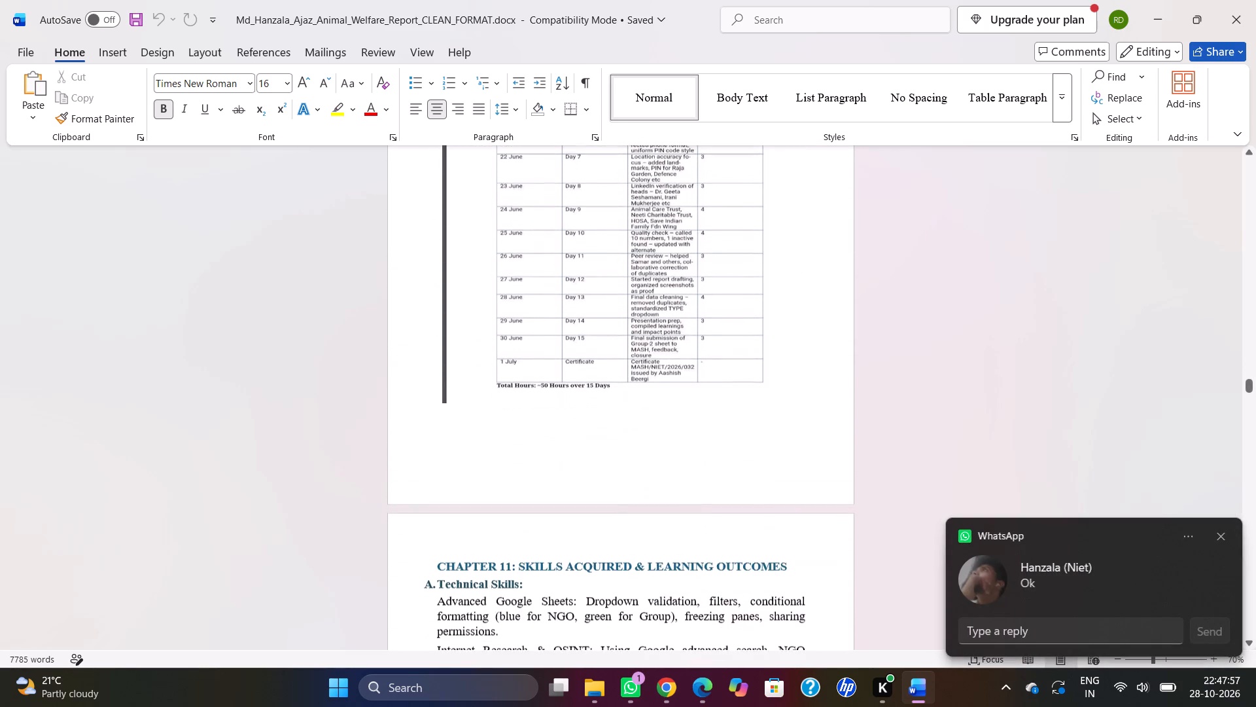
{"action": "scroll", "coordinate": [421, 274], "scroll_direction": "down", "scroll_amount": 4}
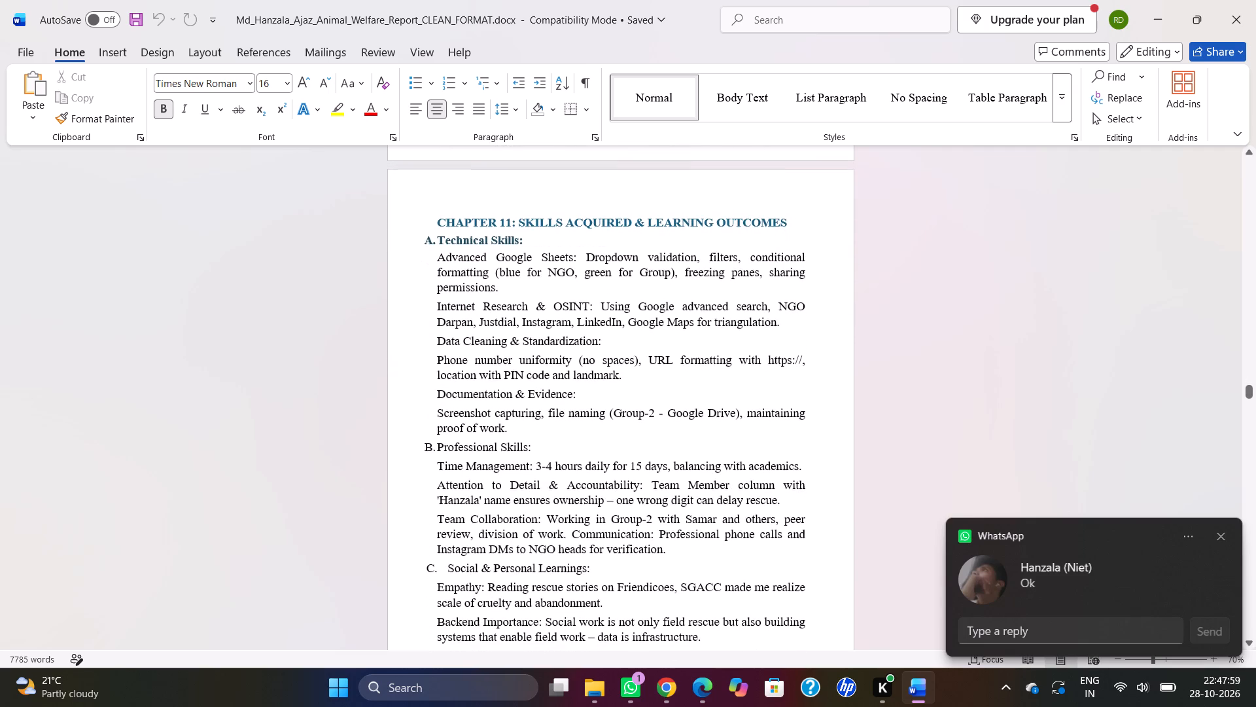
{"action": "scroll", "coordinate": [421, 274], "scroll_direction": "down", "scroll_amount": 4}
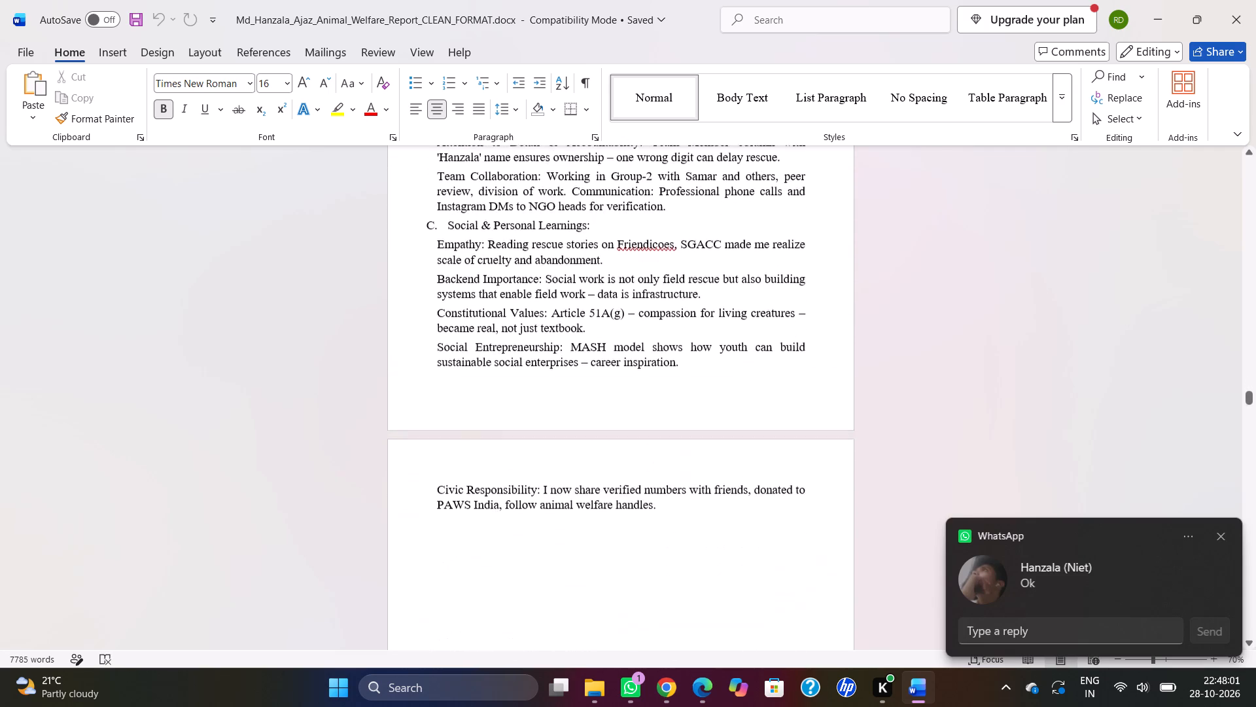
{"action": "scroll", "coordinate": [421, 274], "scroll_direction": "down", "scroll_amount": 5}
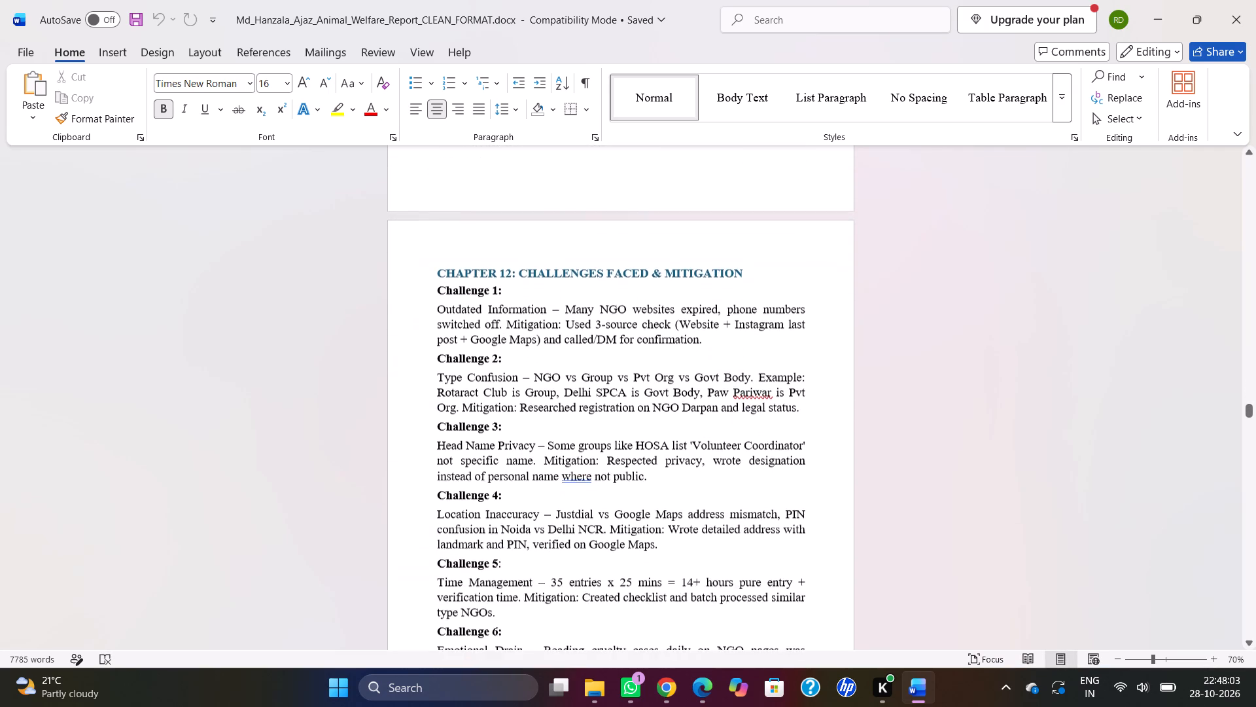
{"action": "scroll", "coordinate": [421, 274], "scroll_direction": "down", "scroll_amount": 7}
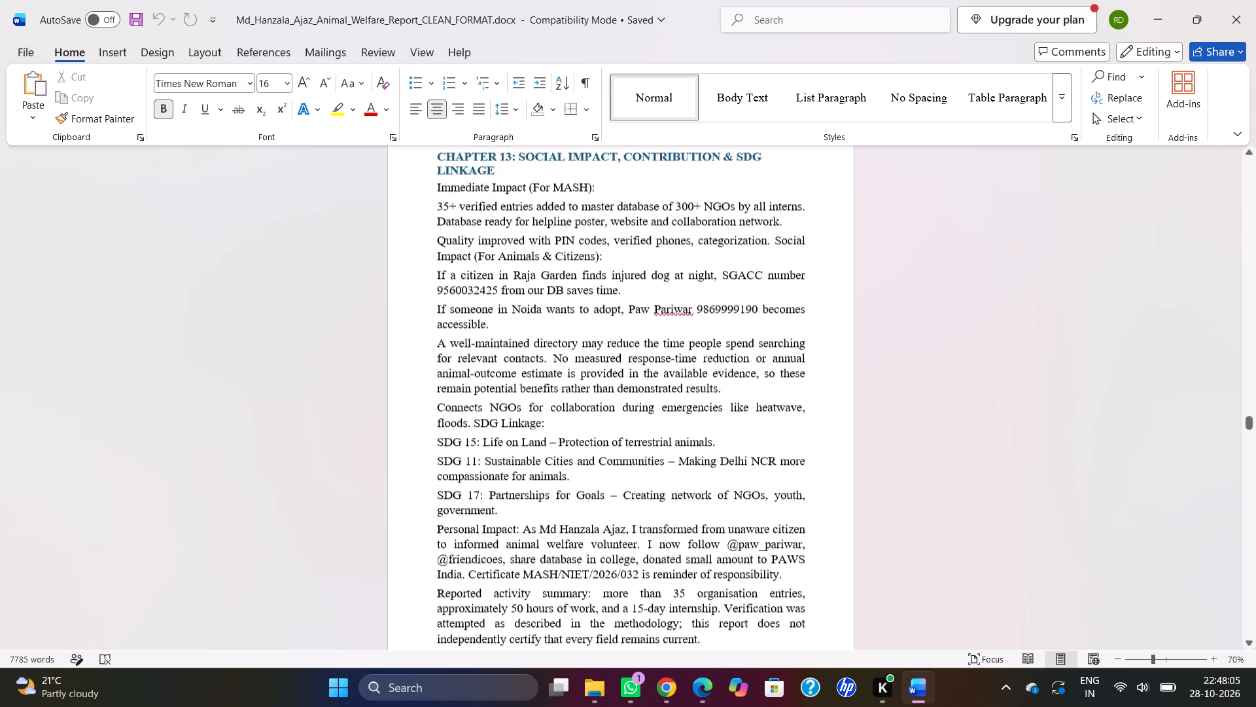
{"action": "scroll", "coordinate": [421, 274], "scroll_direction": "down", "scroll_amount": 8}
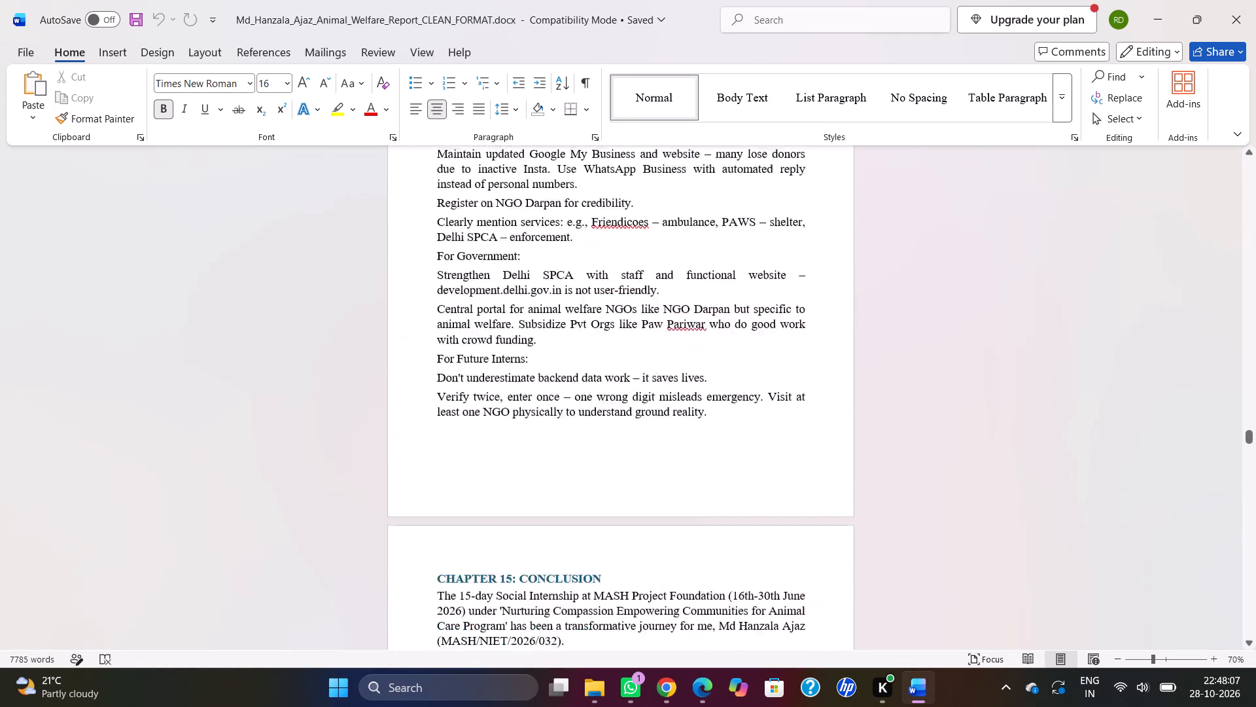
{"action": "scroll", "coordinate": [421, 274], "scroll_direction": "down", "scroll_amount": 8}
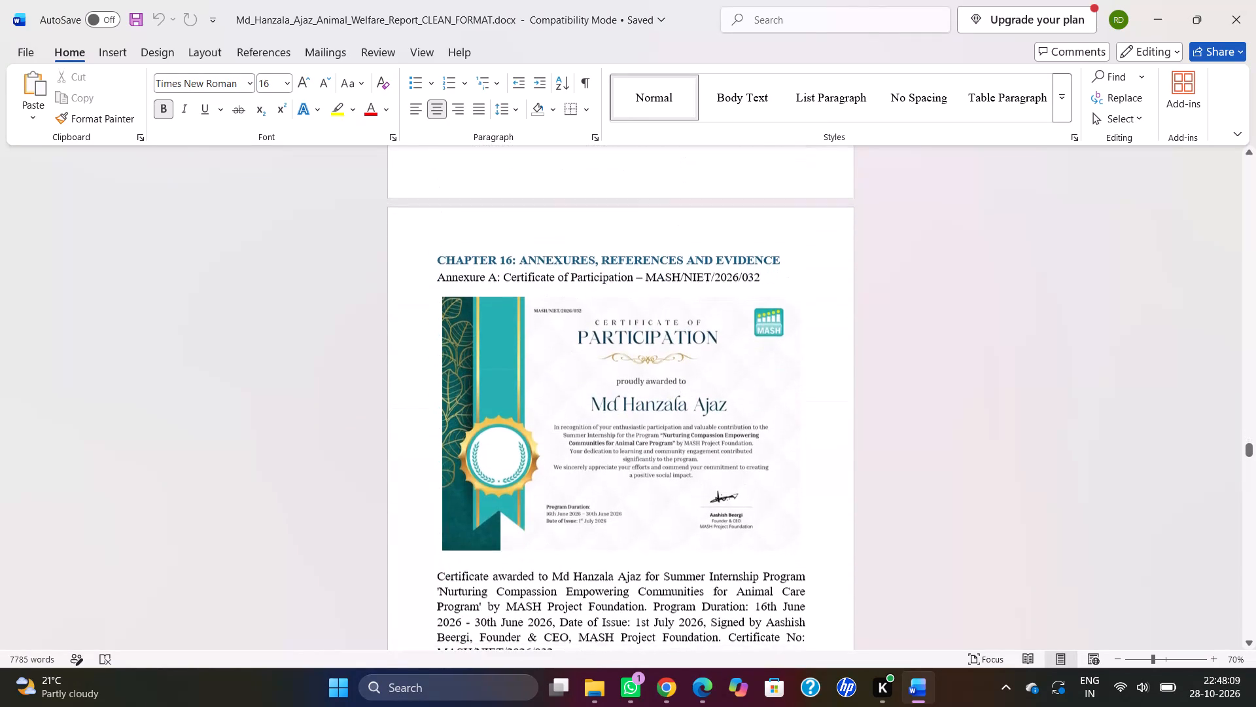
Inspect Chapter 16's certificate, evidence text, sheet screenshots, references and annexure list.
{"action": "scroll", "coordinate": [421, 274], "scroll_direction": "down", "scroll_amount": 1}
{"action": "scroll", "coordinate": [421, 274], "scroll_direction": "up", "scroll_amount": 1}
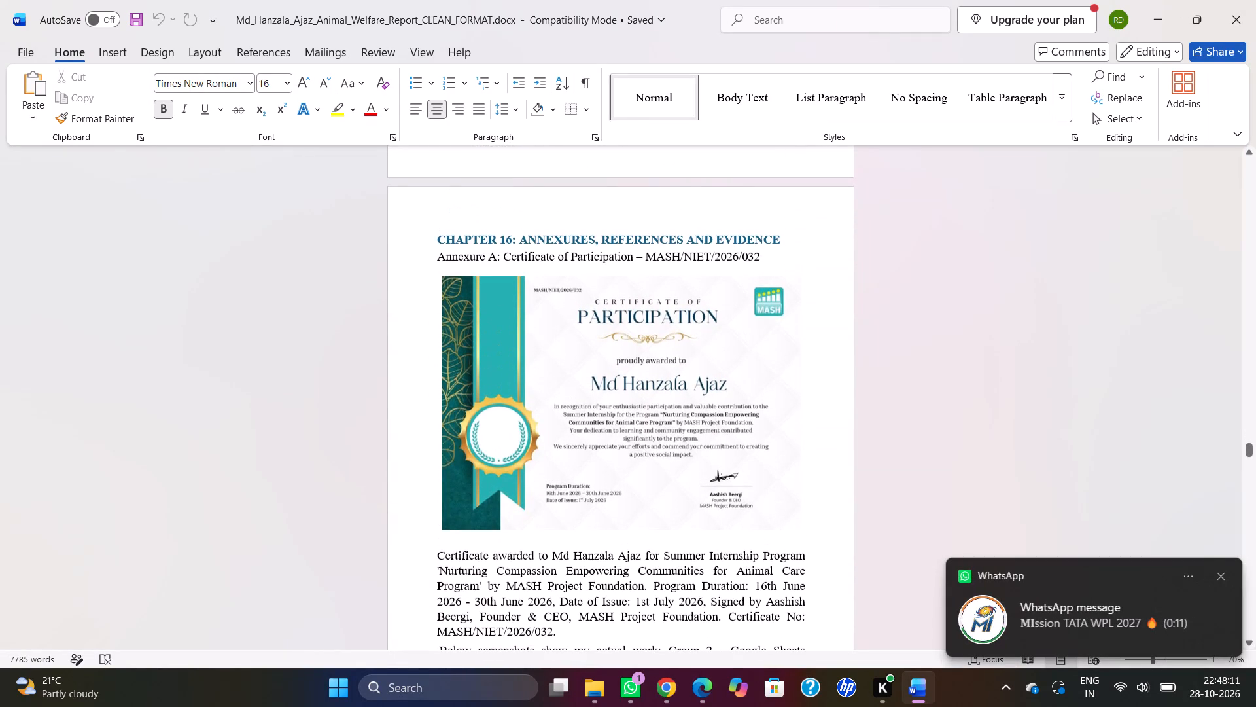
{"action": "left_click_drag", "start_coordinate": [435, 237], "coordinate": [634, 675]}
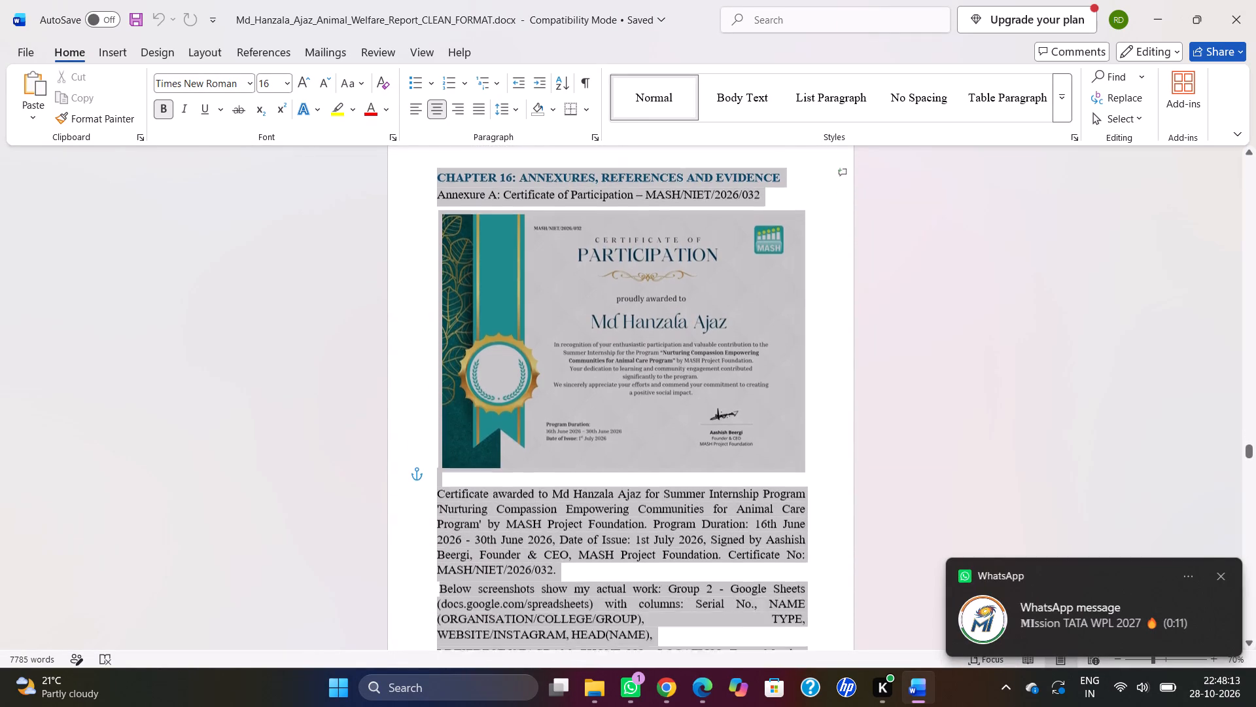
{"action": "left_click_drag", "start_coordinate": [634, 675], "coordinate": [662, 446]}
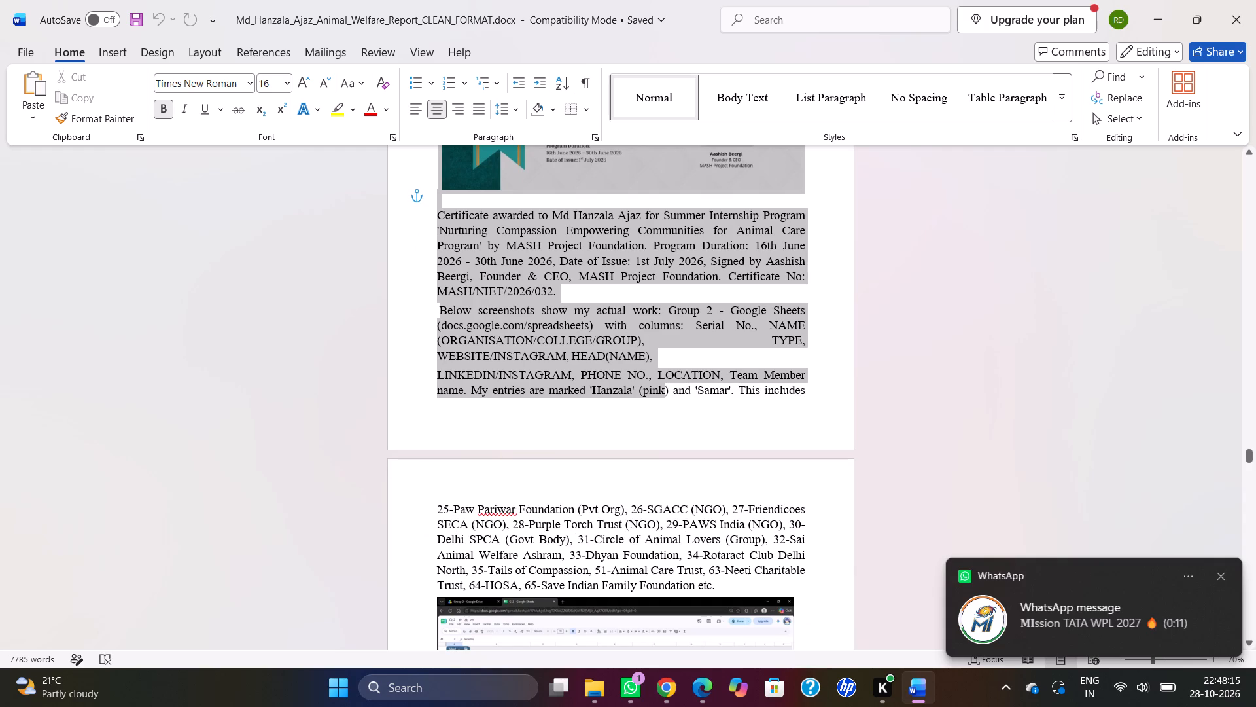
{"action": "left_click_drag", "start_coordinate": [662, 446], "coordinate": [649, 426]}
{"action": "left_click", "coordinate": [533, 344]}
{"action": "scroll", "coordinate": [533, 344], "scroll_direction": "down", "scroll_amount": 3}
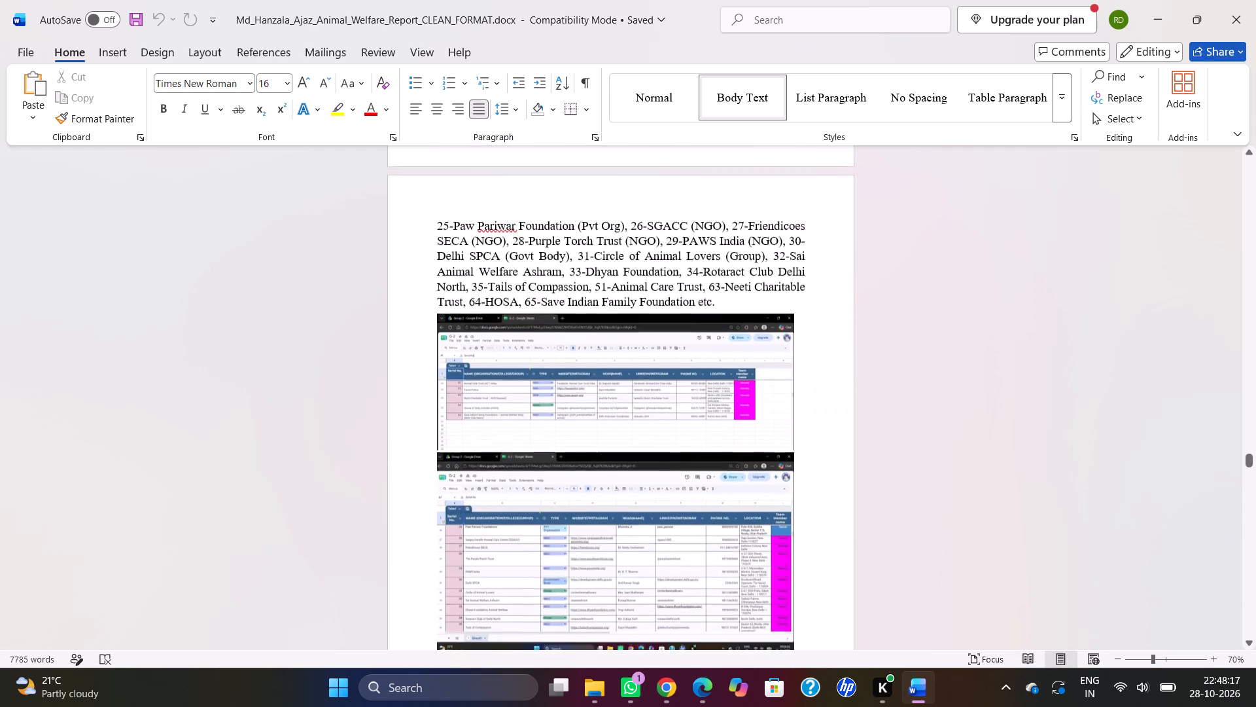
{"action": "scroll", "coordinate": [533, 344], "scroll_direction": "down", "scroll_amount": 7}
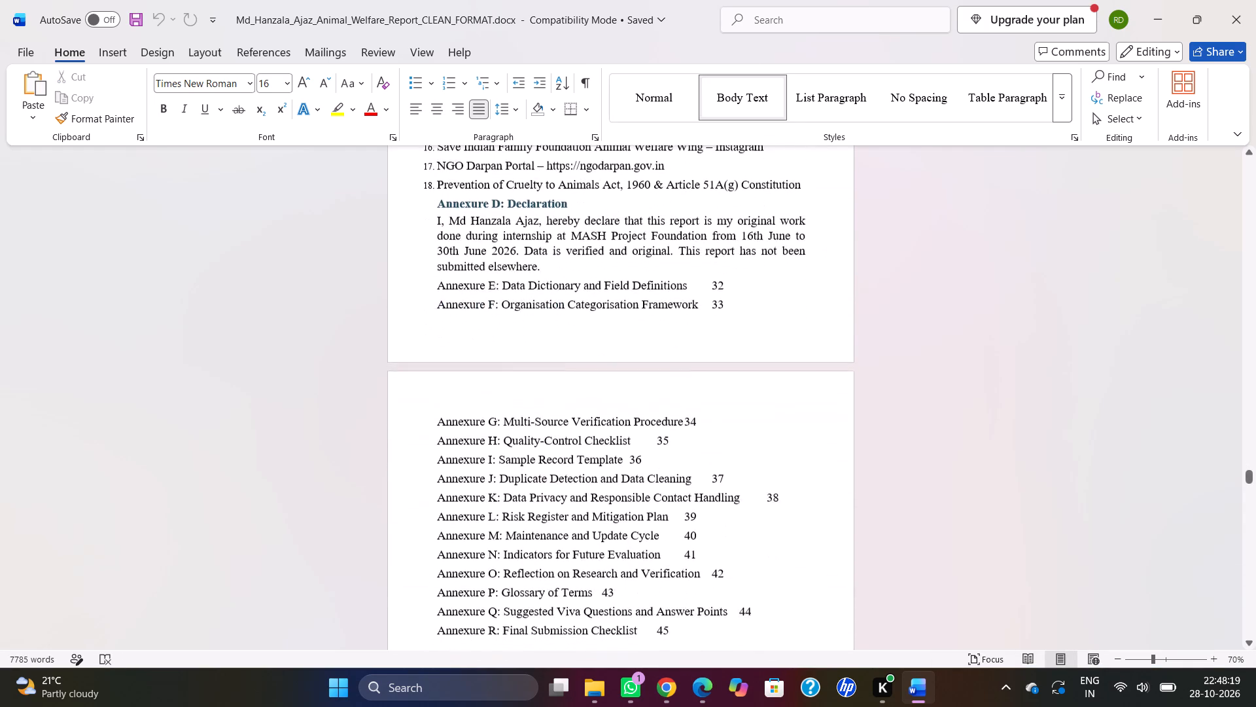
Examine the layout of Annexures E to L, including their tables, page breaks and blank space.
{"action": "scroll", "coordinate": [533, 344], "scroll_direction": "down", "scroll_amount": 3}
{"action": "scroll", "coordinate": [533, 344], "scroll_direction": "up", "scroll_amount": 2}
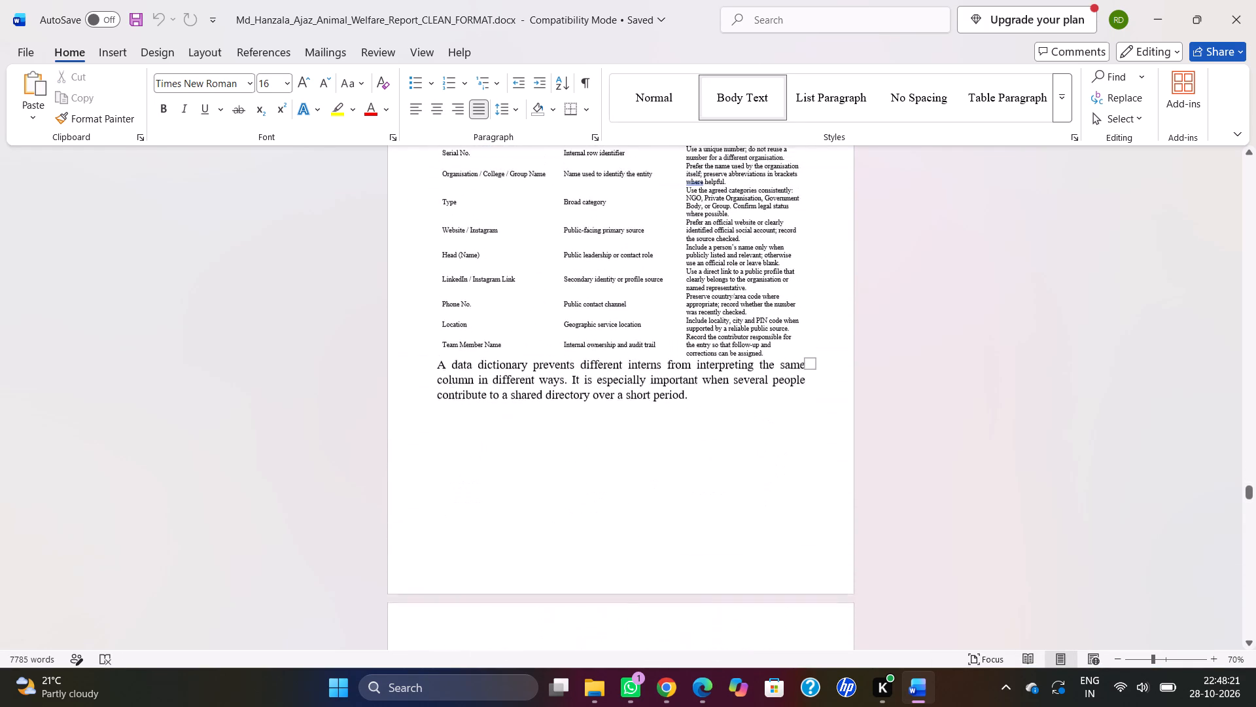
{"action": "scroll", "coordinate": [533, 344], "scroll_direction": "up", "scroll_amount": 1}
{"action": "scroll", "coordinate": [533, 344], "scroll_direction": "down", "scroll_amount": 9}
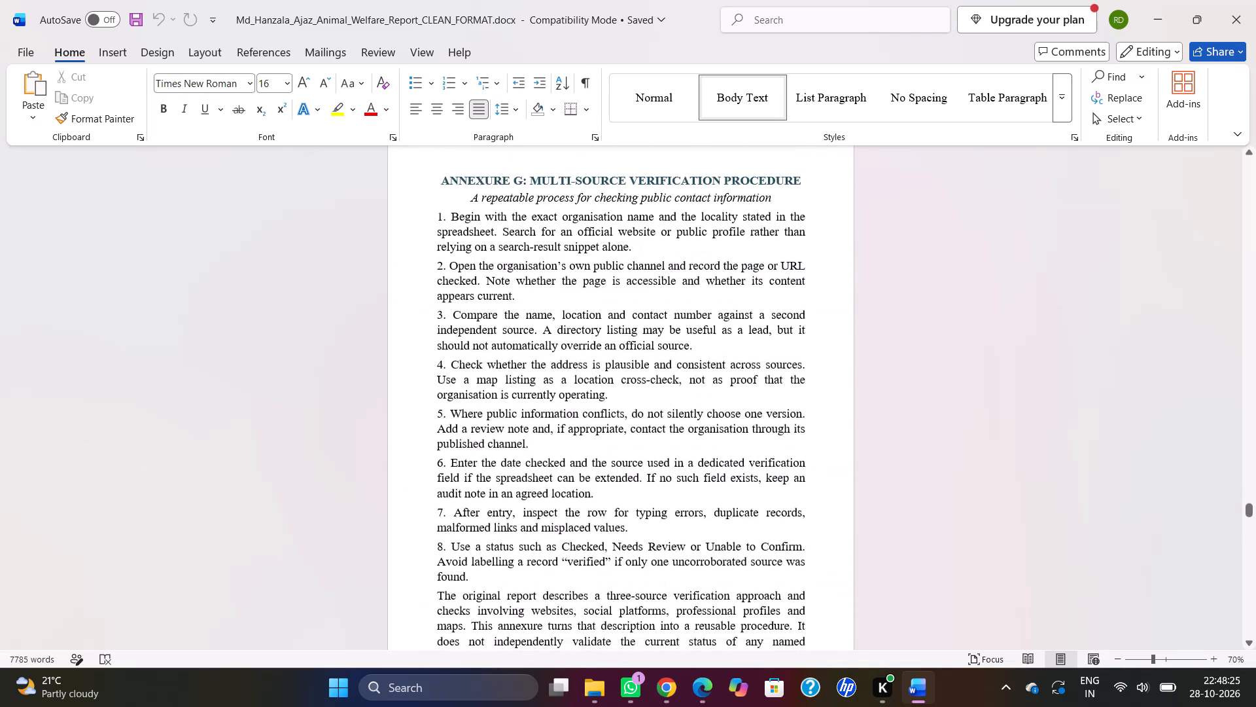
{"action": "scroll", "coordinate": [533, 344], "scroll_direction": "down", "scroll_amount": 6}
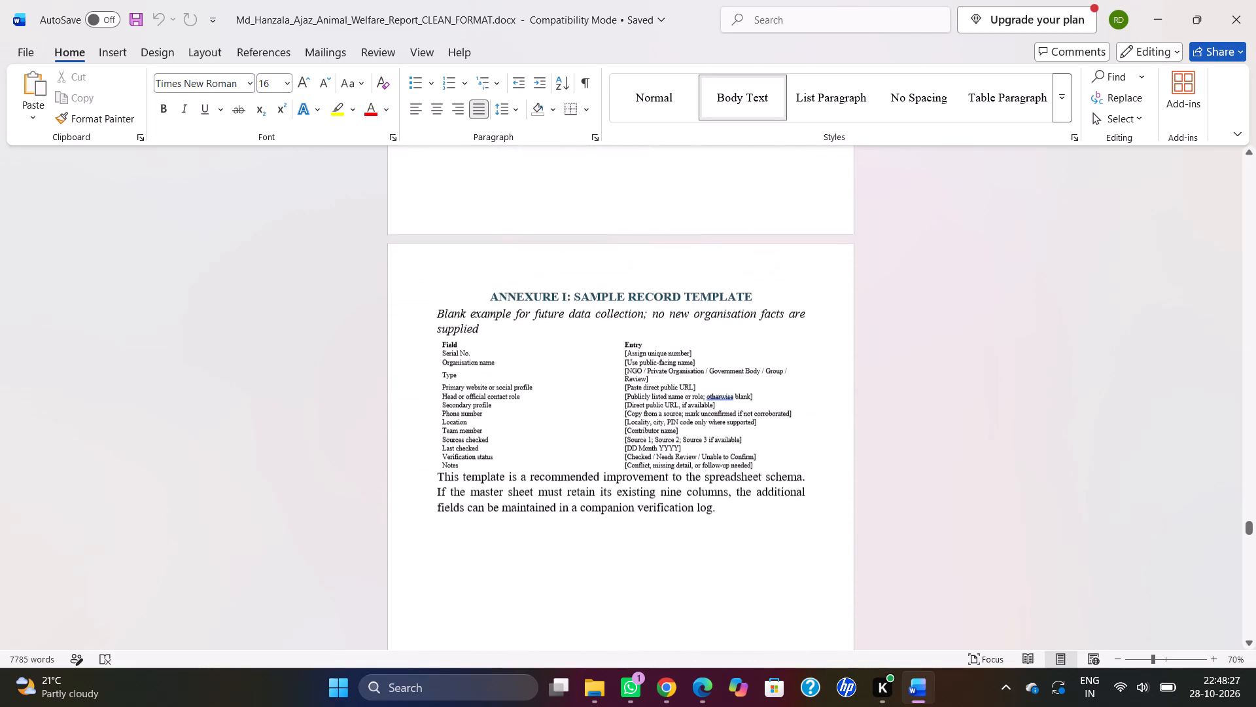
{"action": "scroll", "coordinate": [533, 344], "scroll_direction": "down", "scroll_amount": 6}
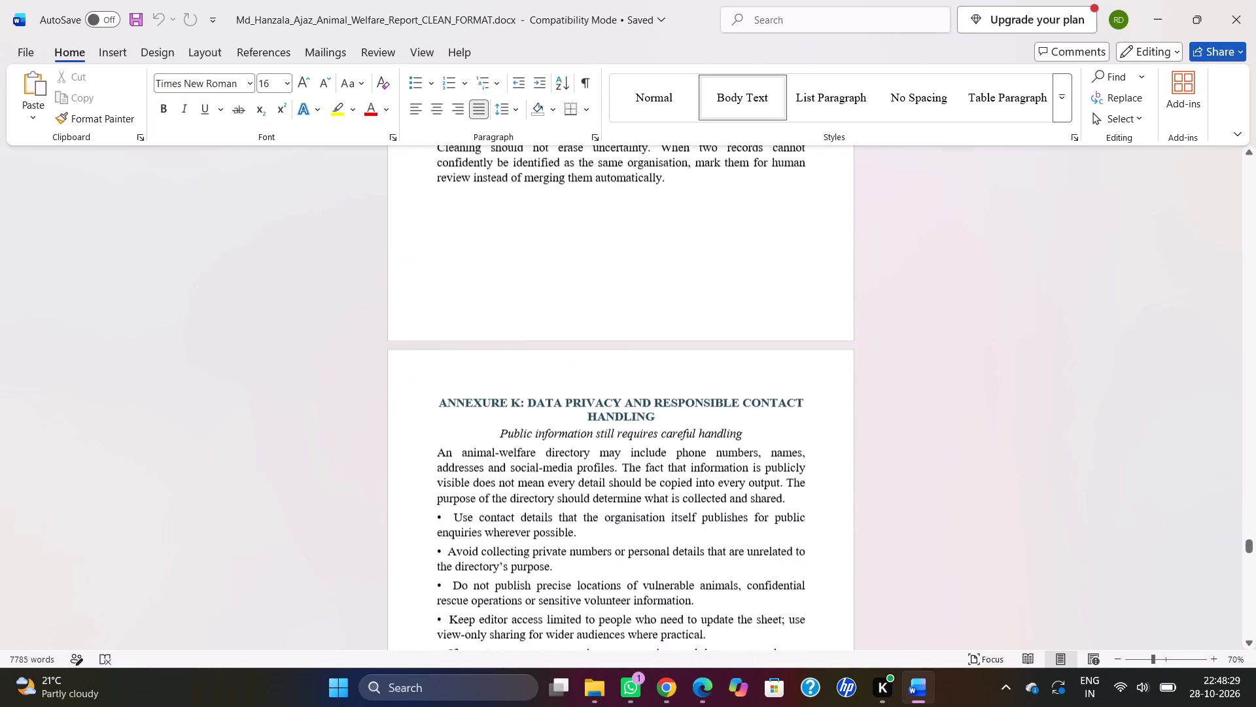
{"action": "scroll", "coordinate": [533, 344], "scroll_direction": "down", "scroll_amount": 6}
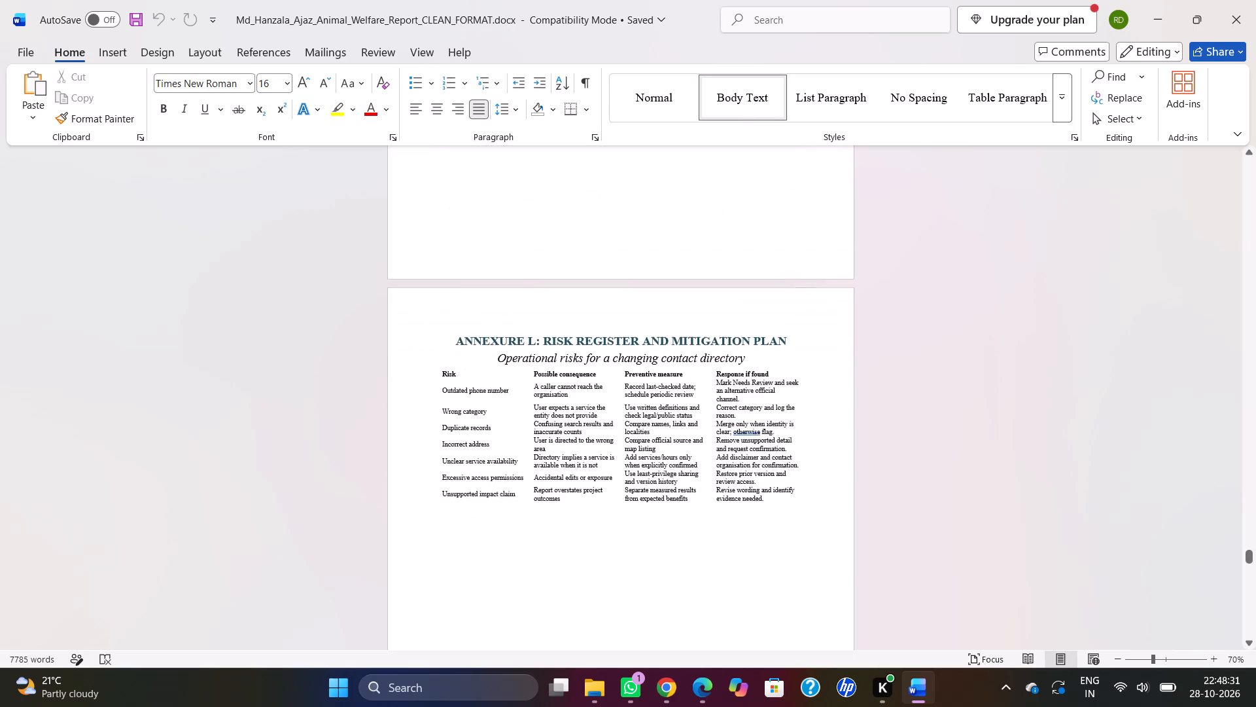
Check the formatting of Annexures M to Q, from the maintenance cycle table to the viva questions.
{"action": "scroll", "coordinate": [533, 344], "scroll_direction": "down", "scroll_amount": 5}
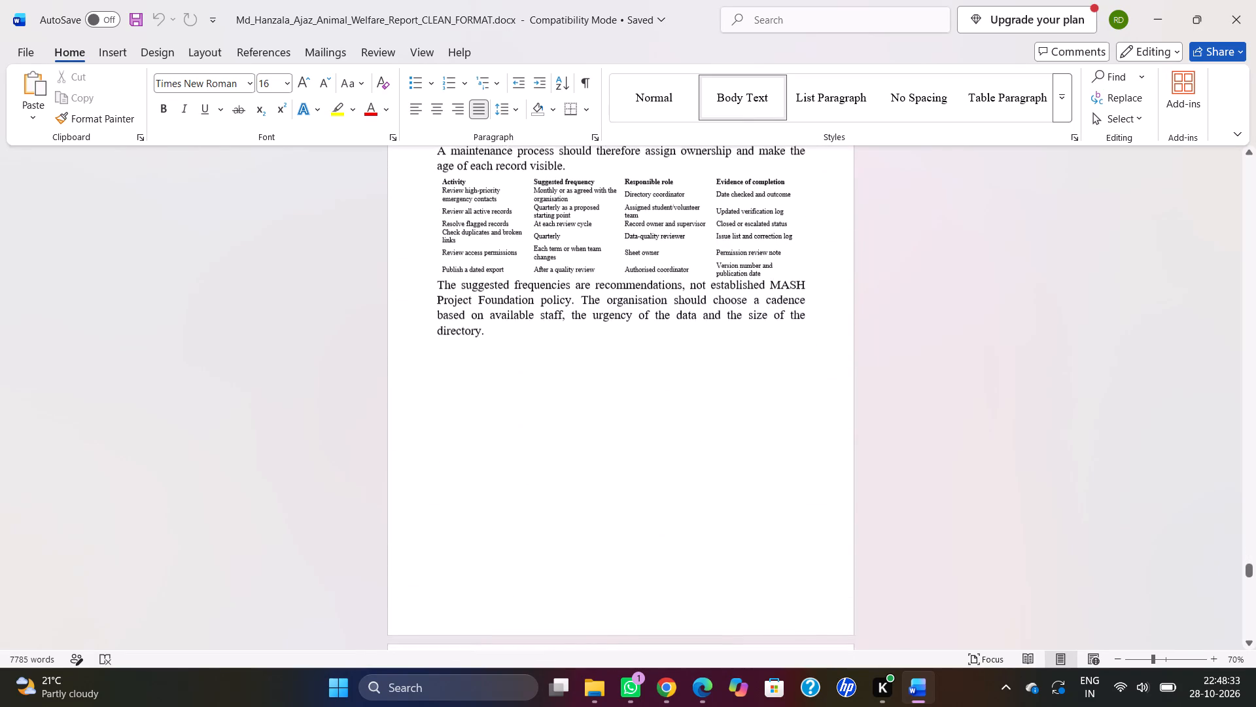
{"action": "scroll", "coordinate": [533, 344], "scroll_direction": "down", "scroll_amount": 1}
{"action": "scroll", "coordinate": [533, 344], "scroll_direction": "up", "scroll_amount": 1}
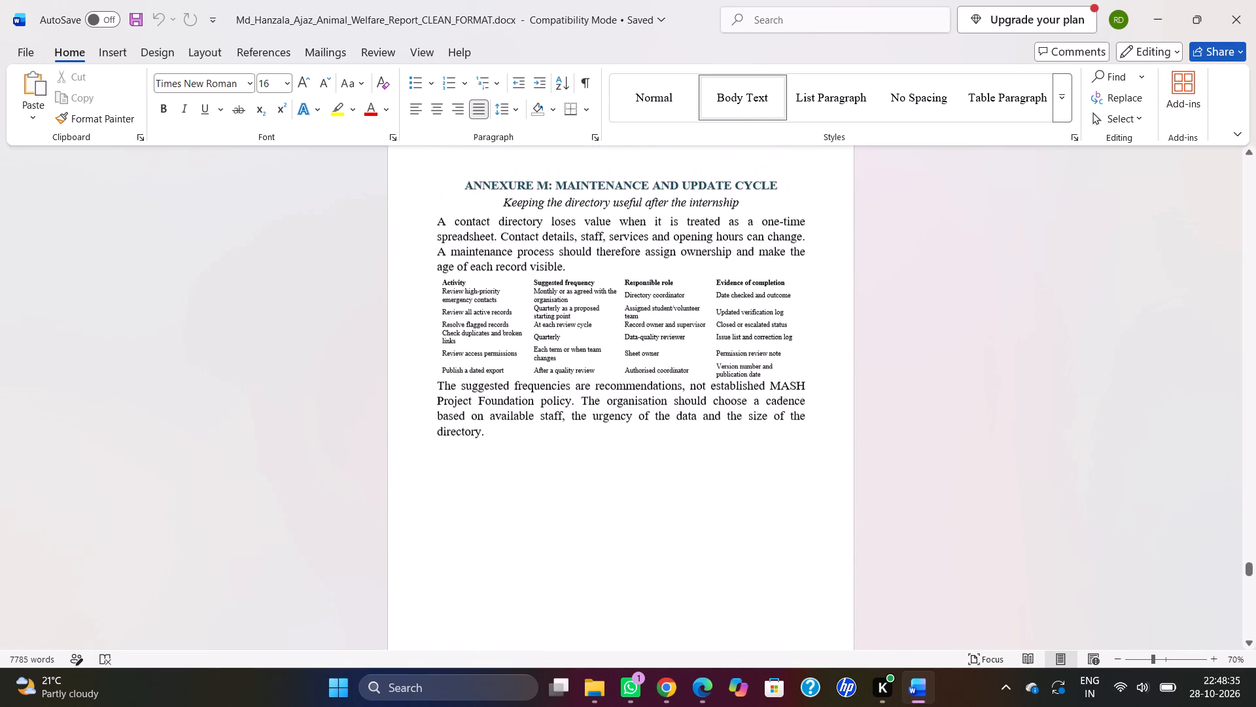
{"action": "scroll", "coordinate": [533, 344], "scroll_direction": "up", "scroll_amount": 1}
{"action": "scroll", "coordinate": [533, 344], "scroll_direction": "down", "scroll_amount": 6}
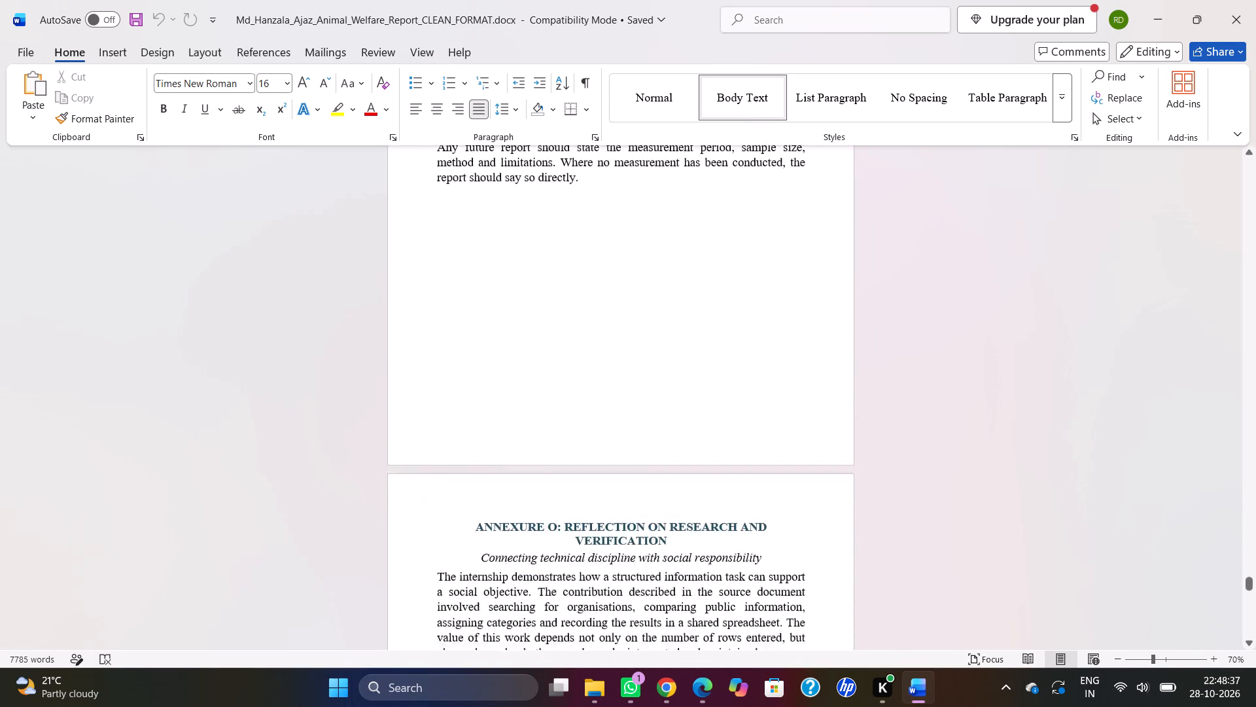
{"action": "scroll", "coordinate": [533, 344], "scroll_direction": "down", "scroll_amount": 6}
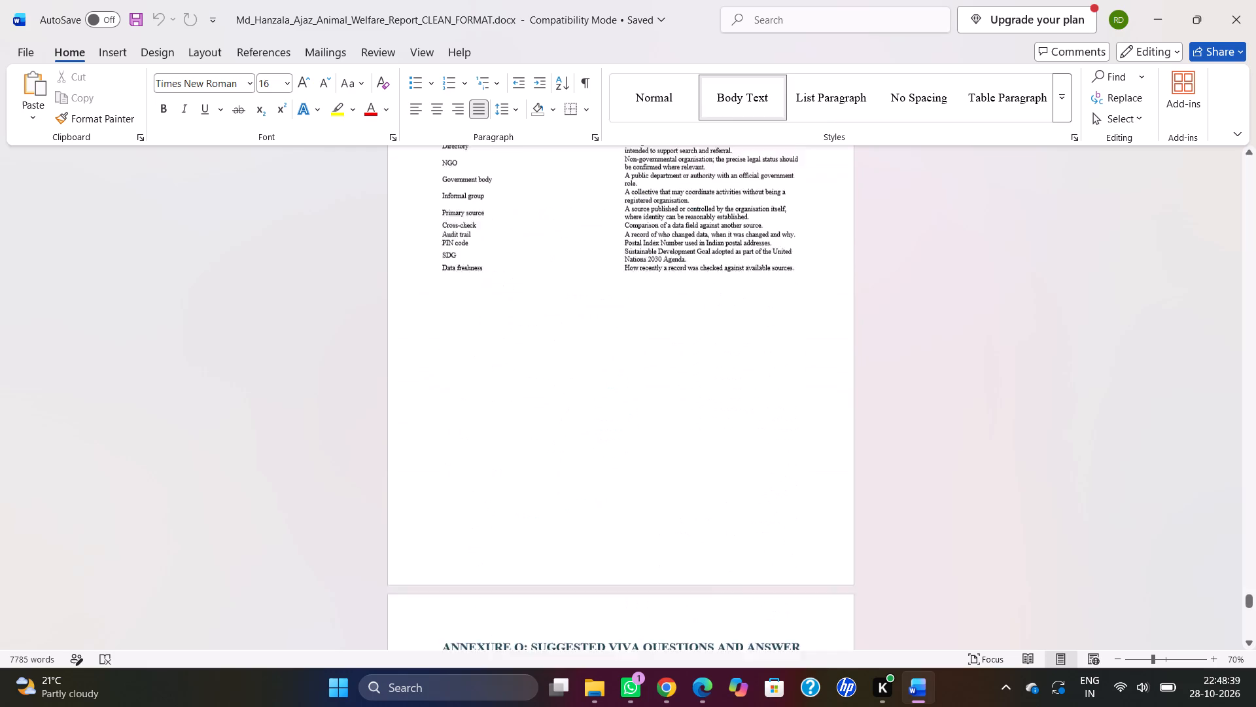
{"action": "scroll", "coordinate": [533, 344], "scroll_direction": "down", "scroll_amount": 5}
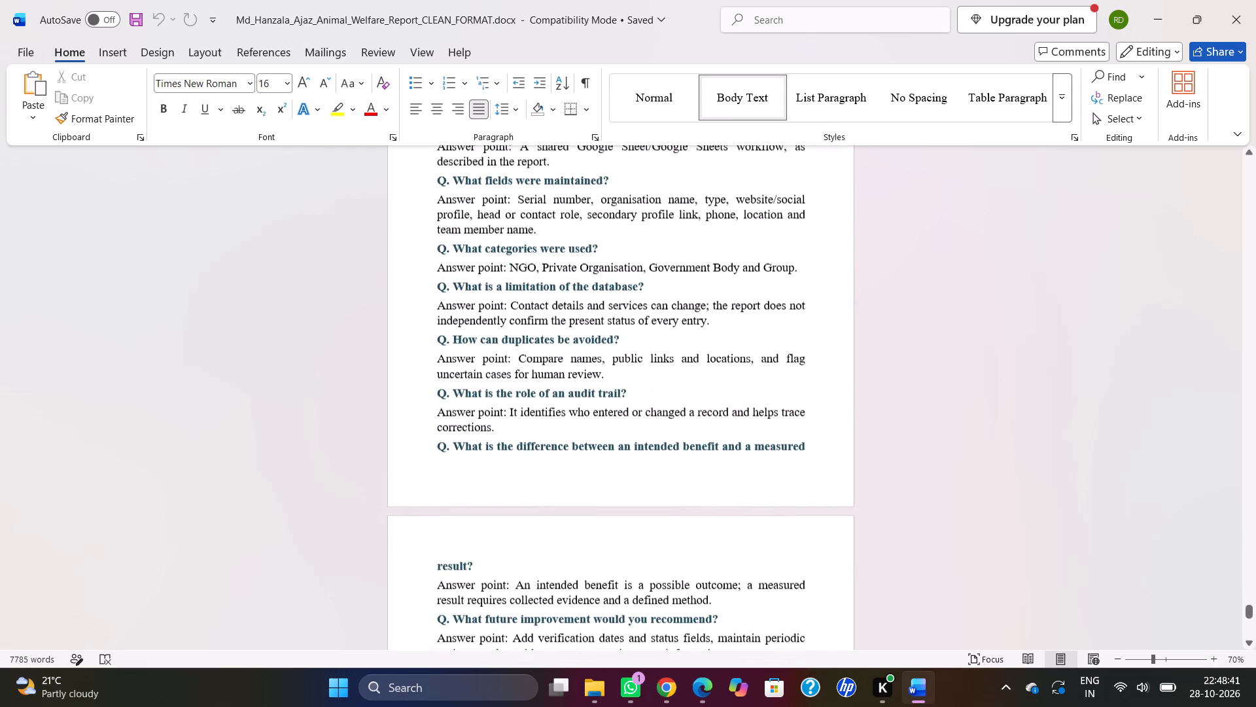
Delete Annexure Q's viva questions and Annexure R's submission checklist, along with the leftover empty page at the document's end.
{"action": "scroll", "coordinate": [533, 344], "scroll_direction": "up", "scroll_amount": 4}
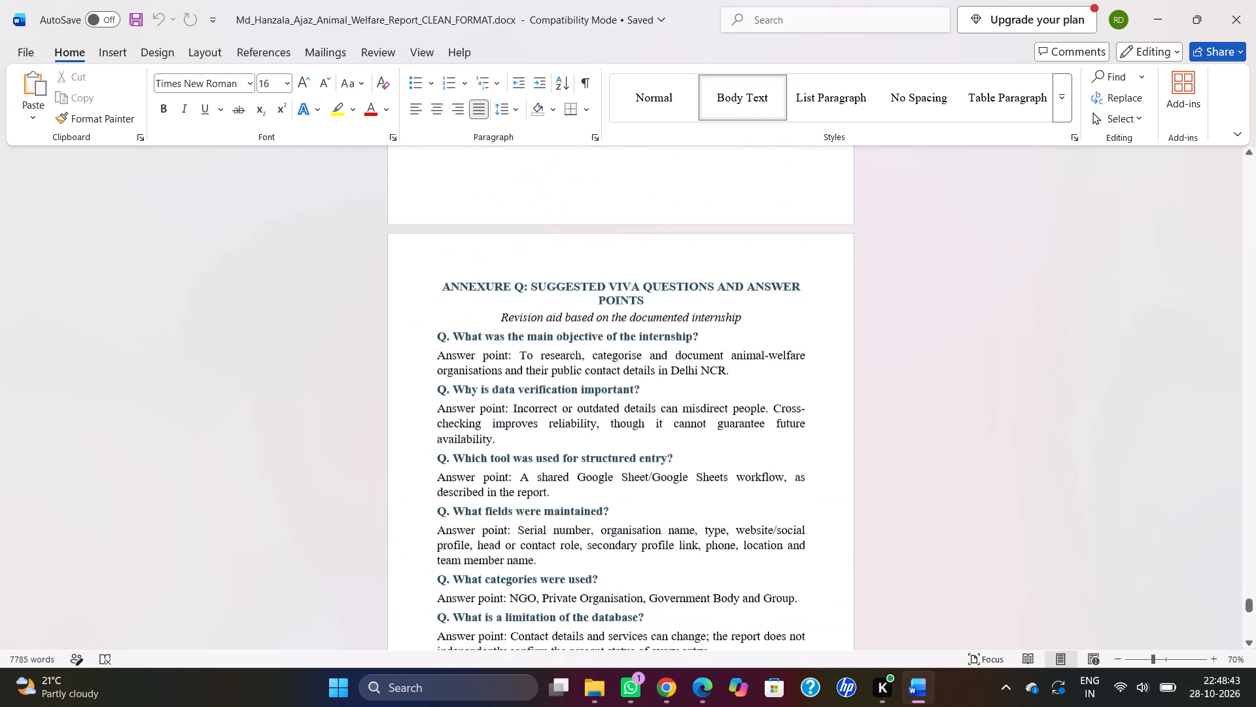
{"action": "scroll", "coordinate": [533, 344], "scroll_direction": "up", "scroll_amount": 1}
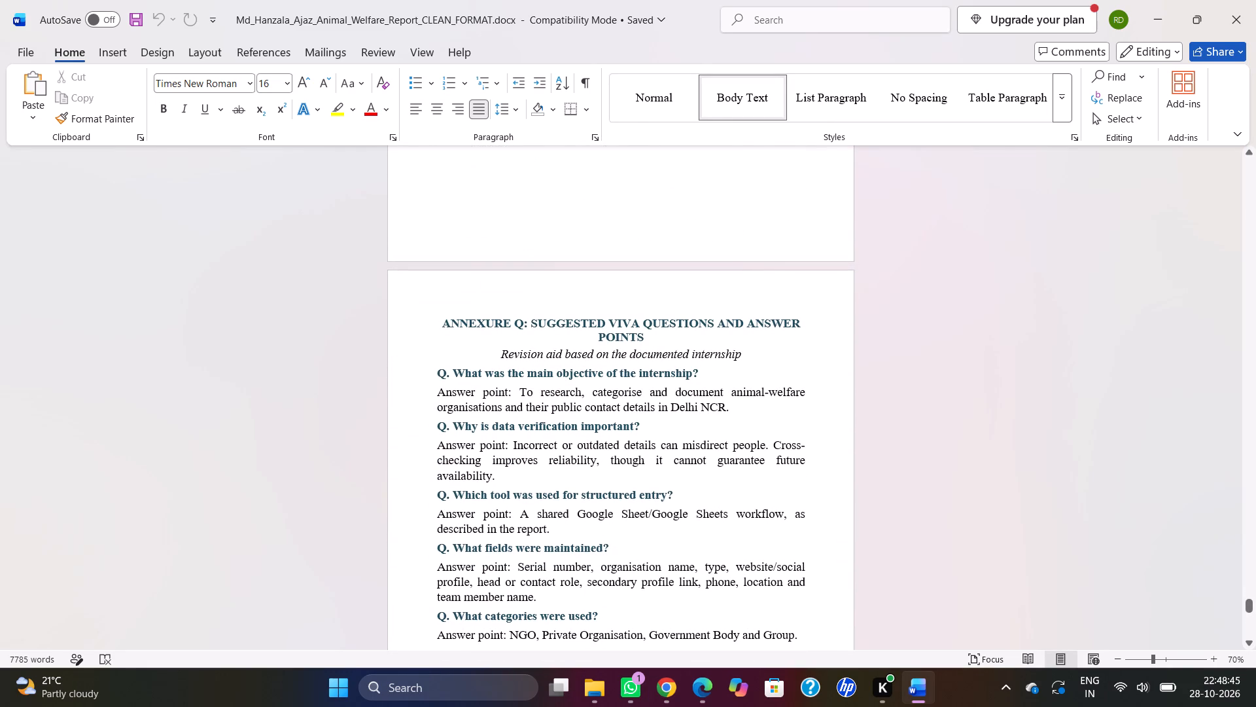
{"action": "left_click_drag", "start_coordinate": [442, 319], "coordinate": [644, 691]}
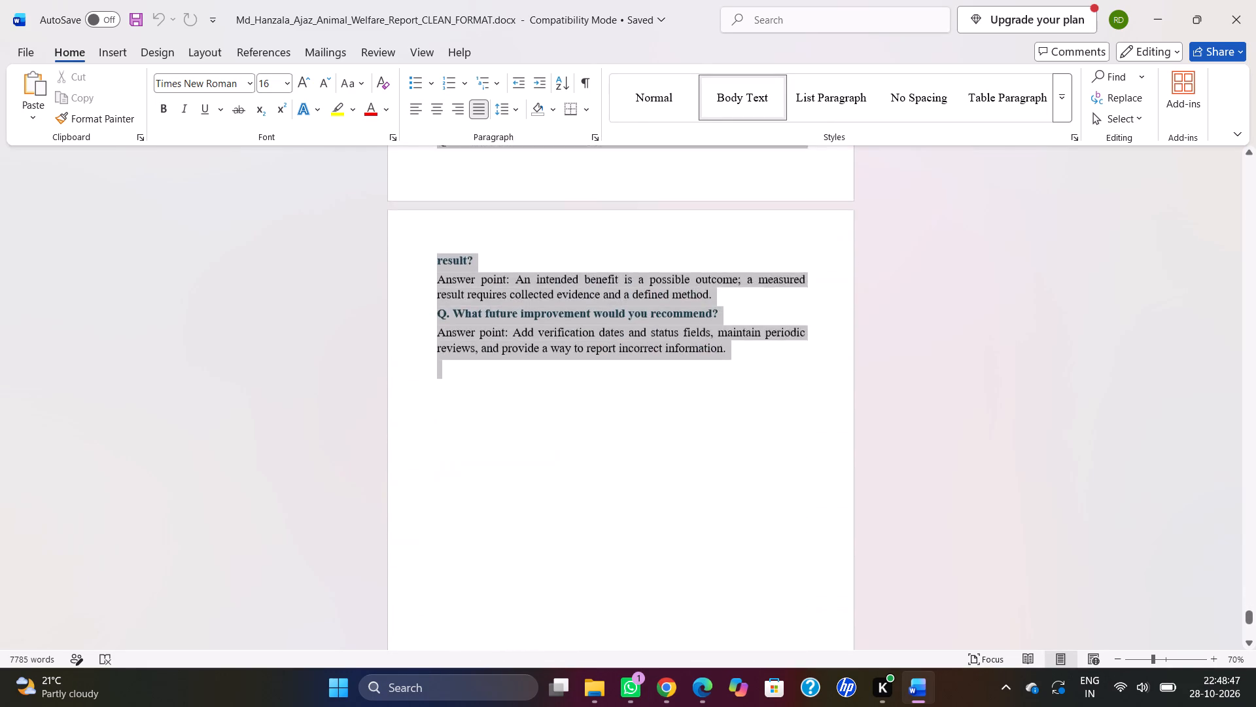
{"action": "left_click_drag", "start_coordinate": [644, 691], "coordinate": [565, 324]}
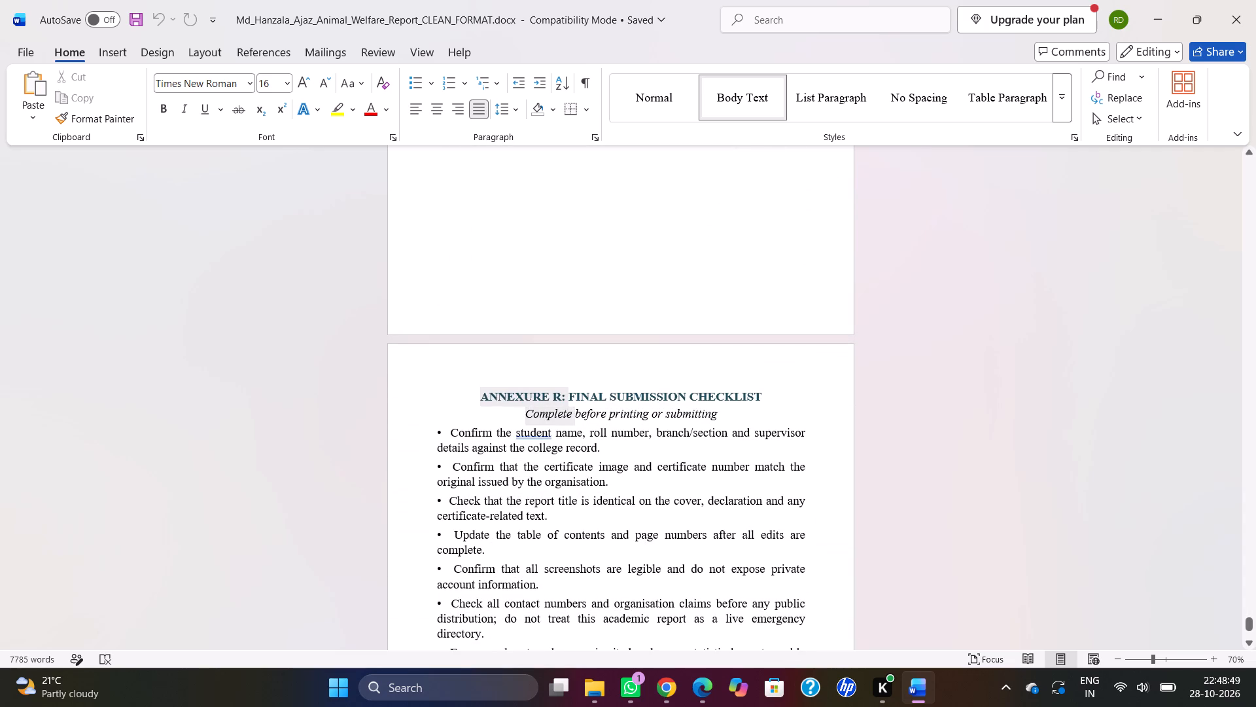
{"action": "left_click_drag", "start_coordinate": [565, 324], "coordinate": [629, 592]}
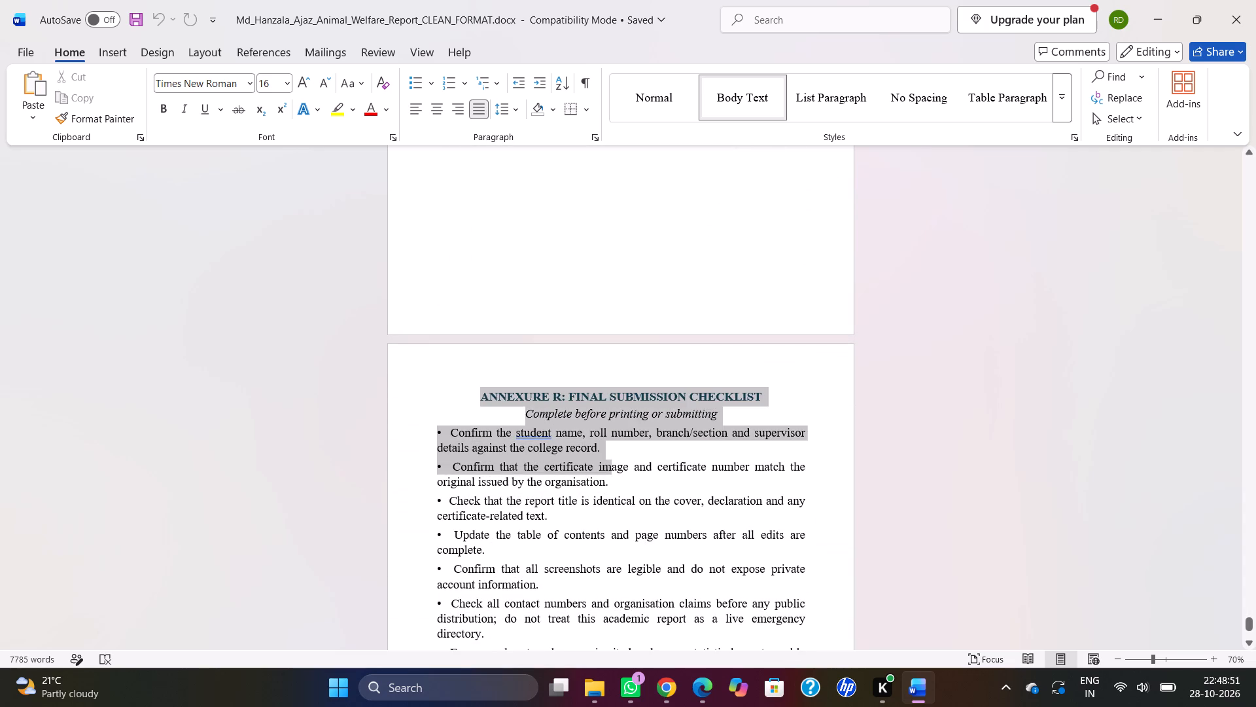
{"action": "left_click_drag", "start_coordinate": [629, 592], "coordinate": [668, 687]}
{"action": "key", "text": "BackSpace"}
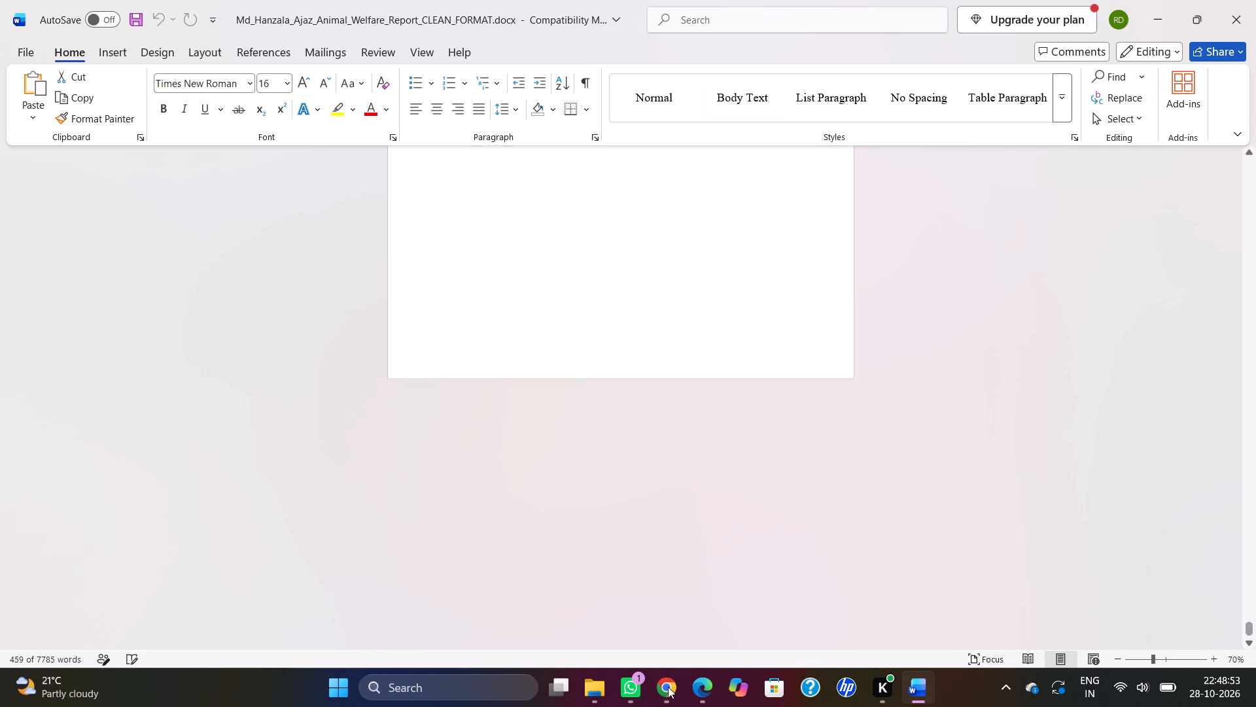
{"action": "scroll", "coordinate": [616, 491], "scroll_direction": "up", "scroll_amount": 1}
{"action": "key", "text": "BackSpace"}
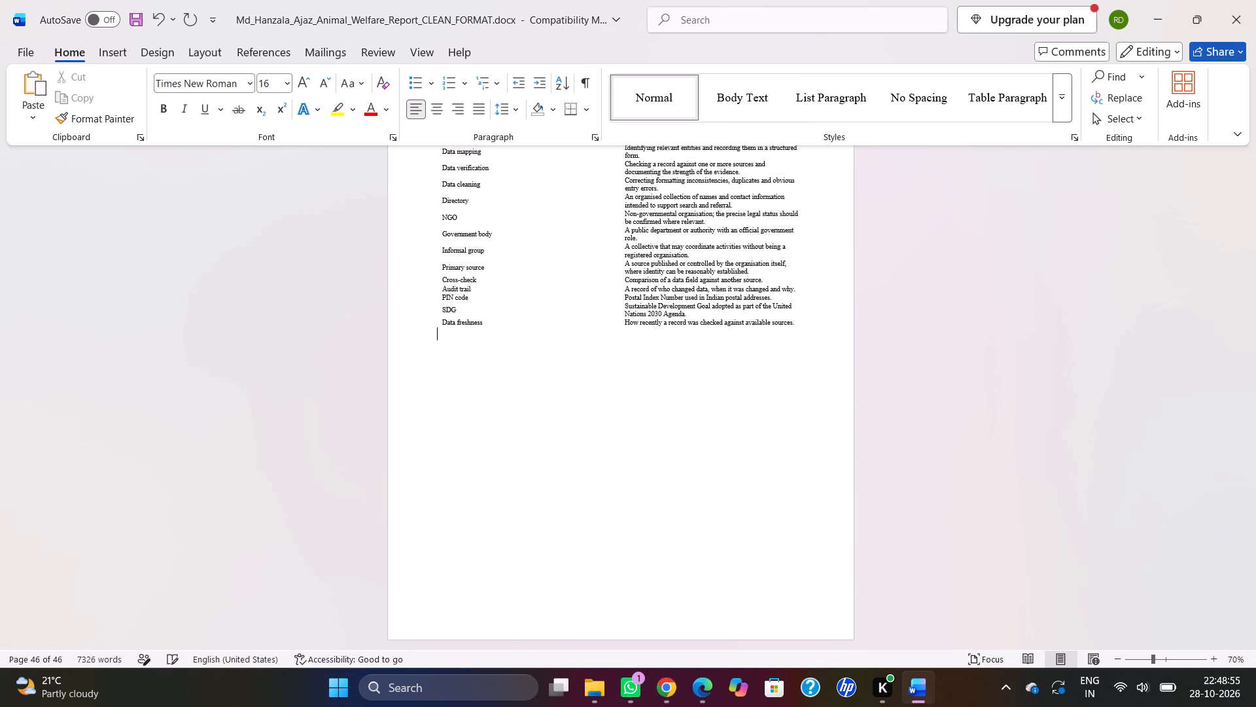
Save the shortened CLEAN_FORMAT report and close the document.
{"action": "scroll", "coordinate": [616, 491], "scroll_direction": "up", "scroll_amount": 3}
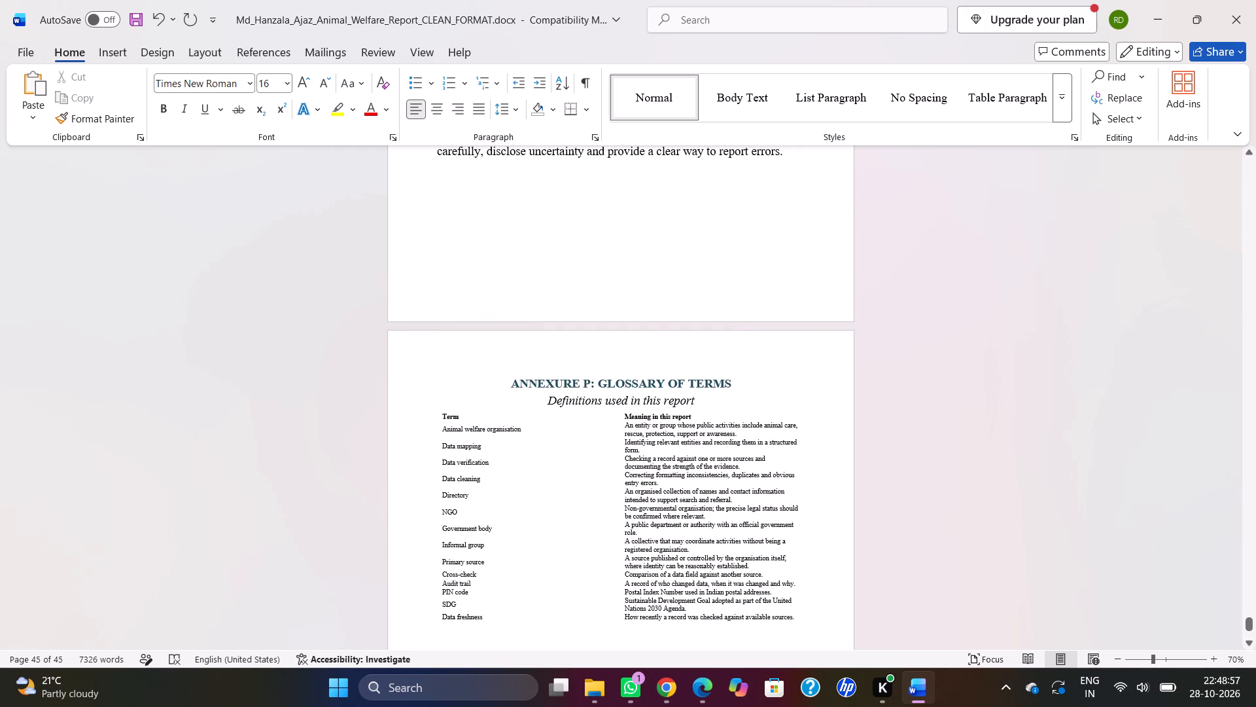
{"action": "scroll", "coordinate": [616, 491], "scroll_direction": "up", "scroll_amount": 5}
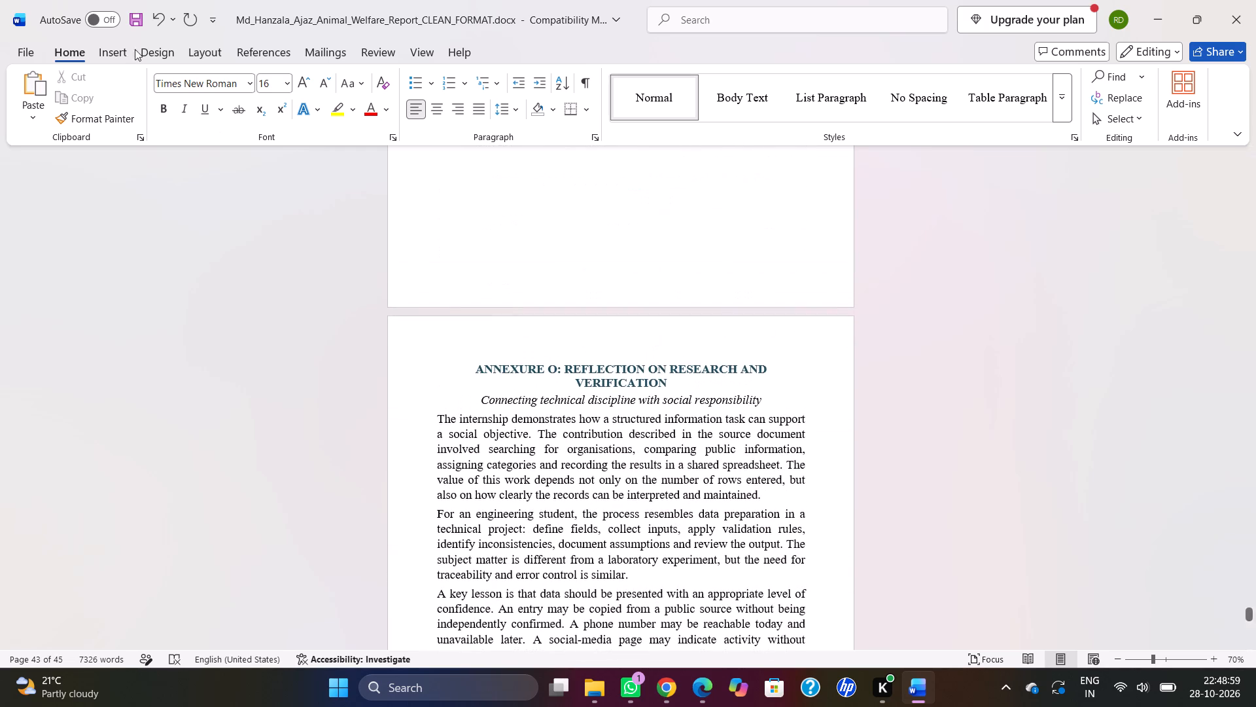
{"action": "left_click", "coordinate": [33, 45]}
{"action": "left_click", "coordinate": [65, 265]}
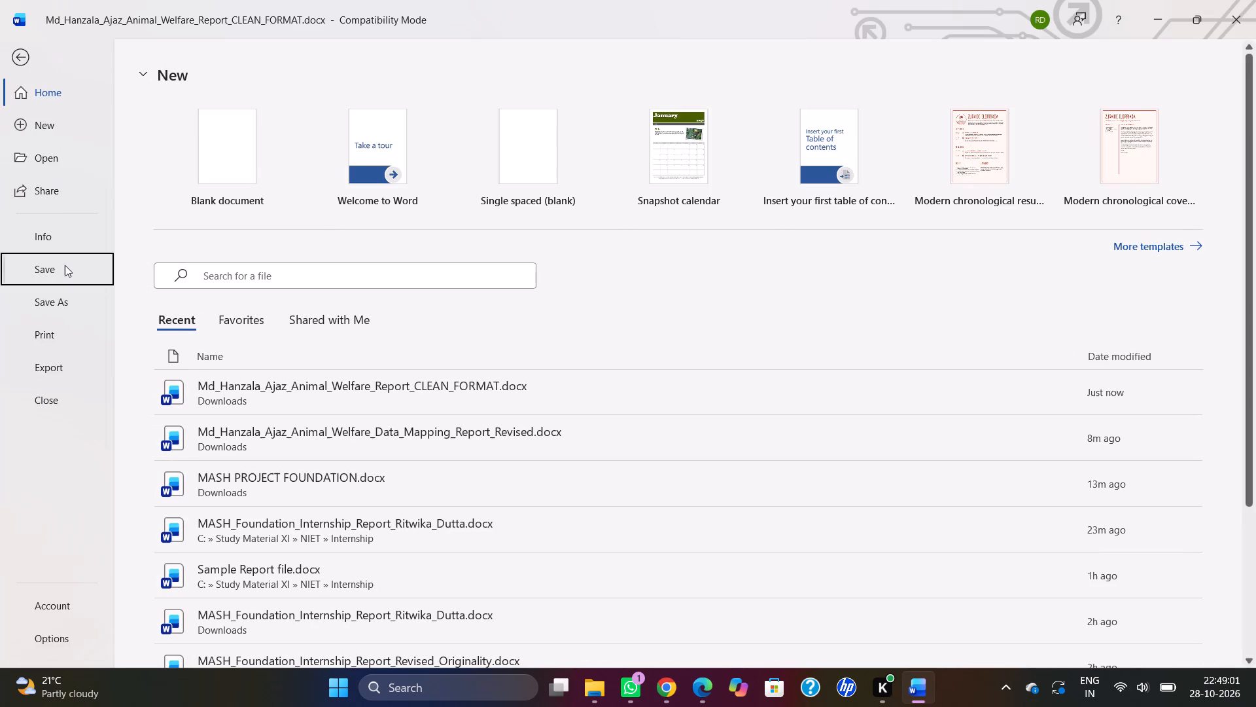
{"action": "left_click", "coordinate": [1255, 0]}
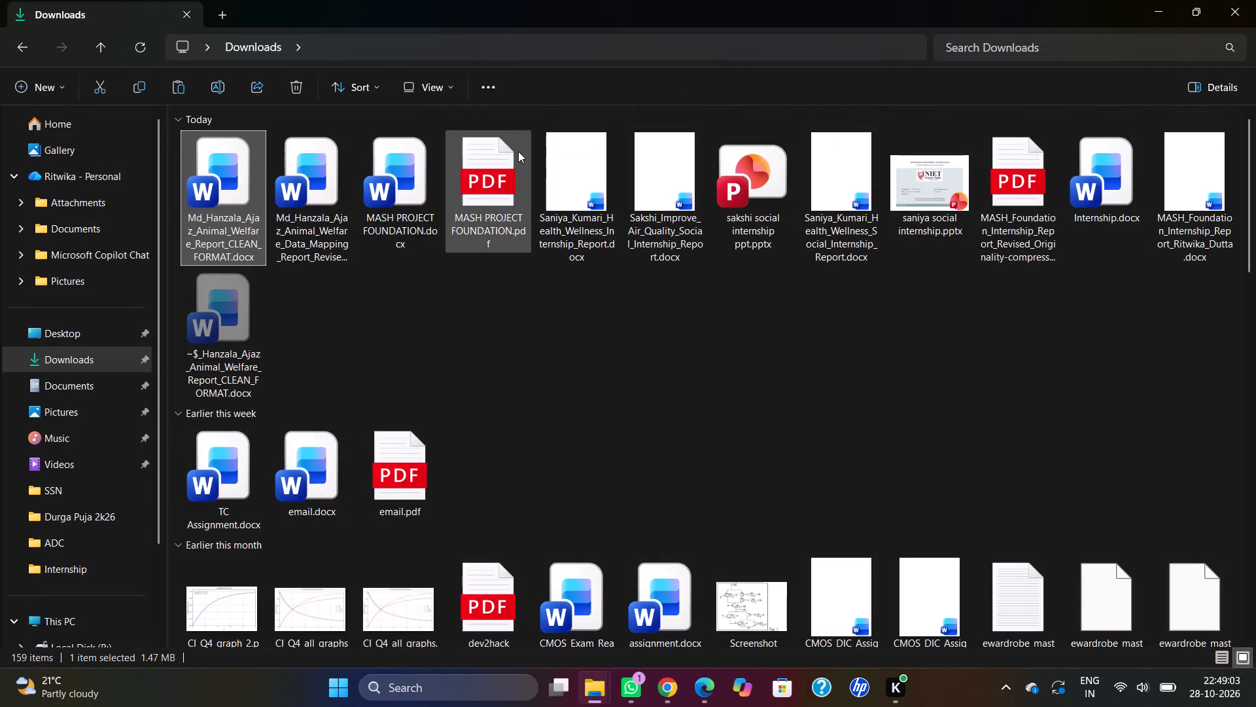
Copy the CLEAN_FORMAT report file from the Downloads folder.
{"action": "left_click", "coordinate": [197, 209]}
{"action": "key", "text": "ctrl+c"}
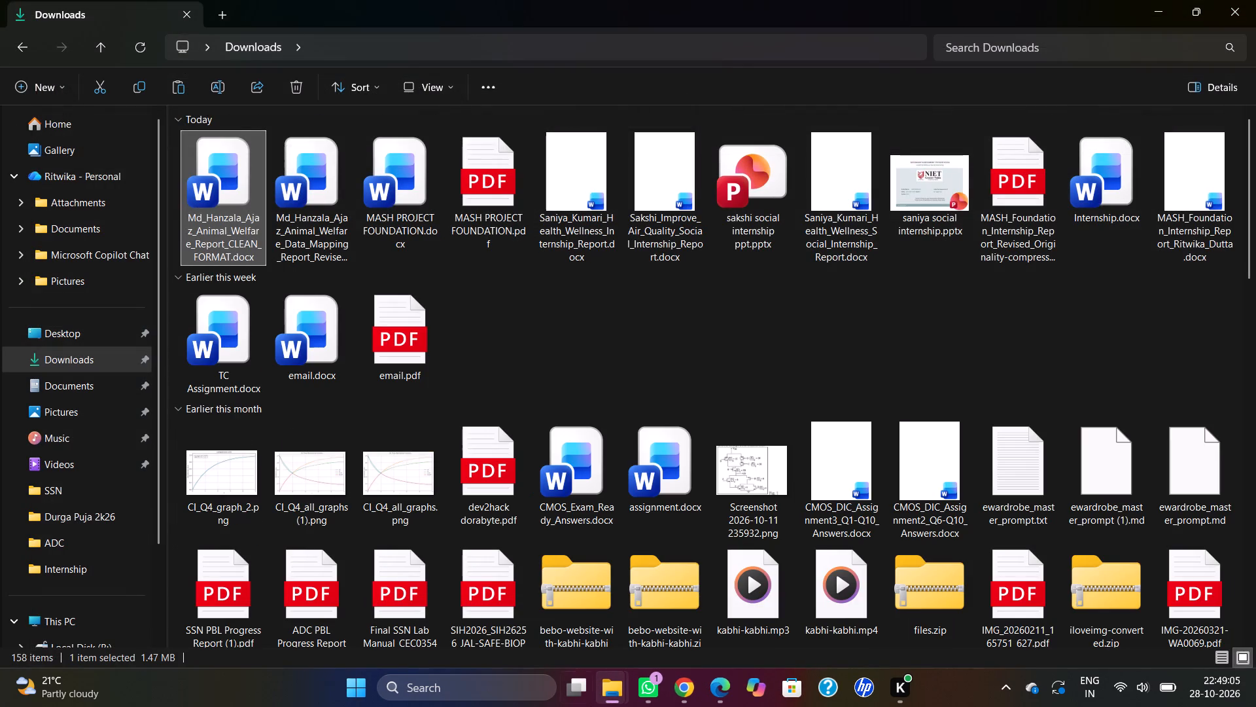
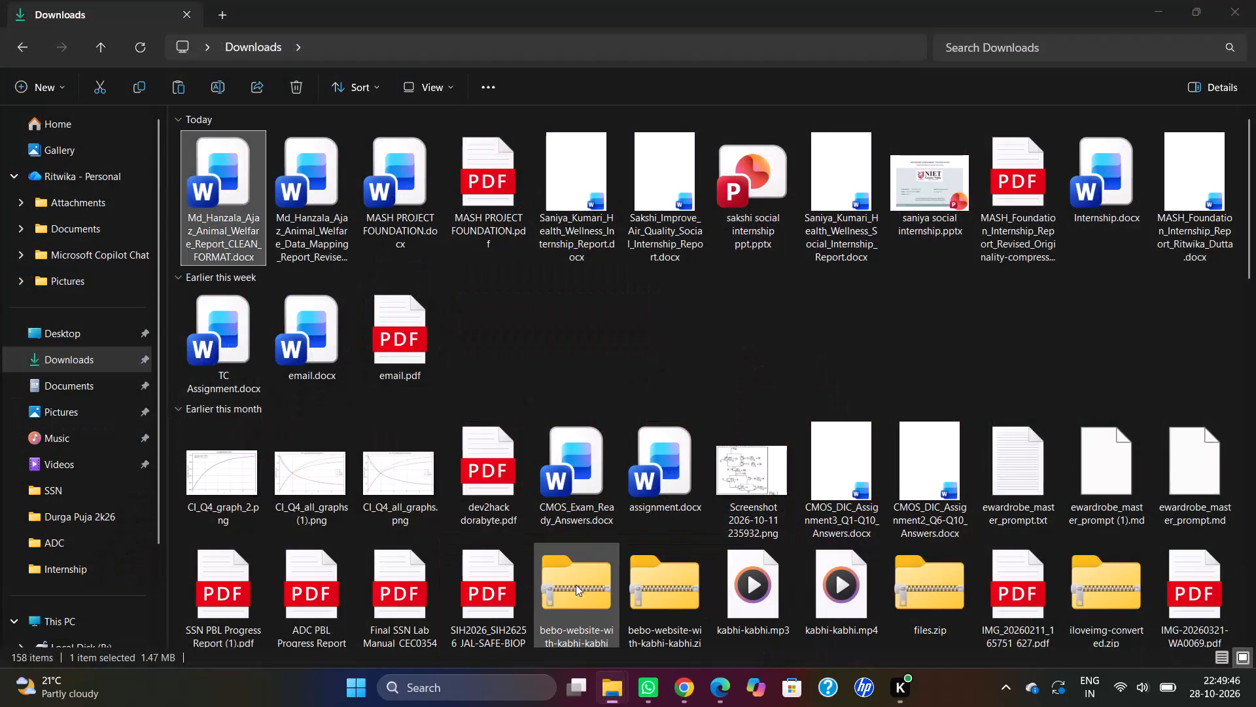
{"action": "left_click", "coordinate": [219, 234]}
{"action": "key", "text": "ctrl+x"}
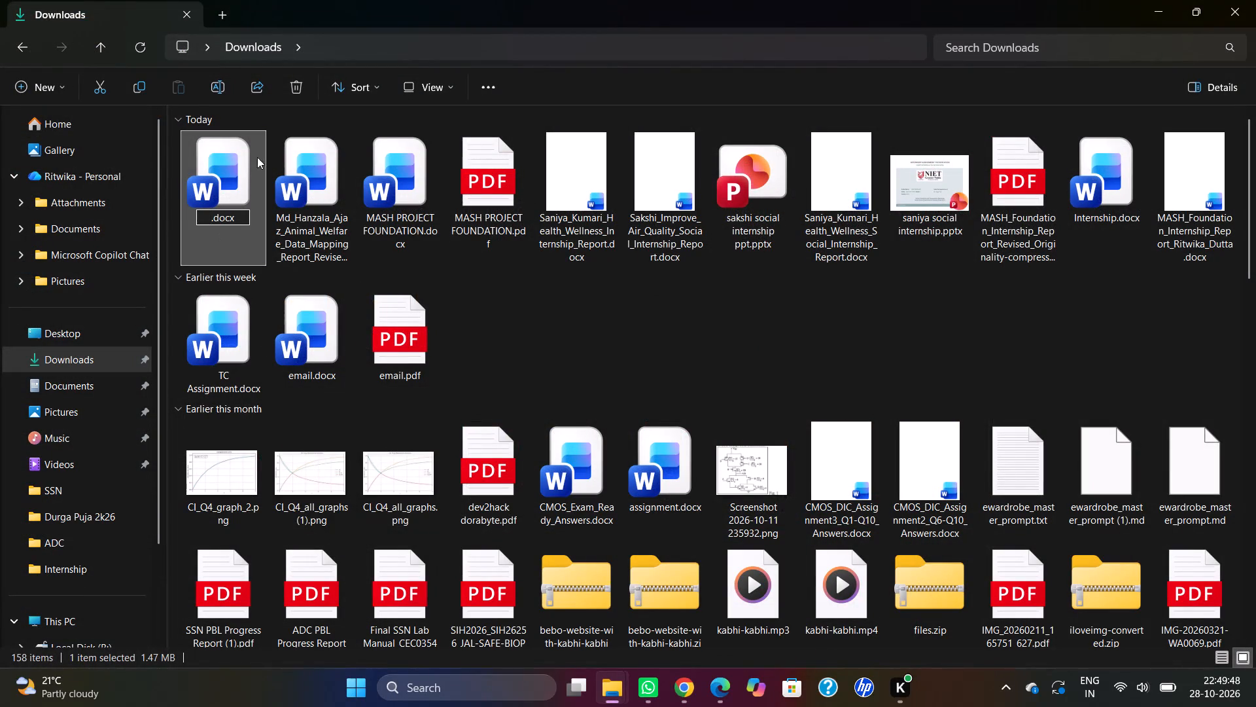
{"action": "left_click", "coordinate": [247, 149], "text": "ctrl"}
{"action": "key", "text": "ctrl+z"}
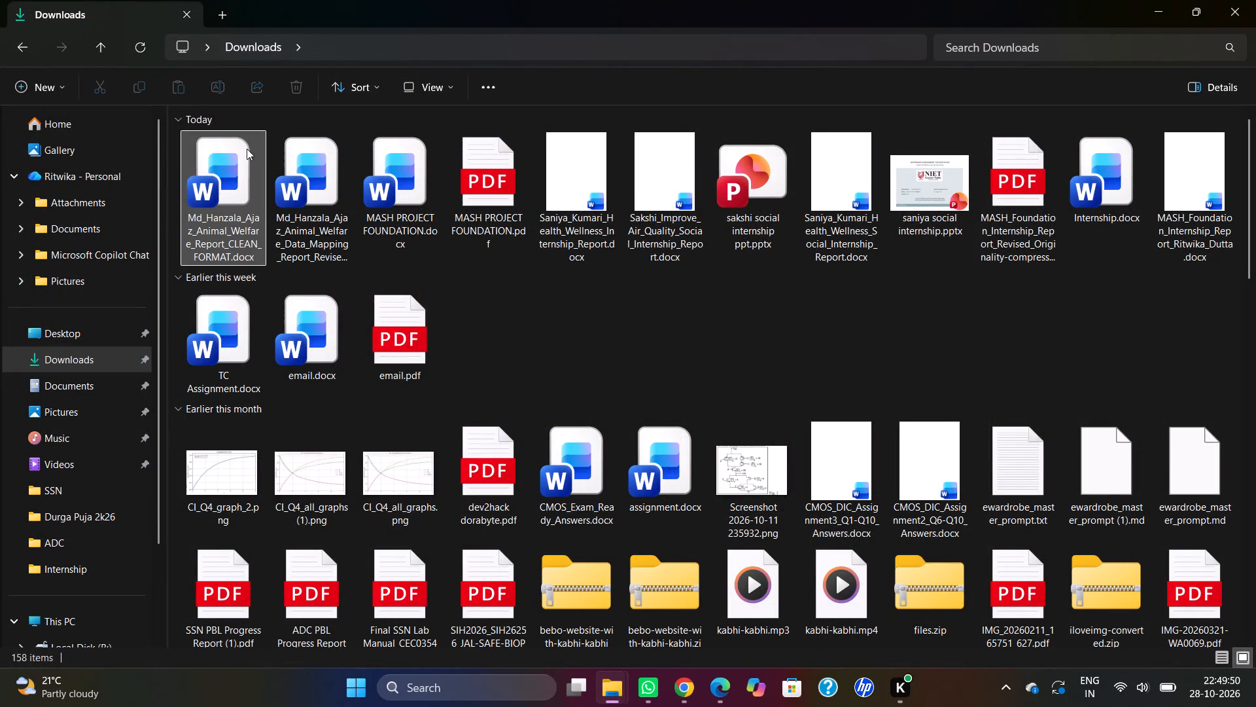
Move the CLEAN_FORMAT animal welfare report from Downloads into the Anjali folder.
{"action": "left_click", "coordinate": [247, 149]}
{"action": "left_click", "coordinate": [247, 149]}
{"action": "key", "text": "ctrl+x"}
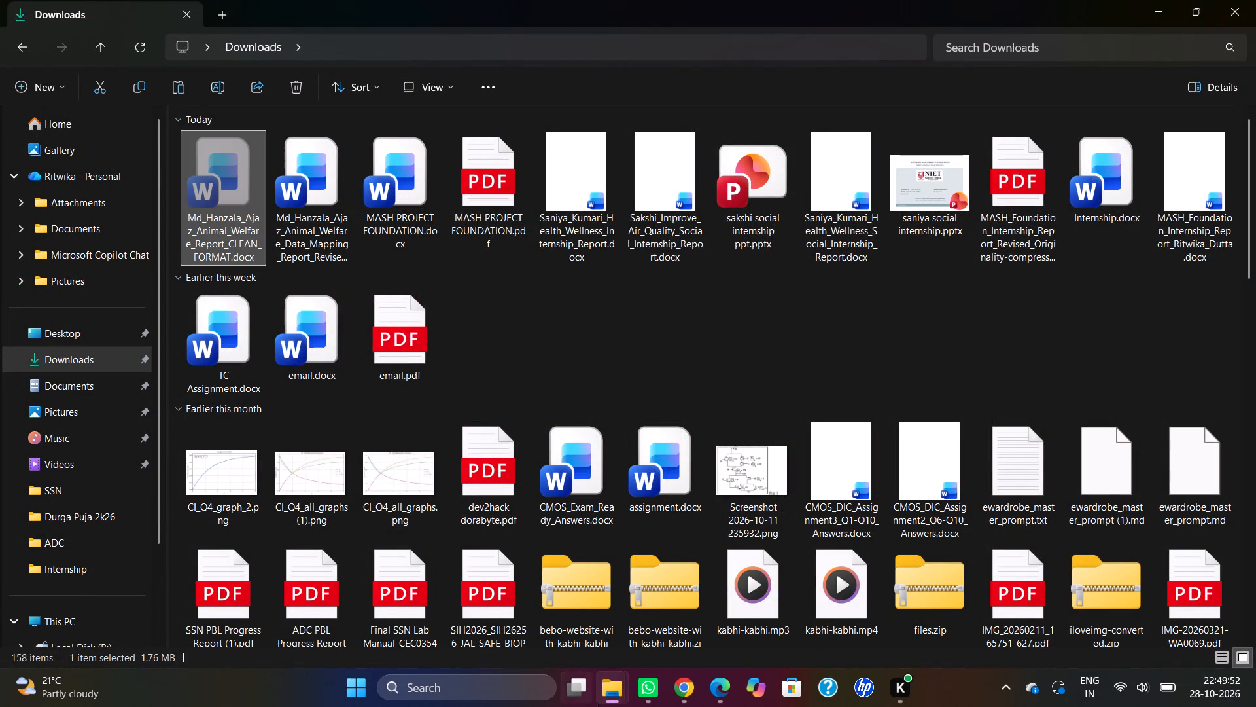
{"action": "left_click", "coordinate": [705, 625]}
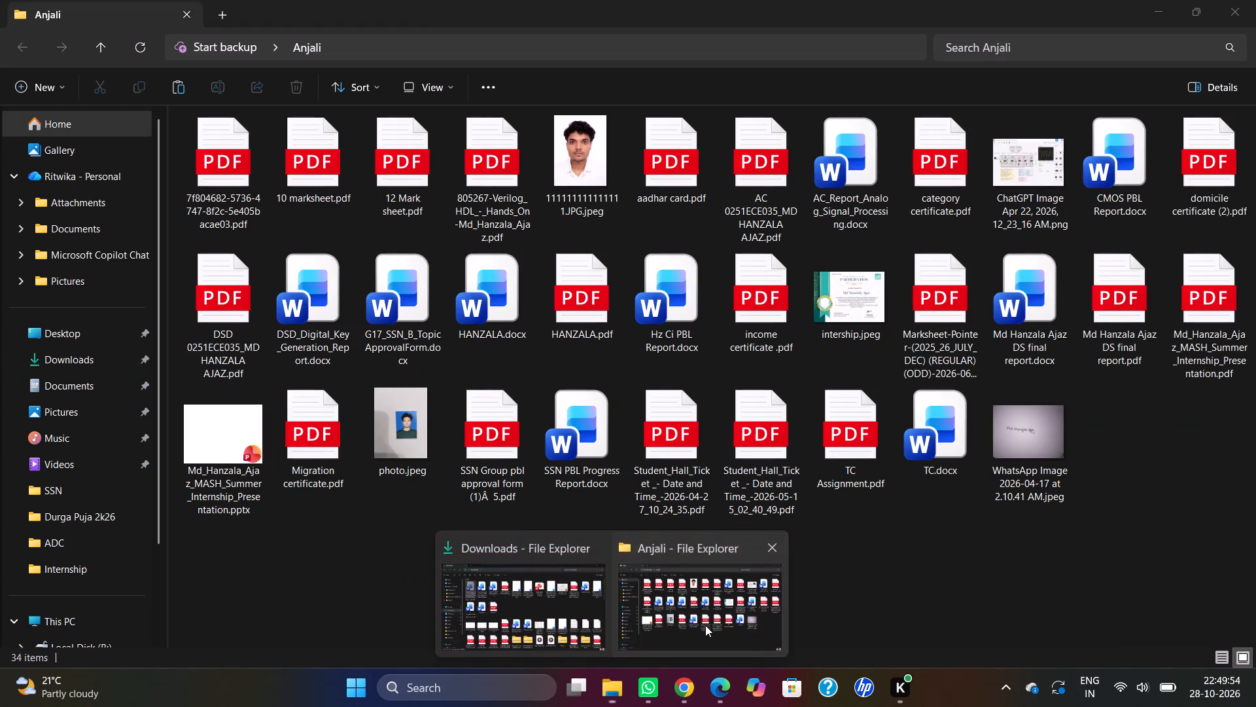
{"action": "left_click", "coordinate": [705, 625]}
{"action": "key", "text": "ctrl+v"}
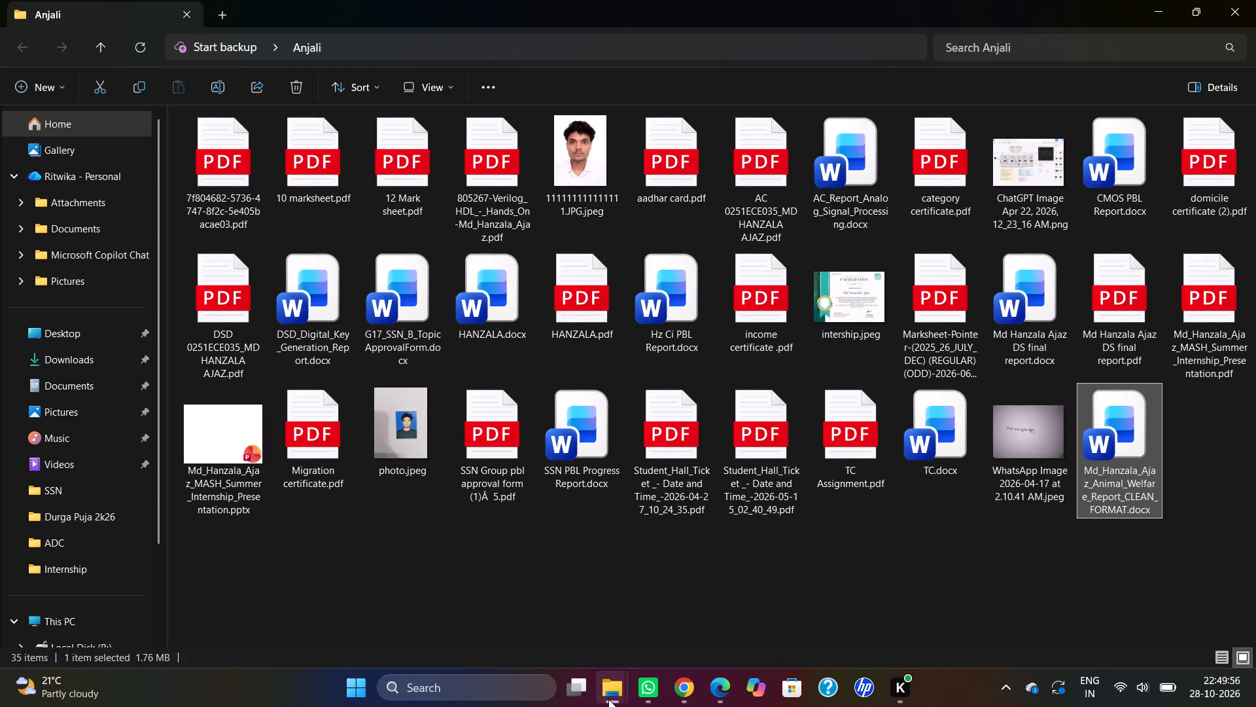
Open the MASH_Foundation internship report from the Internship folder in Word to check it, and close it.
{"action": "left_click", "coordinate": [564, 617]}
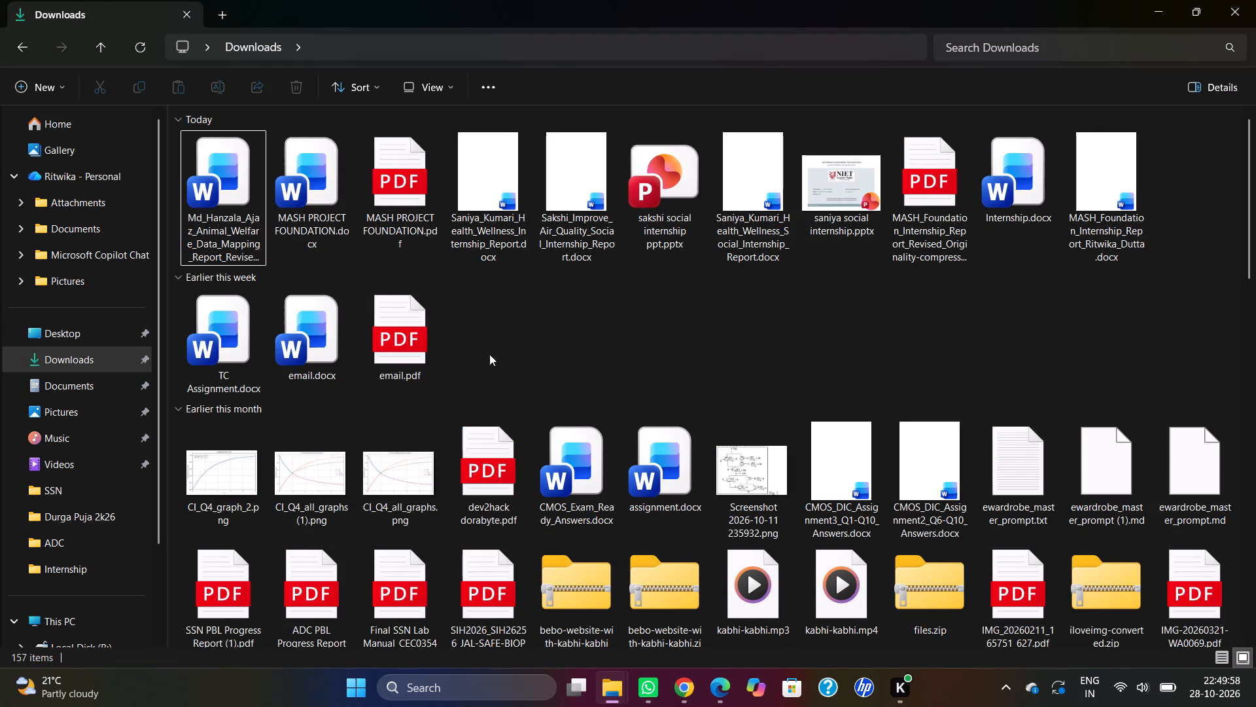
{"action": "left_click", "coordinate": [87, 565]}
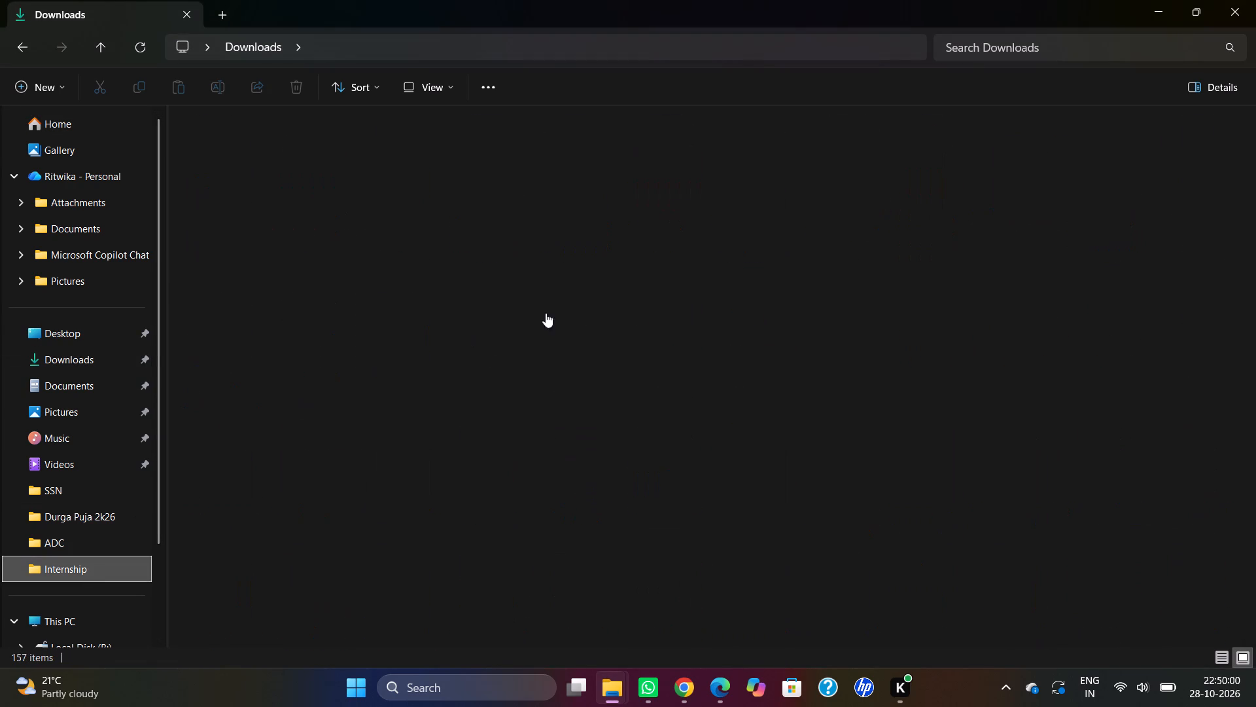
{"action": "double_click", "coordinate": [782, 173]}
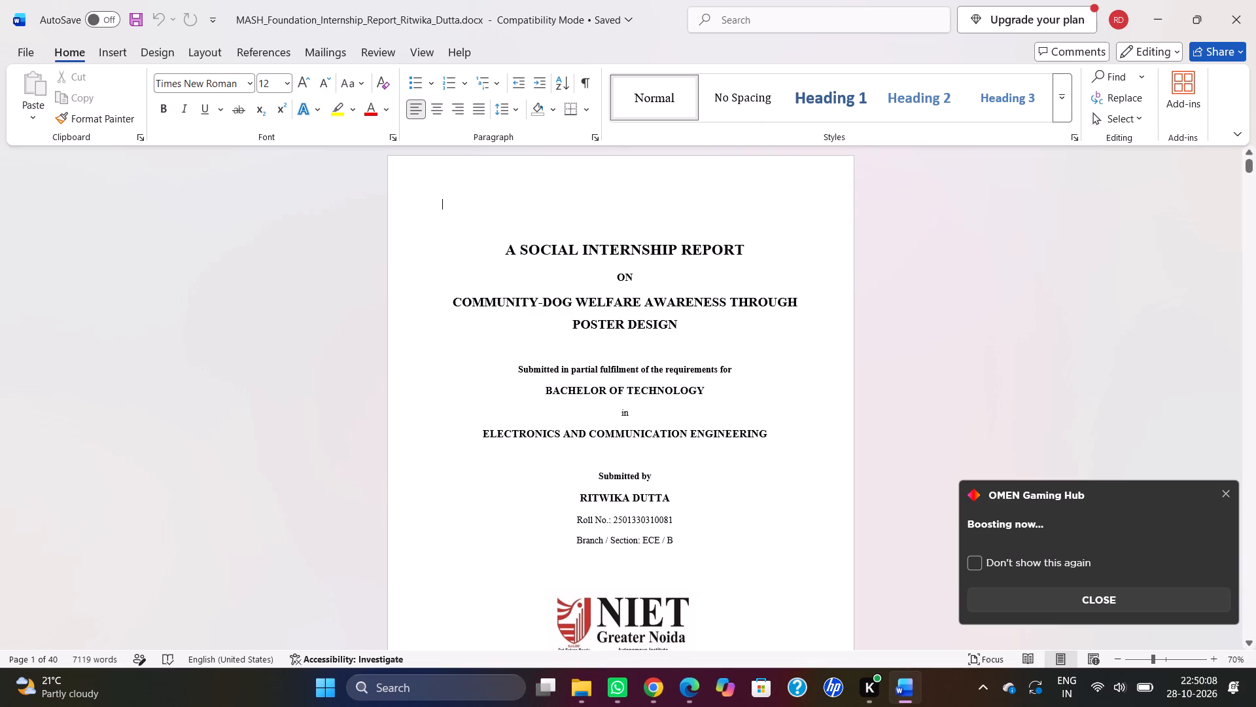
{"action": "left_click", "coordinate": [1255, 0]}
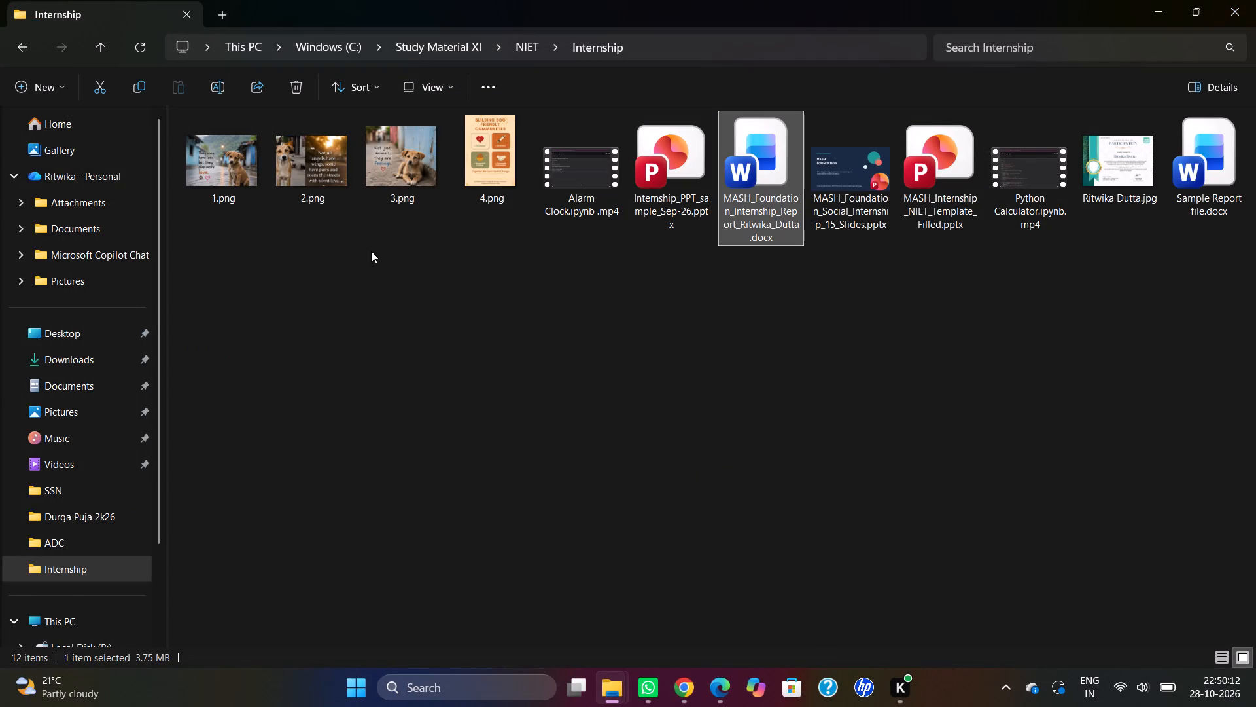
{"action": "left_click", "coordinate": [77, 359]}
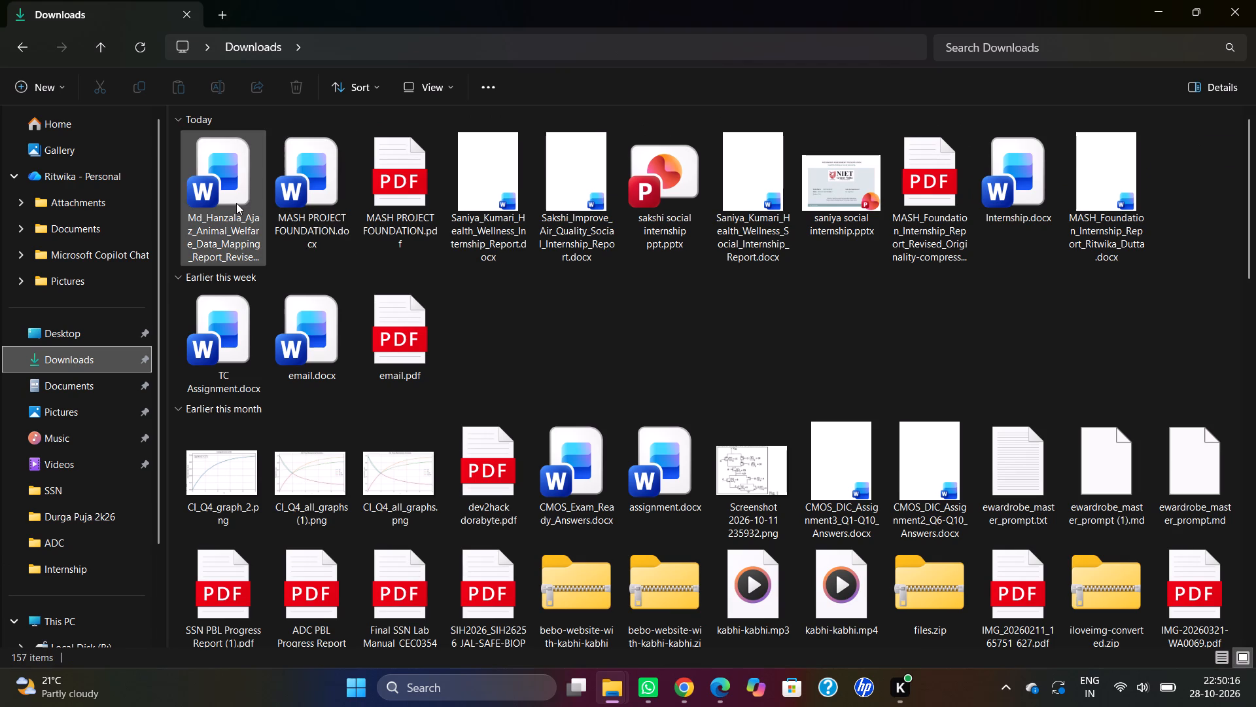